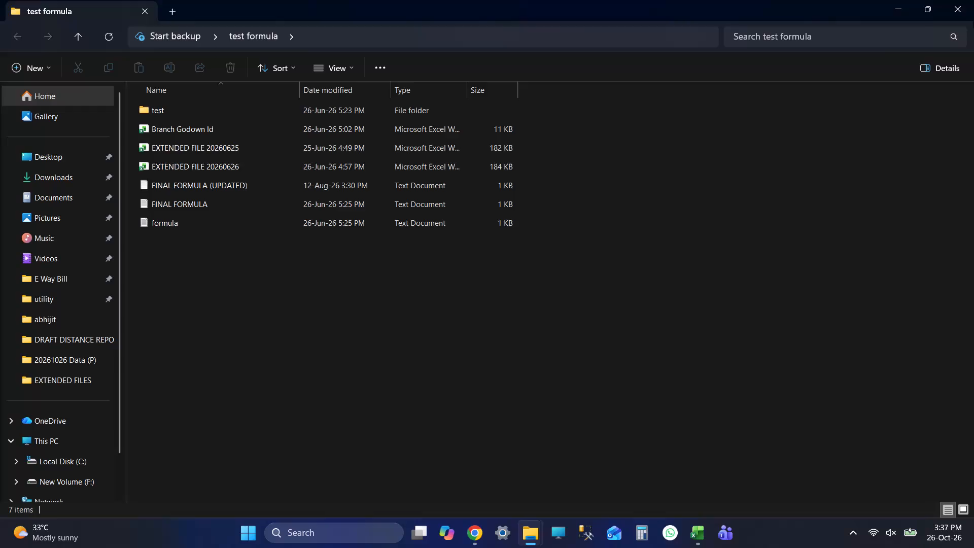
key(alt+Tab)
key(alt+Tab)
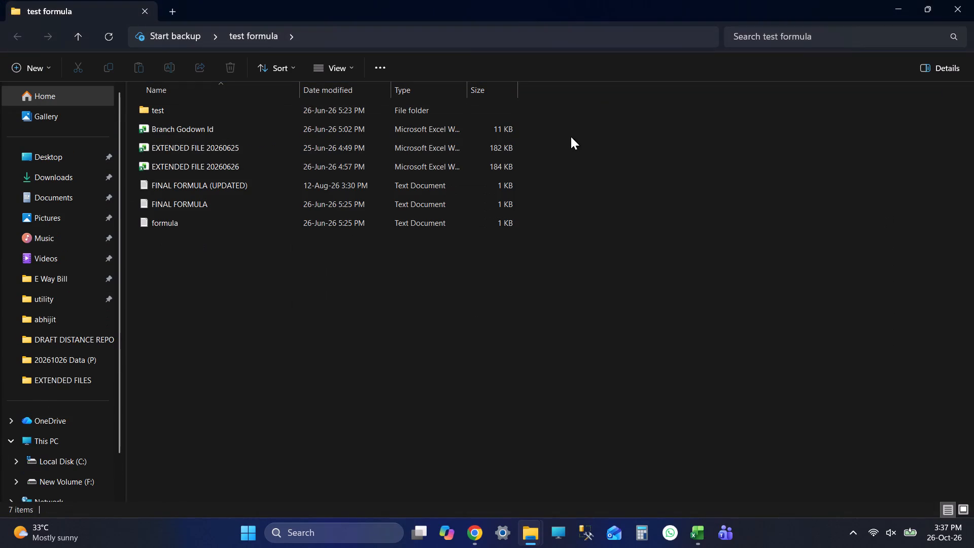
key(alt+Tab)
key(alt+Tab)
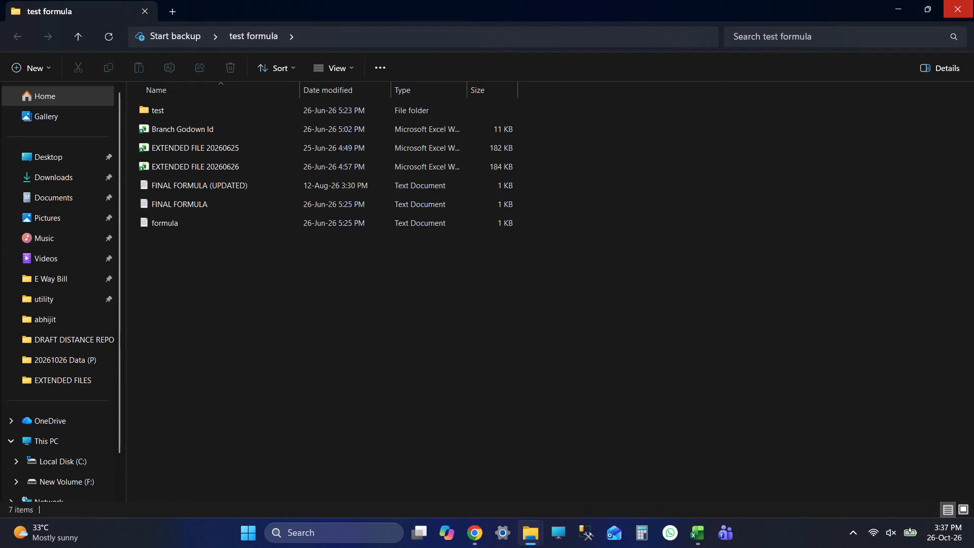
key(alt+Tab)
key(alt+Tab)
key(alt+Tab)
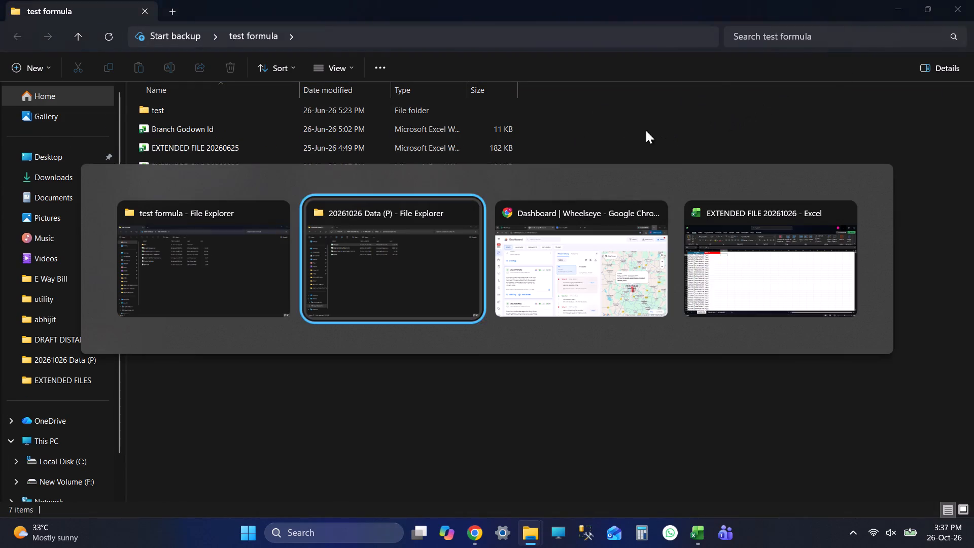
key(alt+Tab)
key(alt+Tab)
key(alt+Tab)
Switch to the EXTENDED FILE 20261026 workbook and select cell D2 on the GODOWN sheet.
key(alt+Tab)
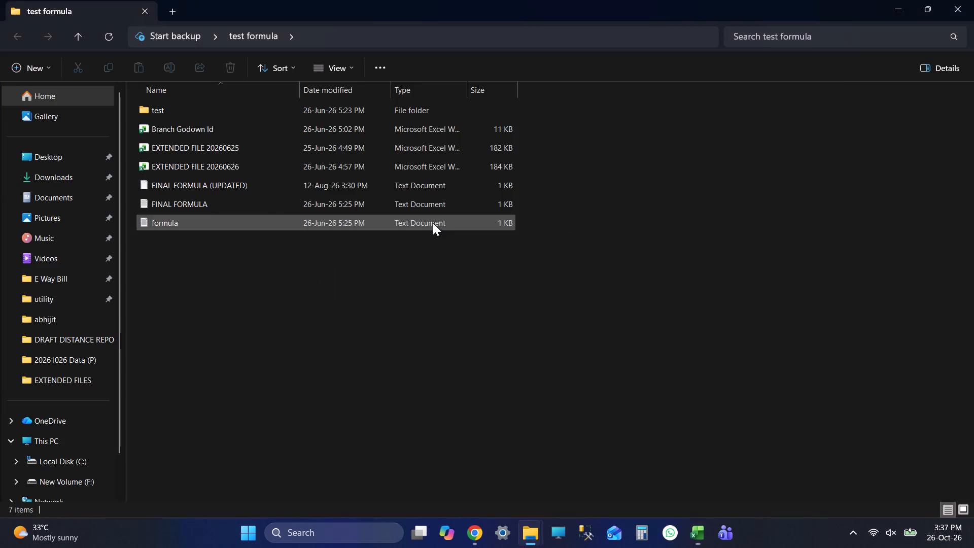
key(Up)
key(Up)
key(Up)
key(Up)
key(Up)
key(Up)
key(Up)
key(Up)
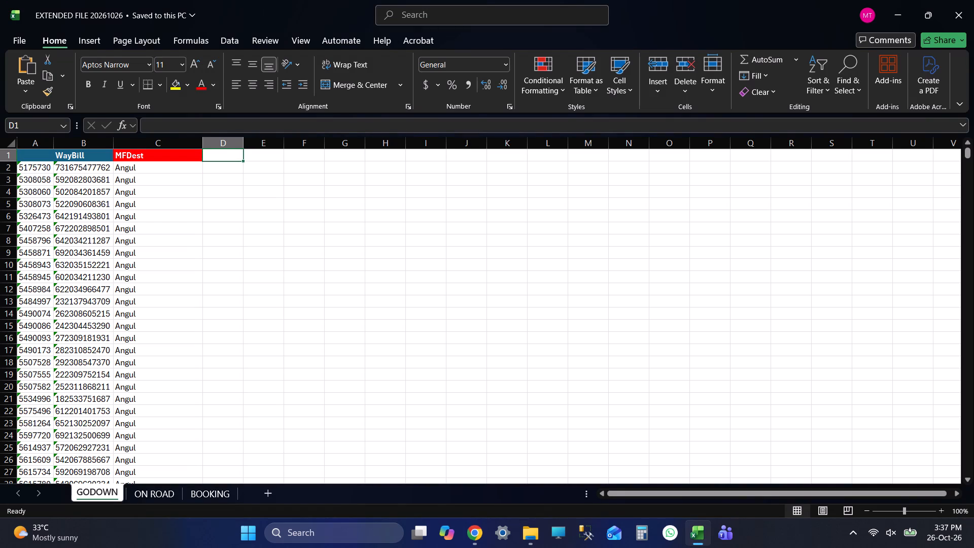
key(Up)
key(Up)
key(Up)
key(Up)
key(Down)
Open the FINAL FORMULA (UPDATED) text file from the test formula folder and copy the entire SWITCH formula.
key(alt+Tab)
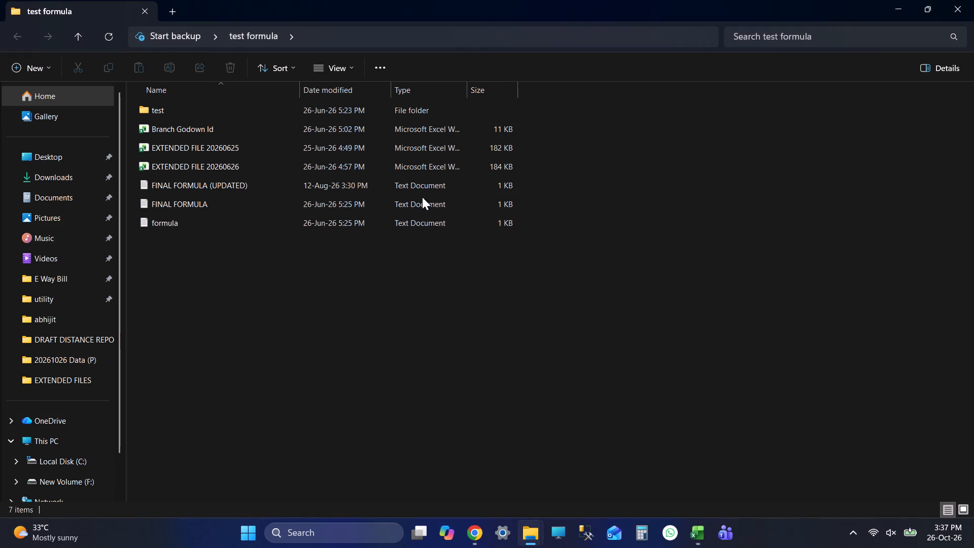
double_click(268, 191)
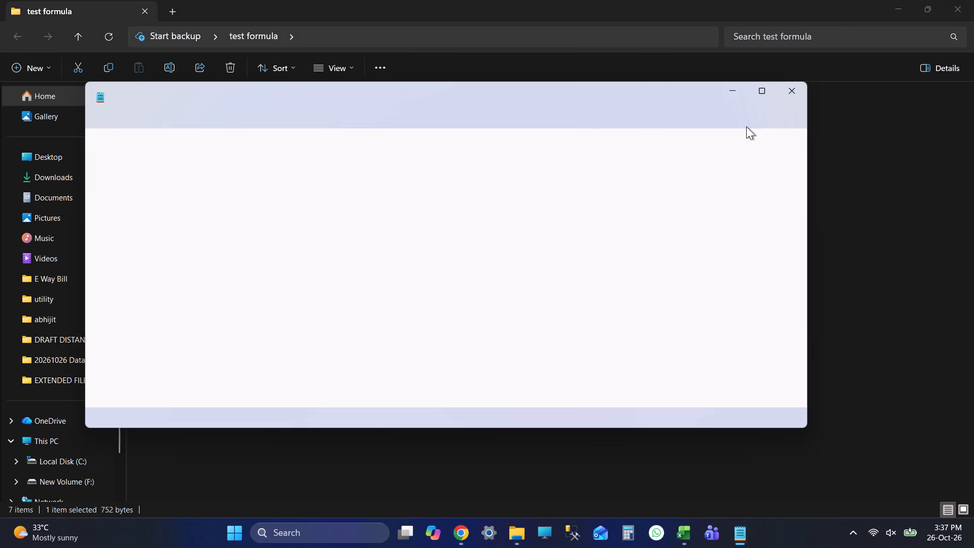
click(771, 93)
scroll(323, 300, up, 9)
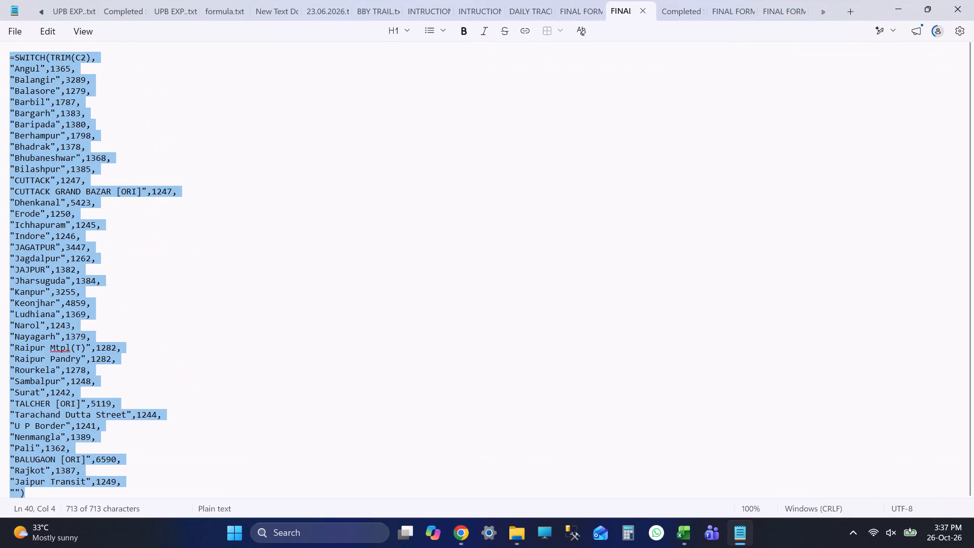
scroll(323, 300, up, 4)
scroll(323, 300, down, 1)
scroll(323, 300, up, 1)
key(ctrl+a)
key(ctrl+c)
key(ctrl+c)
key(ctrl+c)
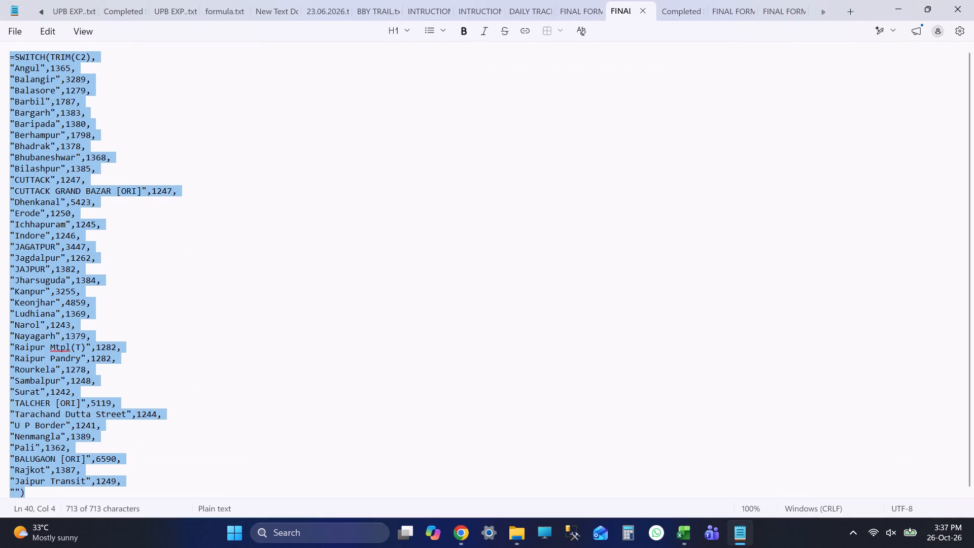
Return to the EXTENDED FILE 20261026 workbook and enter the copied SWITCH formula in cell D2 of GODOWN.
key(alt+Tab)
key(alt+Tab)
key(alt+Tab)
key(alt+Tab)
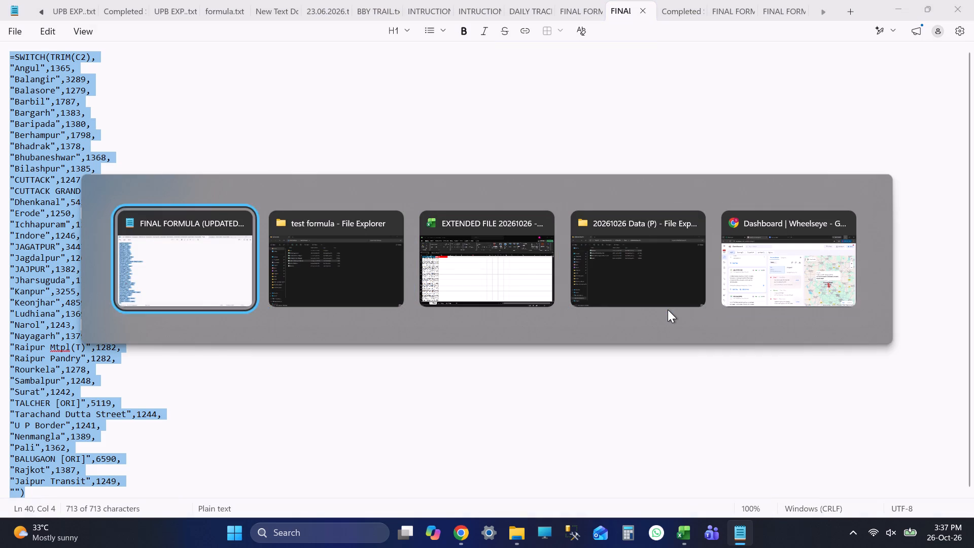
key(alt+Tab)
key(alt+Tab)
key(alt+Tab)
key(F2)
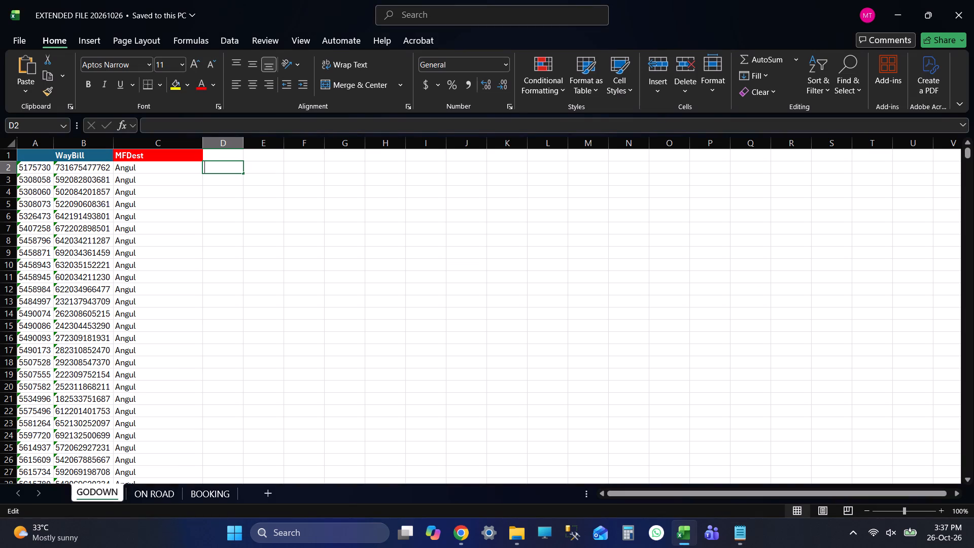
key(ctrl+v)
key(Return)
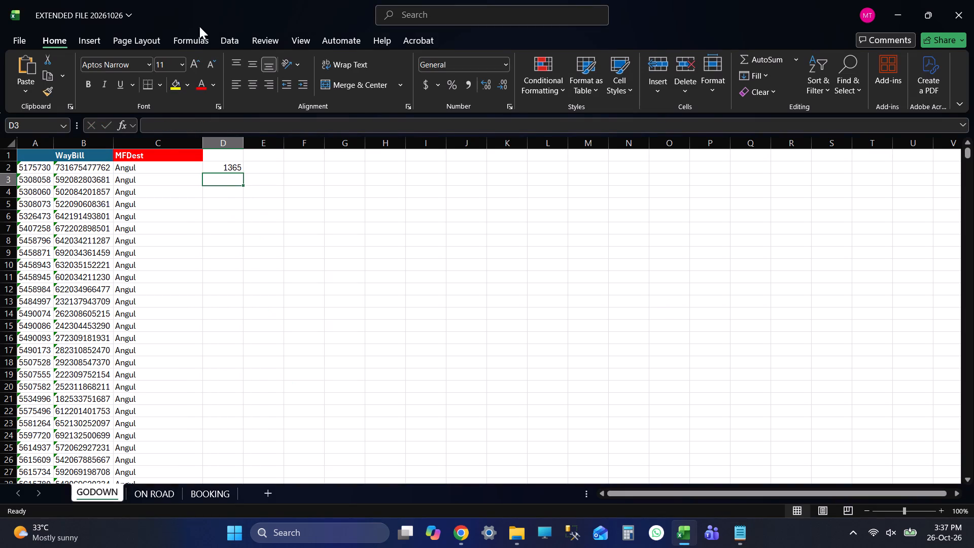
Fill the D2 formula down column D for all data rows of GODOWN and save the workbook.
click(224, 171)
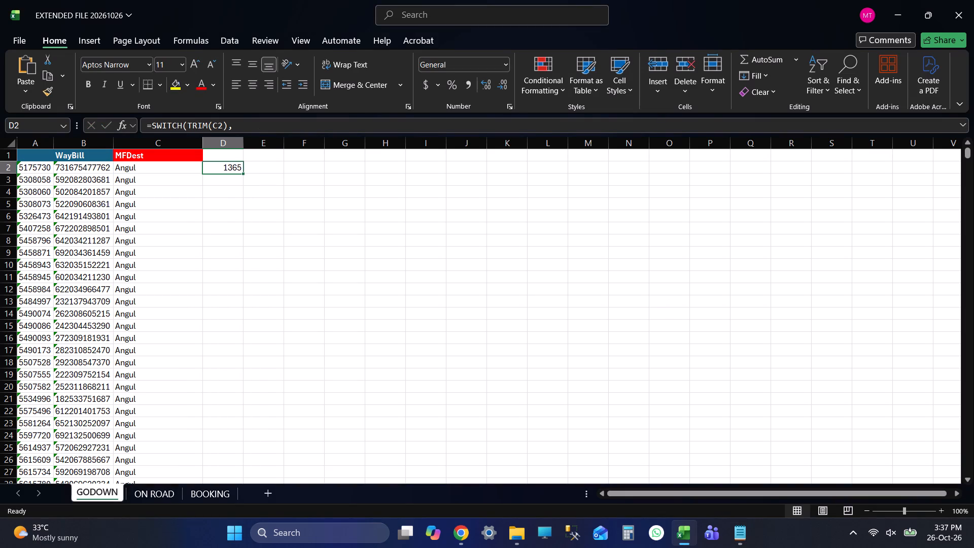
double_click(245, 172)
click(298, 167)
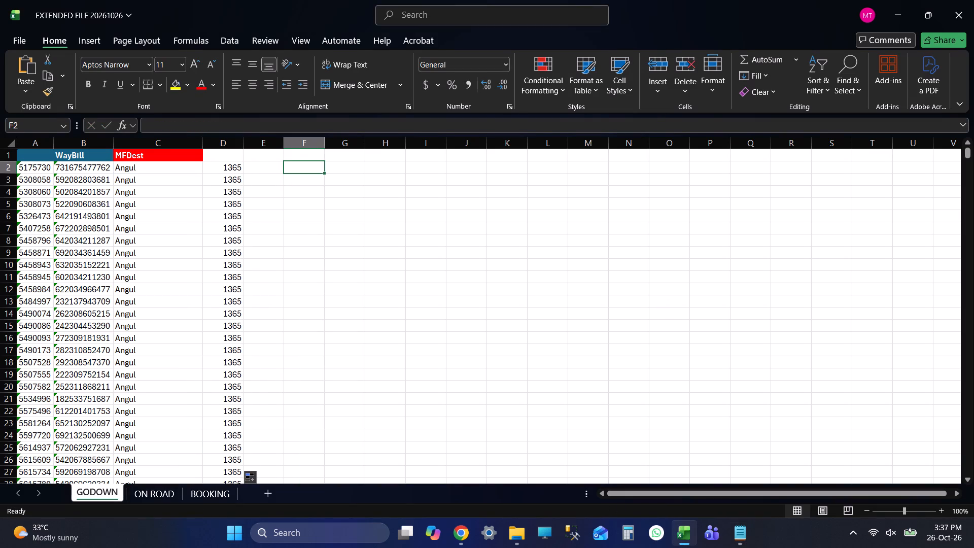
key(ctrl+s)
Examine the filled codes in column D at the last data rows, return to the top, and save.
click(234, 214)
key(ctrl+Down)
key(Down)
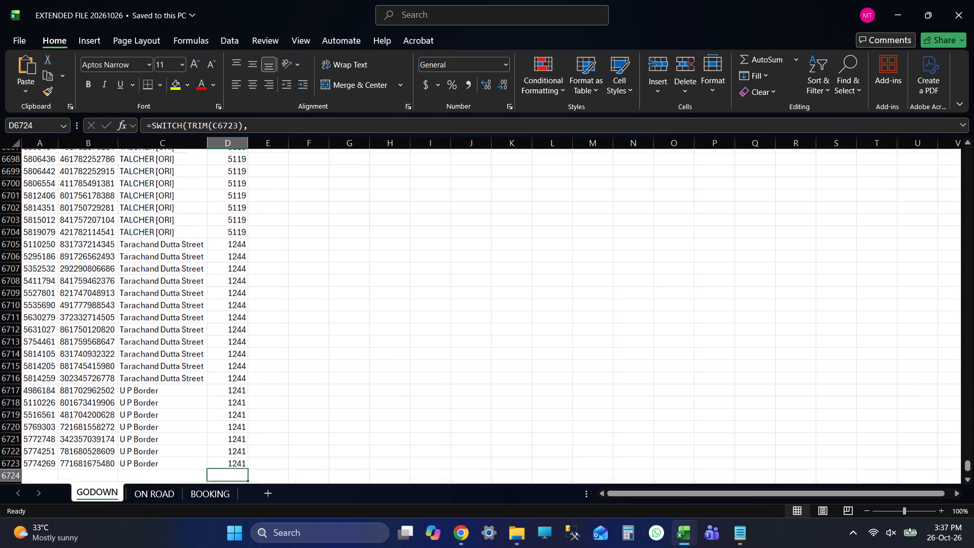
key(Down)
key(Down)
key(Down)
key(Down)
key(Down)
key(Down)
key(Down)
key(Down)
key(Down)
key(ctrl+Up)
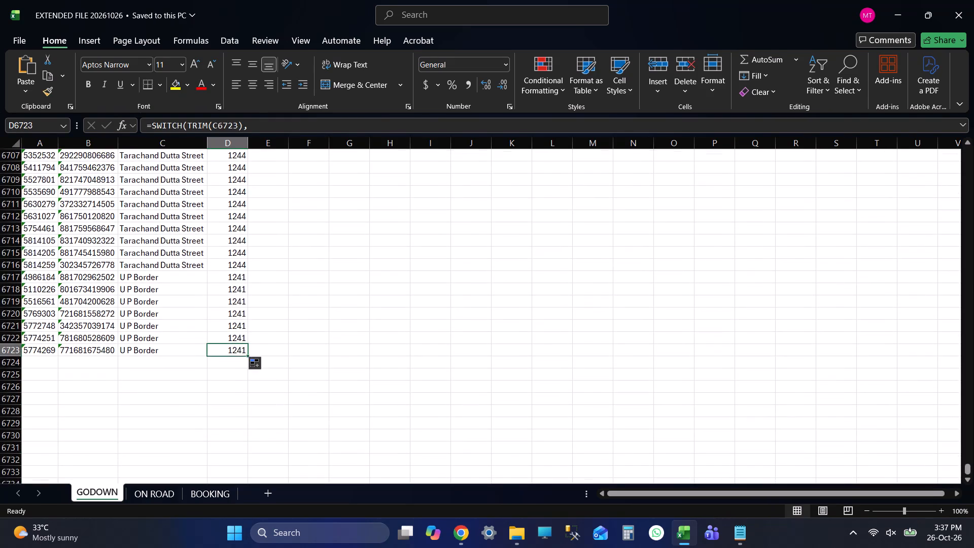
key(ctrl+Up)
key(Up)
key(Up)
key(Up)
key(Up)
key(ctrl+s)
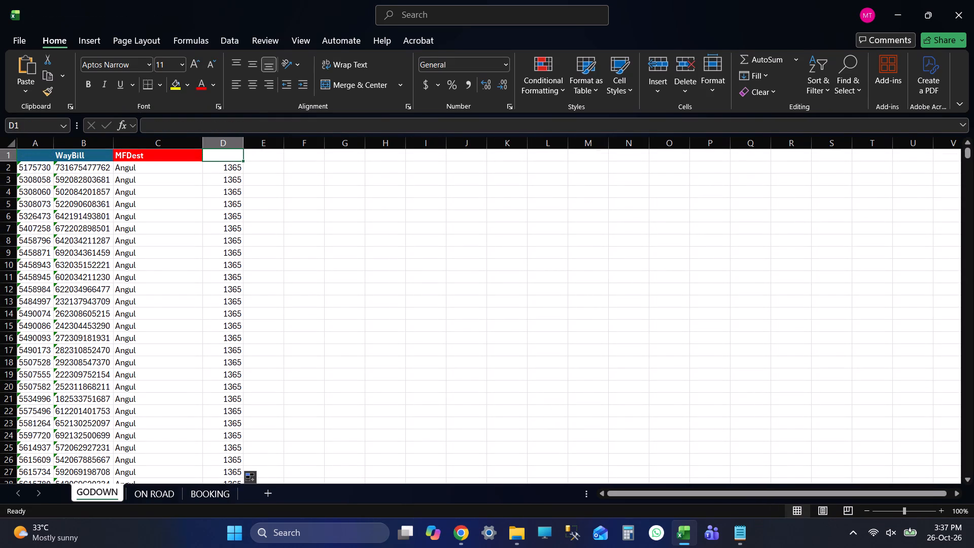
Find PAR in the GODOWN sheet, delete all seven Party Godown rows, and save the workbook.
click(496, 340)
key(ctrl+f)
text(PAR)
key(Return)
click(627, 461)
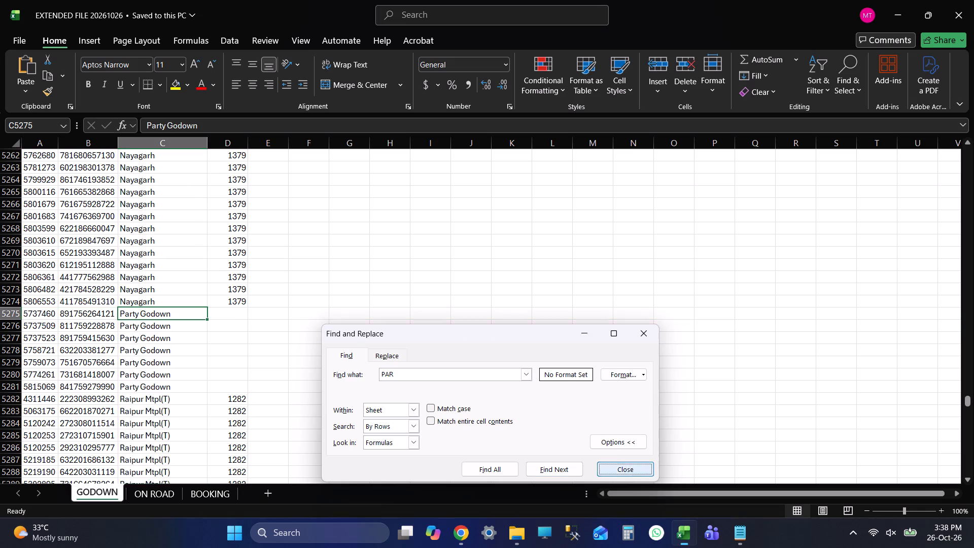
click(3, 315)
key(shift+Down)
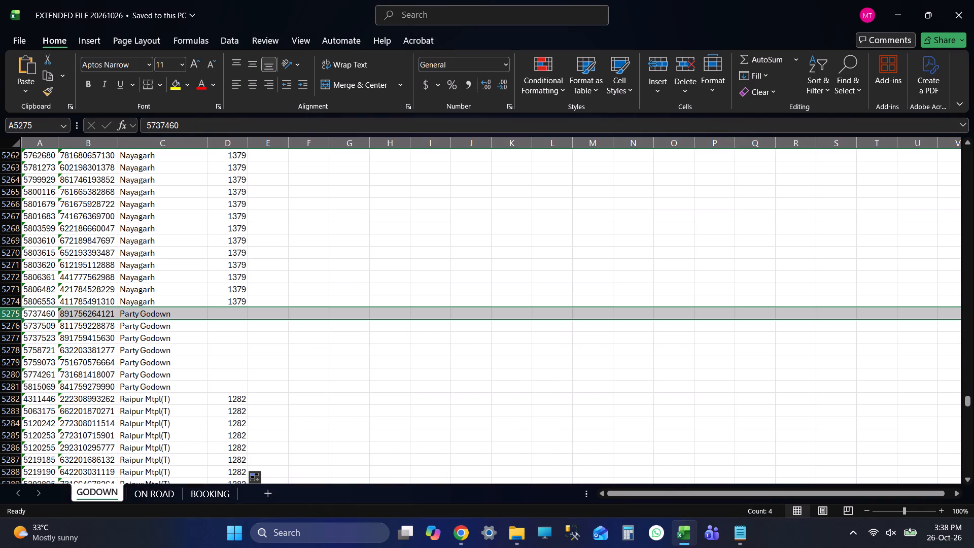
key(shift+Down)
key(shift+Down)
key(shift+Down)
key(shift+Down)
key(shift+Down)
key(ctrl+minus)
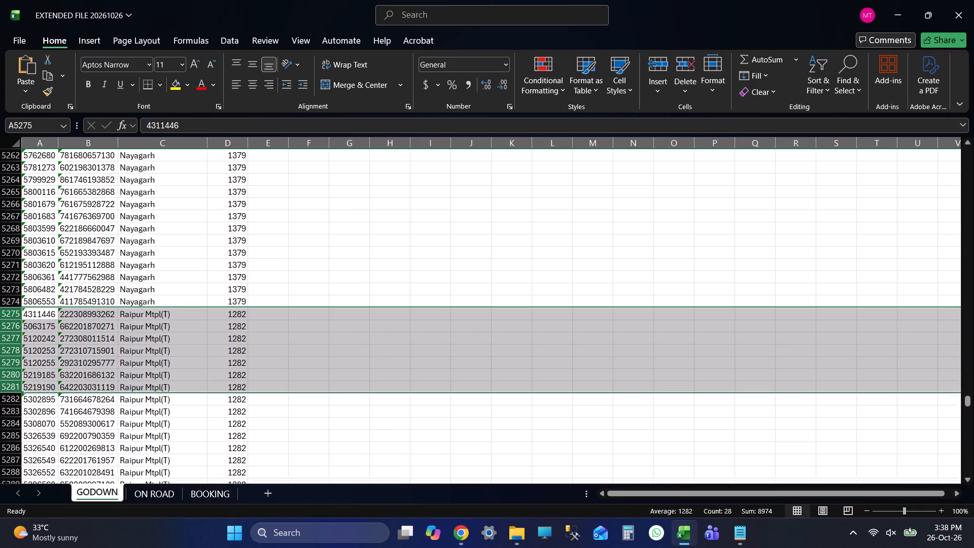
click(437, 248)
key(ctrl+s)
Find MUM in the GODOWN sheet and copy the entire Mumbai row.
key(ctrl+f)
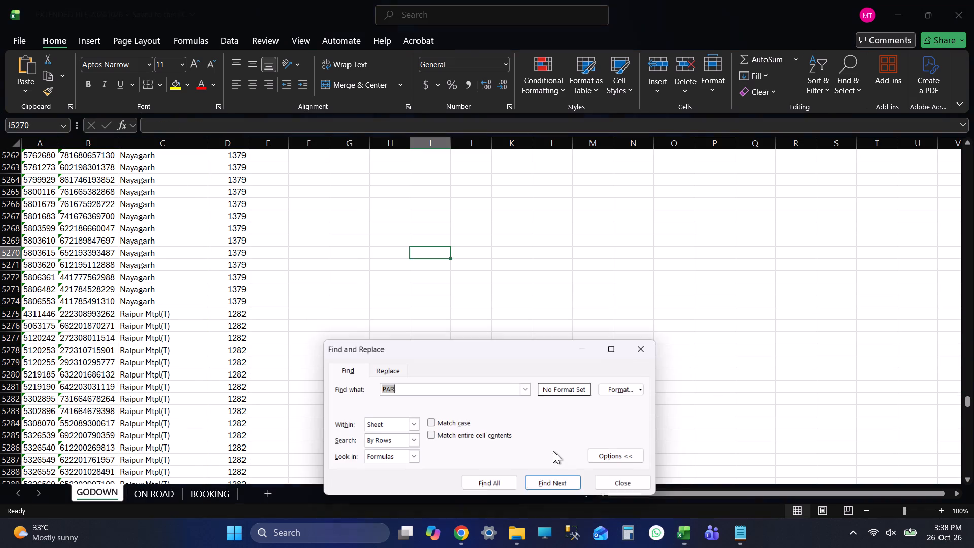
text(MUM)
key(Return)
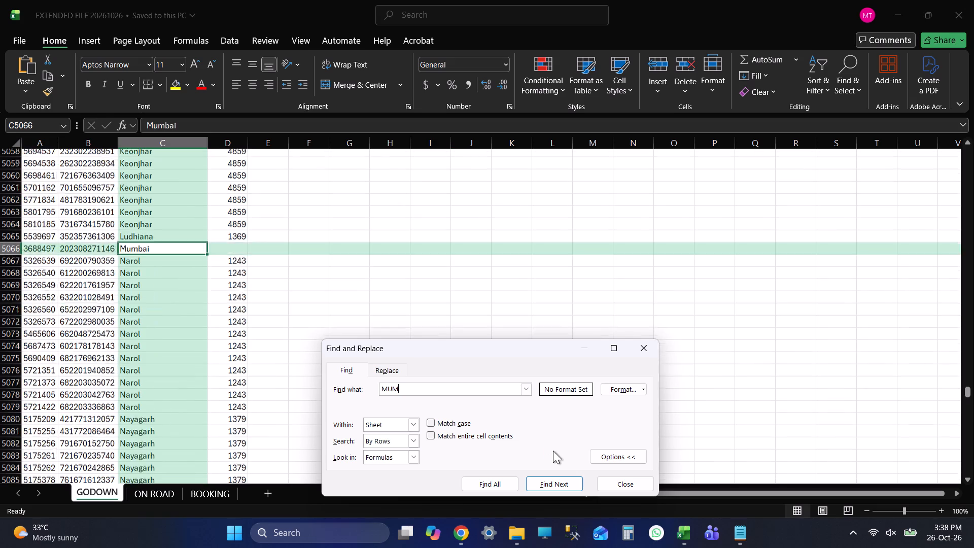
click(633, 479)
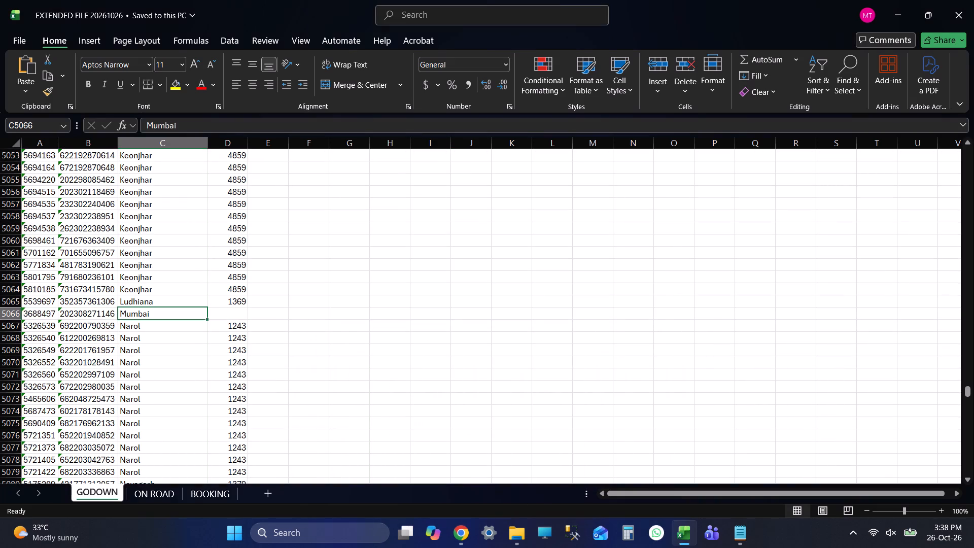
click(5, 313)
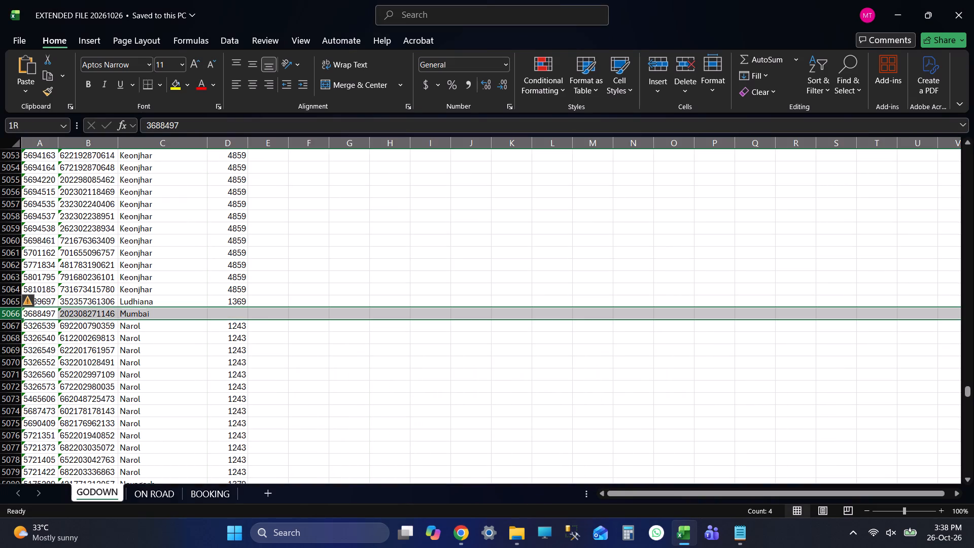
key(ctrl+c)
key(ctrl+c)
key(ctrl+c)
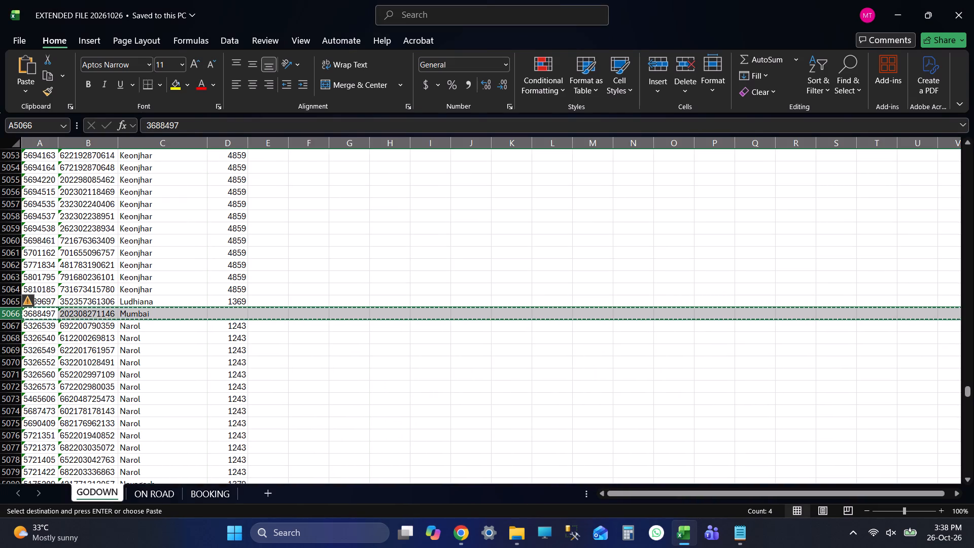
key(ctrl+c)
key(ctrl+c)
key(ctrl+c)
key(ctrl+c)
key(ctrl+c)
key(ctrl+c)
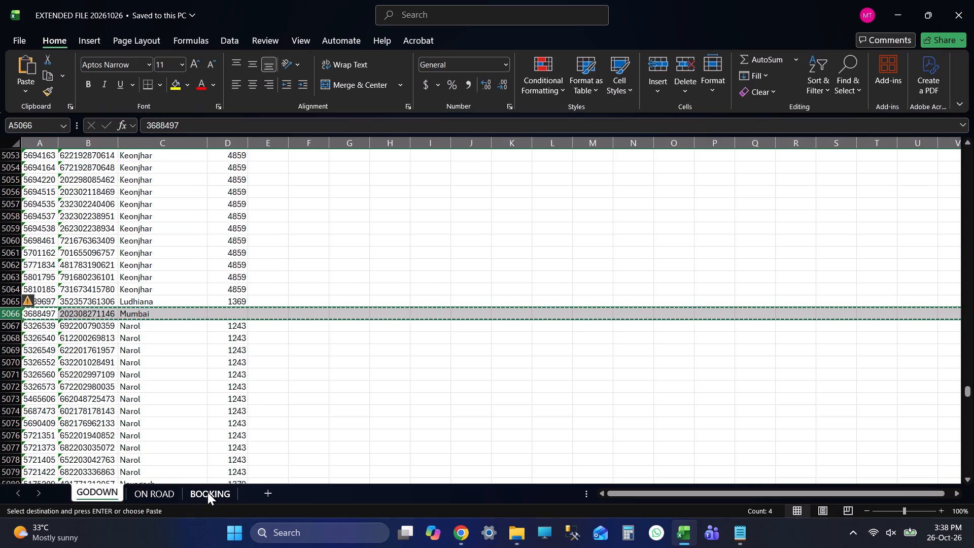
Paste the copied Mumbai row into row 3 of the BOOKING sheet and save the workbook.
click(207, 492)
click(36, 232)
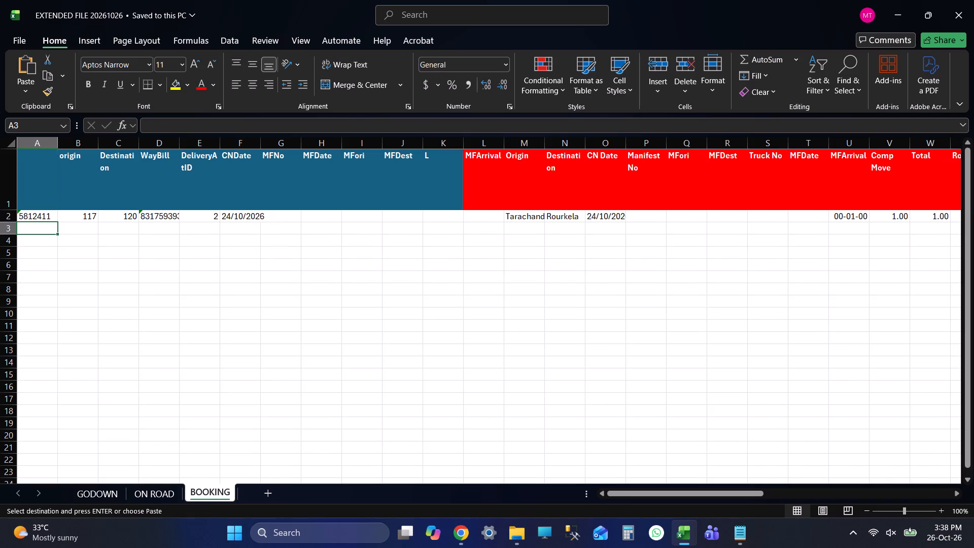
key(ctrl+v)
click(198, 271)
key(ctrl+s)
key(ctrl+s)
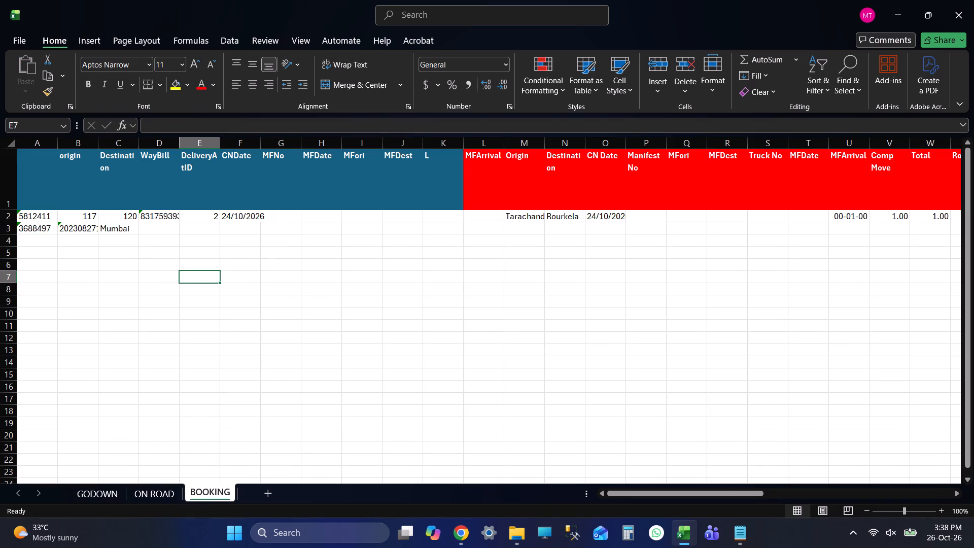
key(ctrl+s)
key(ctrl+s)
key(ctrl+s)
Delete the Mumbai row from the GODOWN sheet and save the workbook.
click(86, 500)
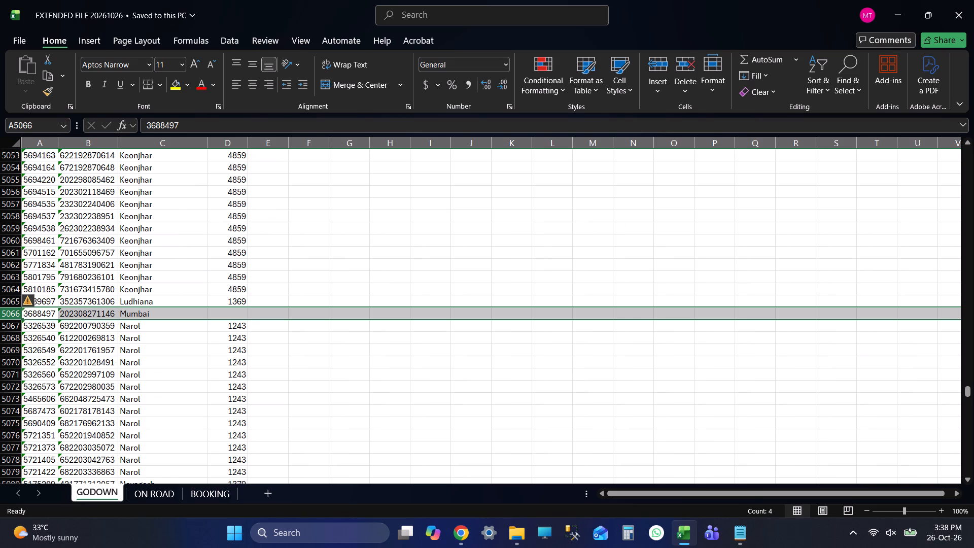
key(ctrl+minus)
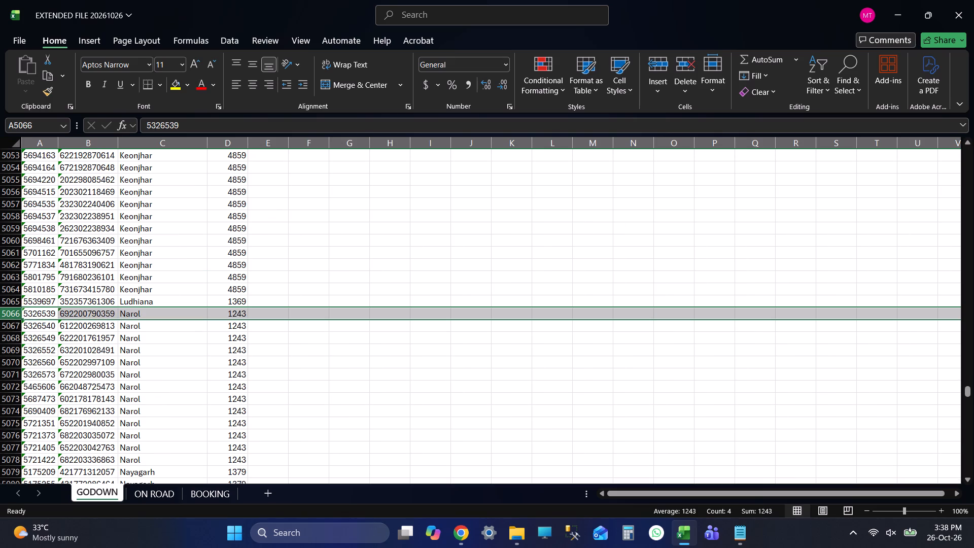
click(482, 259)
key(ctrl+s)
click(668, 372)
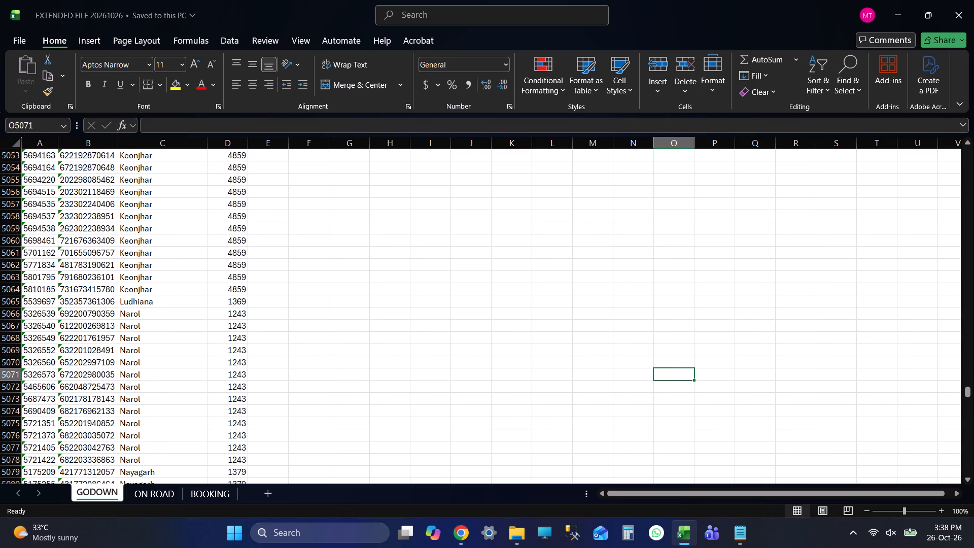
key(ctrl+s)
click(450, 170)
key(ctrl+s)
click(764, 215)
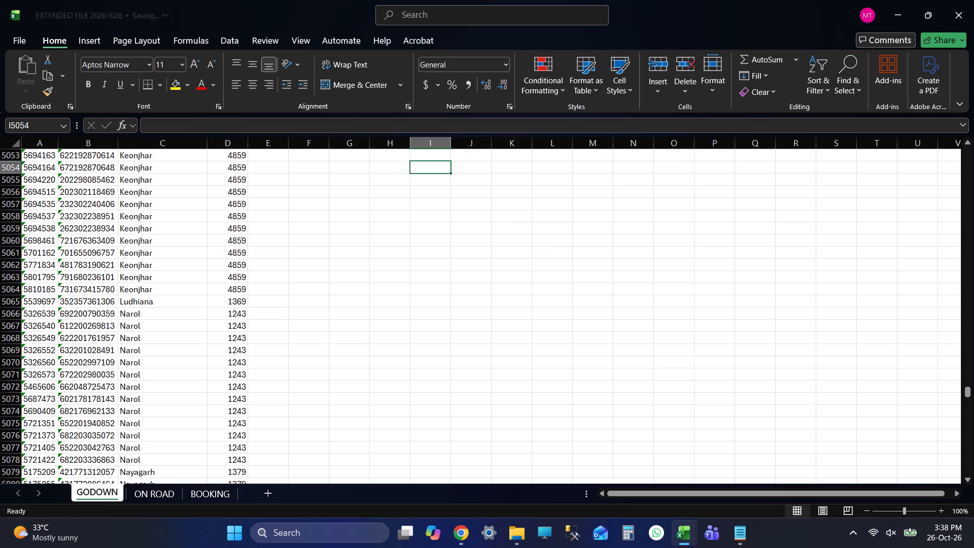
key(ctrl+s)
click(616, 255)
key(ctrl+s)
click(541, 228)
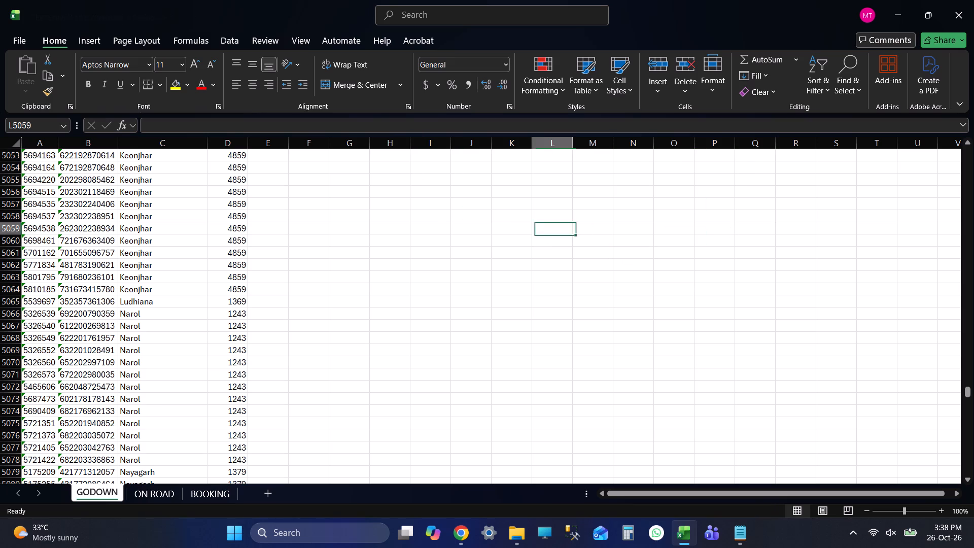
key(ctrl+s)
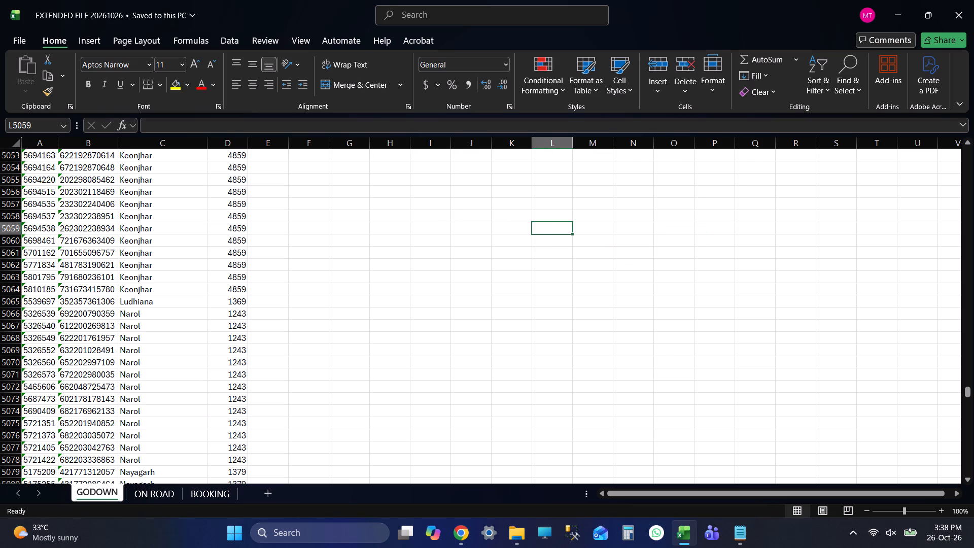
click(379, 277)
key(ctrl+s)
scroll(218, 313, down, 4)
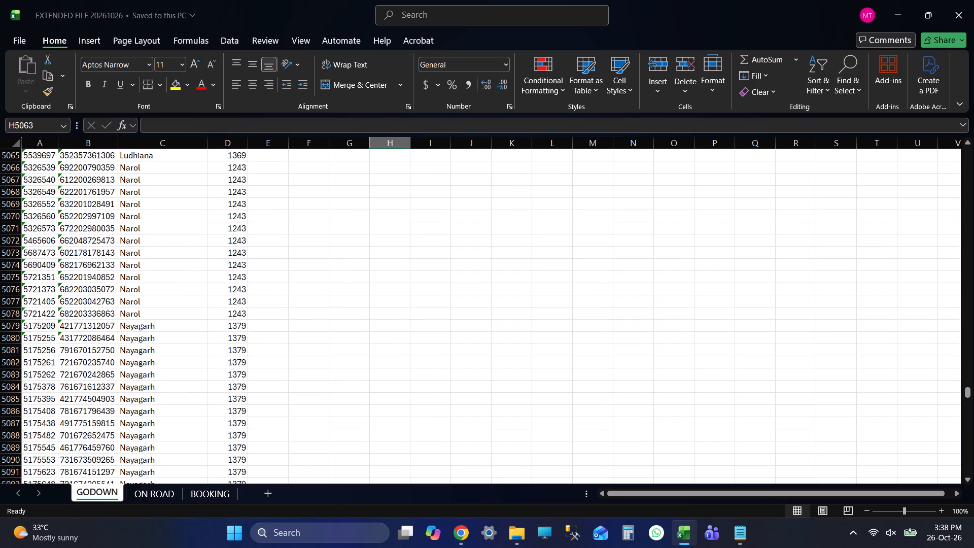
Search the GODOWN sheet for NAG.
scroll(218, 313, up, 4)
click(85, 283)
click(451, 232)
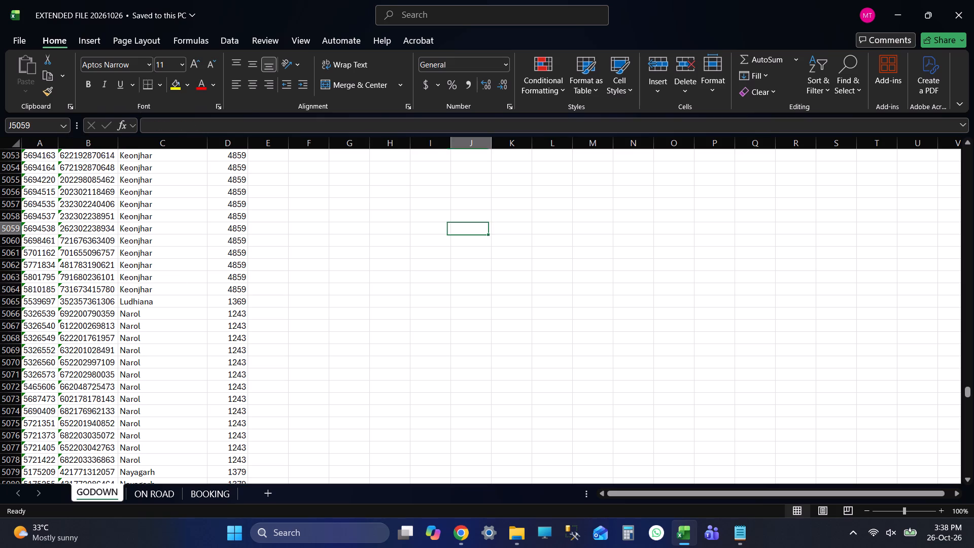
key(ctrl+f)
text(NAG)
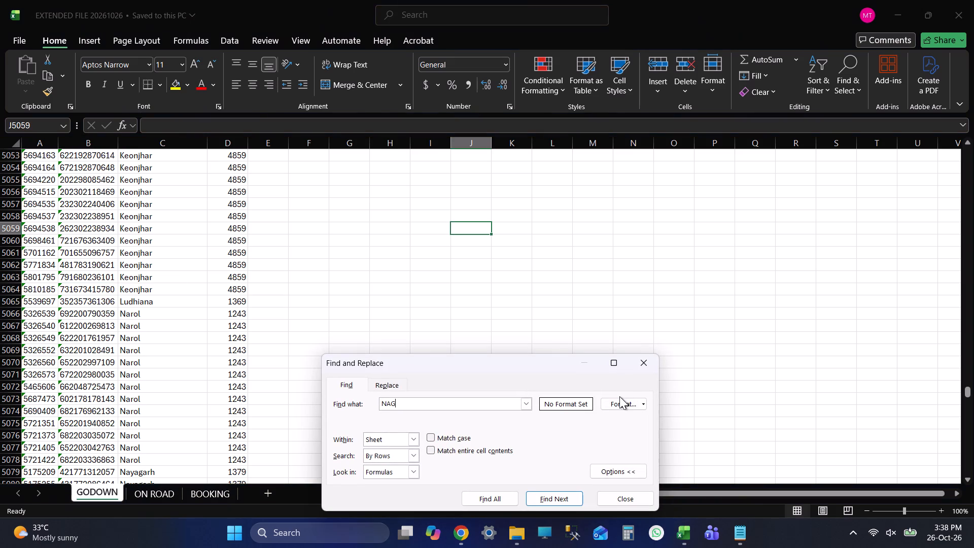
key(Return)
key(Return)
key(BackSpace)
key(BackSpace)
key(BackSpace)
Find BHI in the GODOWN sheet and copy the entire Bhiwandi row.
text(BHU)
key(BackSpace)
key(i)
key(Return)
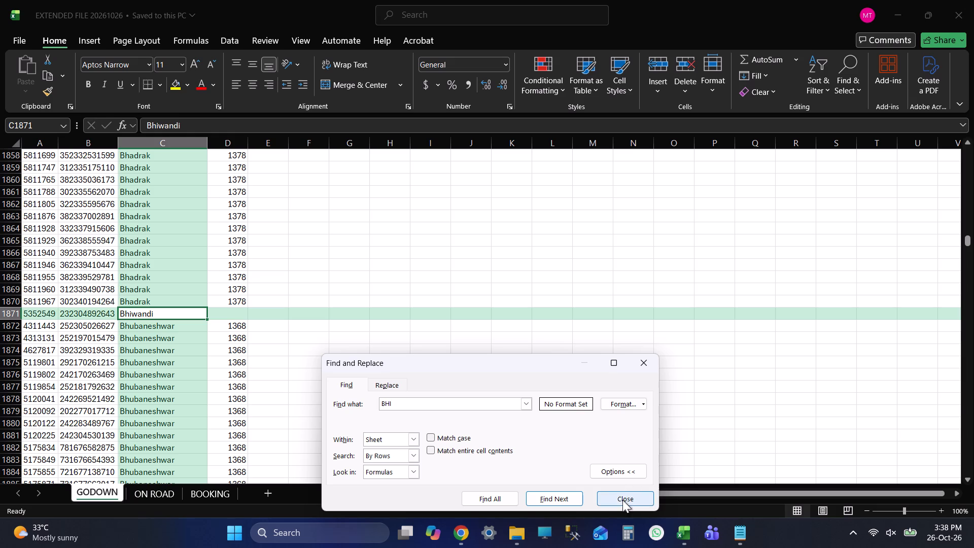
click(622, 500)
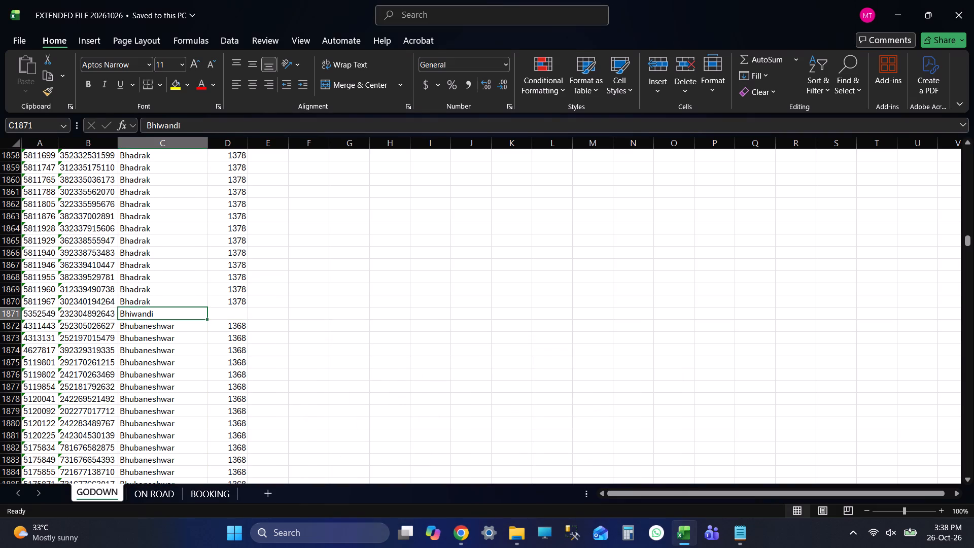
click(6, 314)
key(ctrl+c)
Paste the copied Bhiwandi row into row 4 of the BOOKING sheet and save the workbook.
click(219, 487)
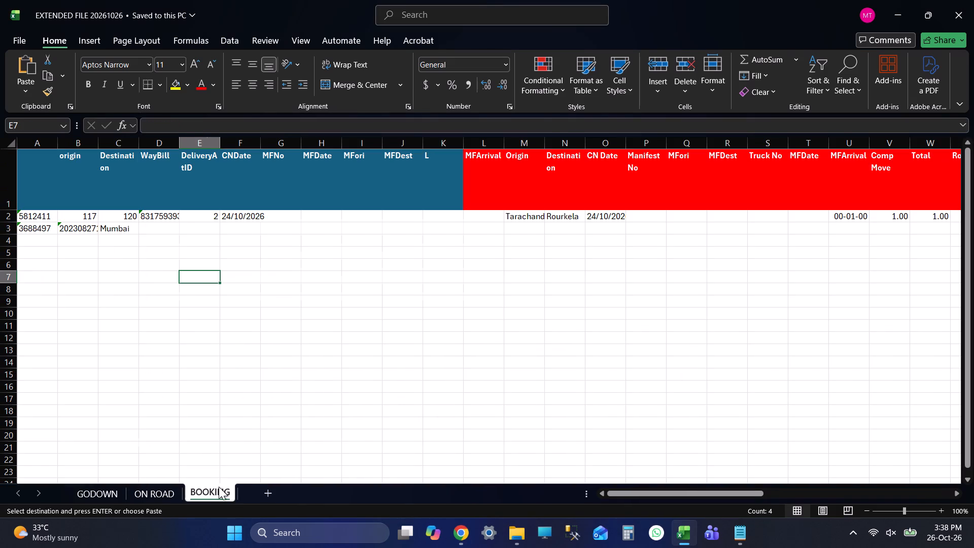
click(42, 241)
key(ctrl+v)
click(279, 334)
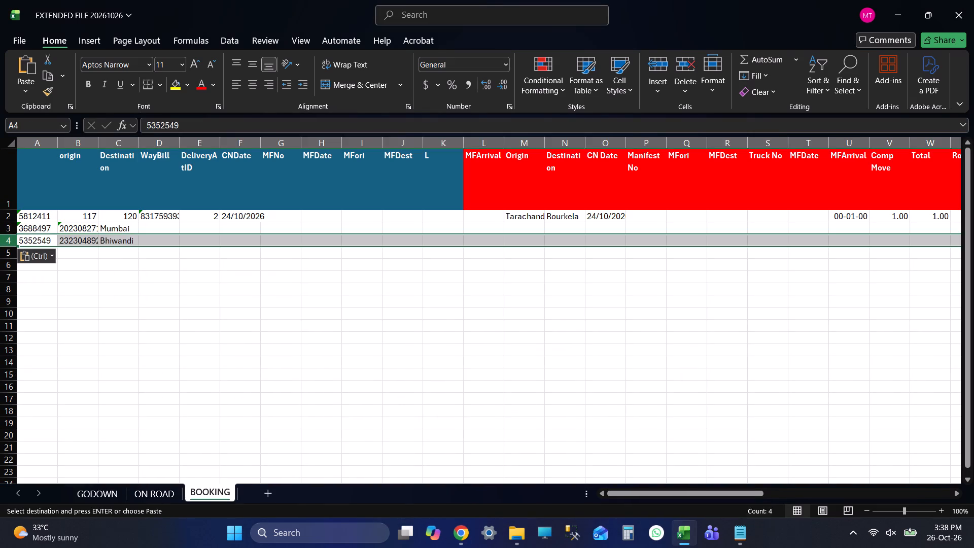
key(ctrl+s)
key(ctrl+s)
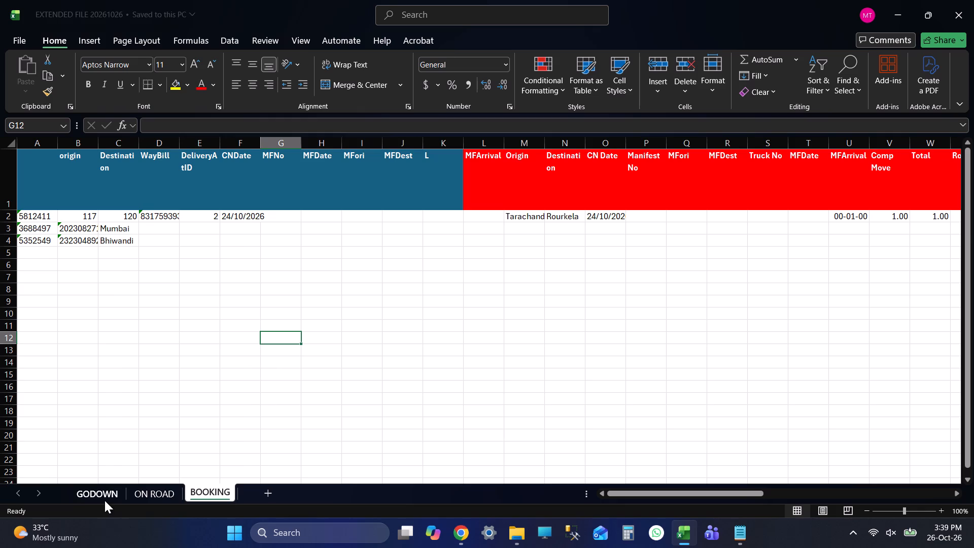
Delete the Bhiwandi row from the GODOWN sheet and save the workbook.
click(99, 498)
key(ctrl+minus)
click(484, 239)
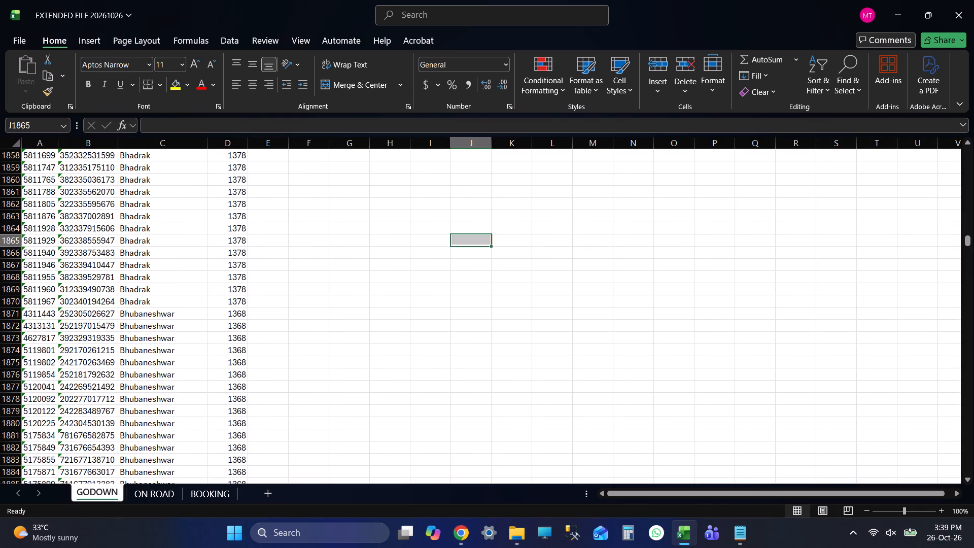
key(ctrl+s)
Search the GODOWN sheet for JAL and for DEL.
click(97, 291)
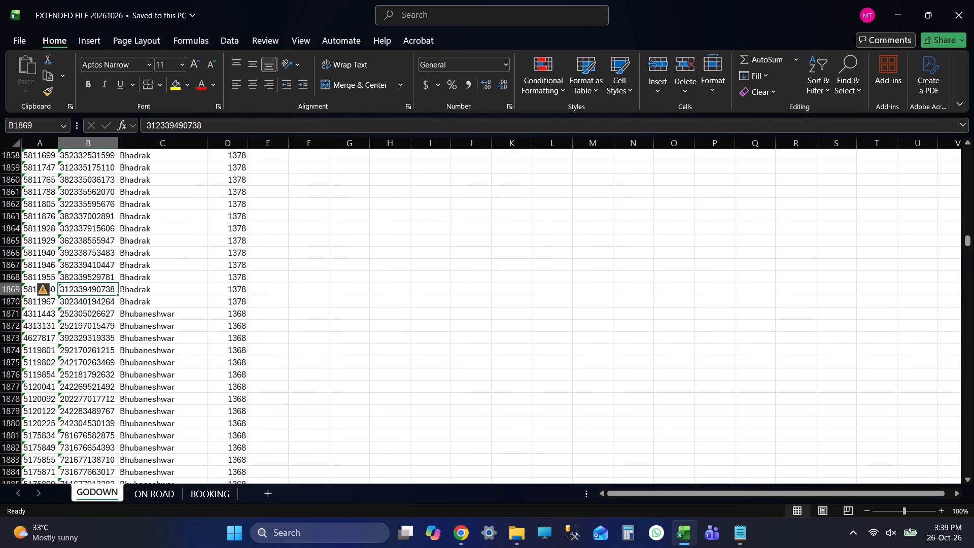
key(ctrl+f)
text(JAL)
key(Return)
key(Return)
key(BackSpace)
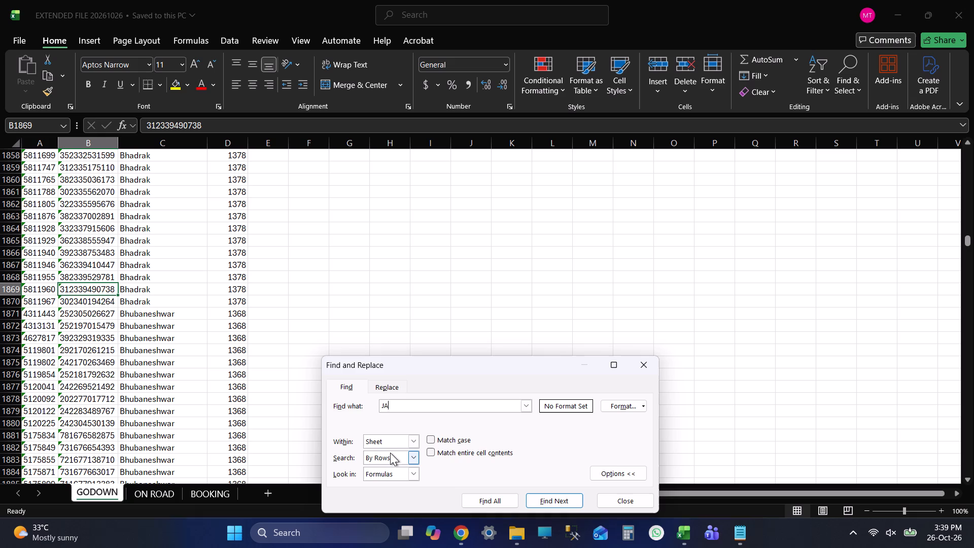
key(BackSpace)
key(BackSpace)
text(DEL)
key(Return)
key(Return)
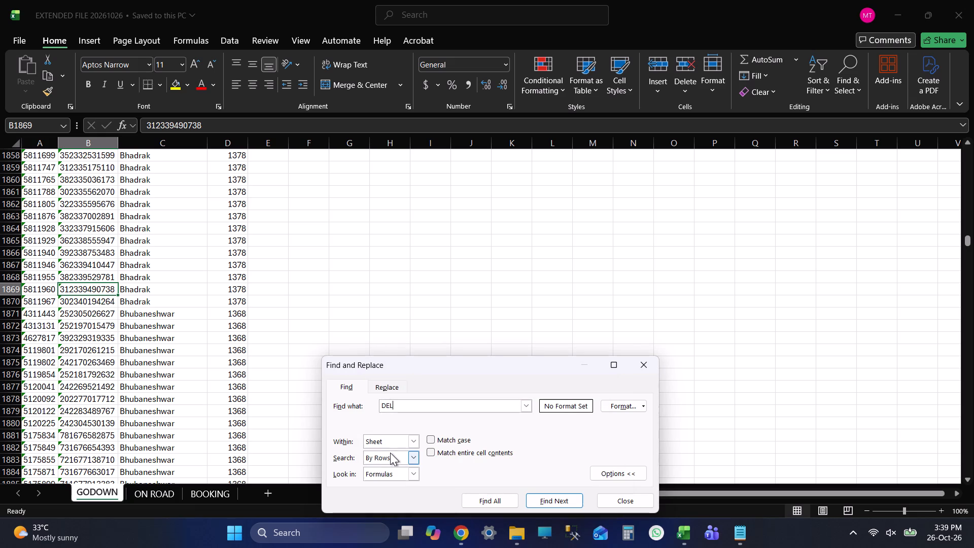
click(630, 498)
Check the beginning and end of the GODOWN list, return to cell A1, and save the workbook.
key(ctrl+Up)
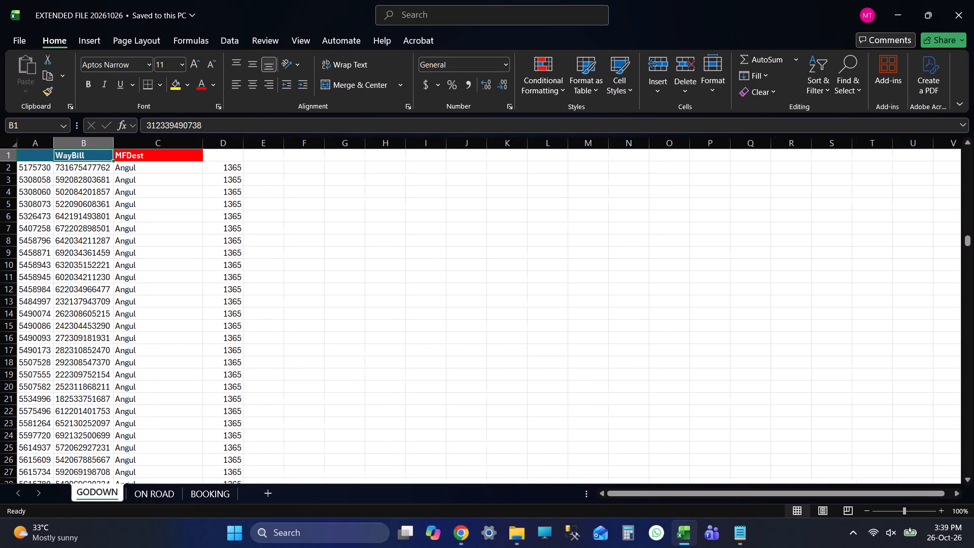
key(Up)
key(Up)
key(Up)
key(Right)
key(ctrl+s)
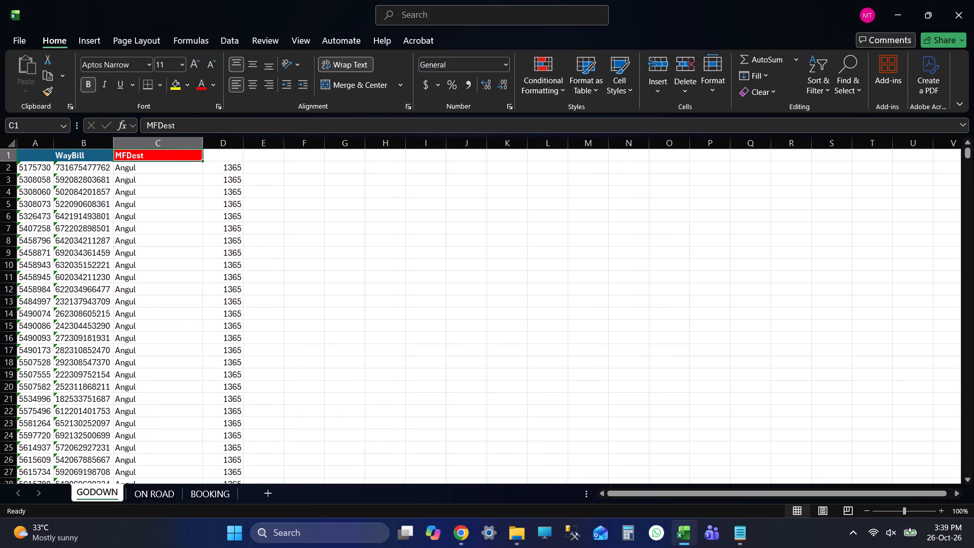
key(ctrl+Down)
key(Down)
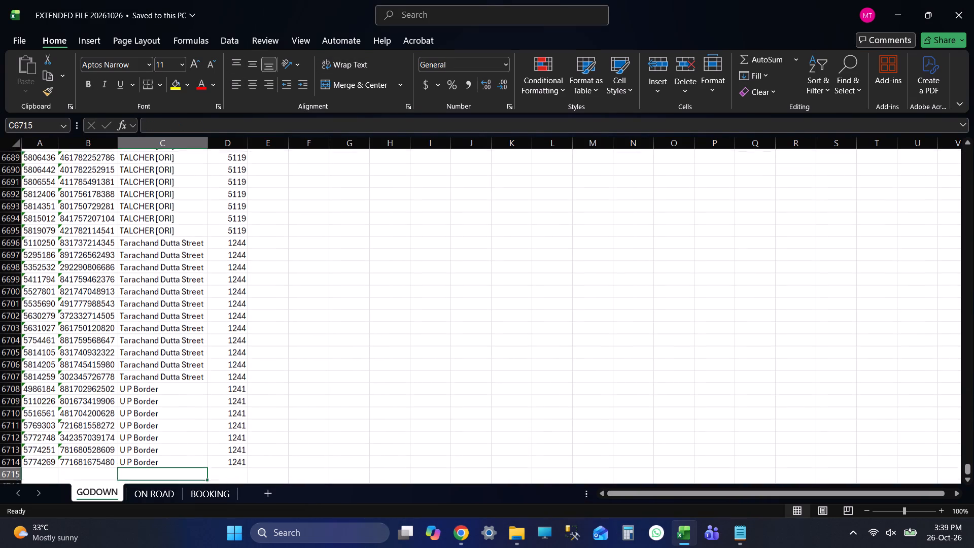
key(Down)
key(Down)
key(ctrl+Up)
key(ctrl+Up)
key(Up)
key(Up)
key(Left)
key(Left)
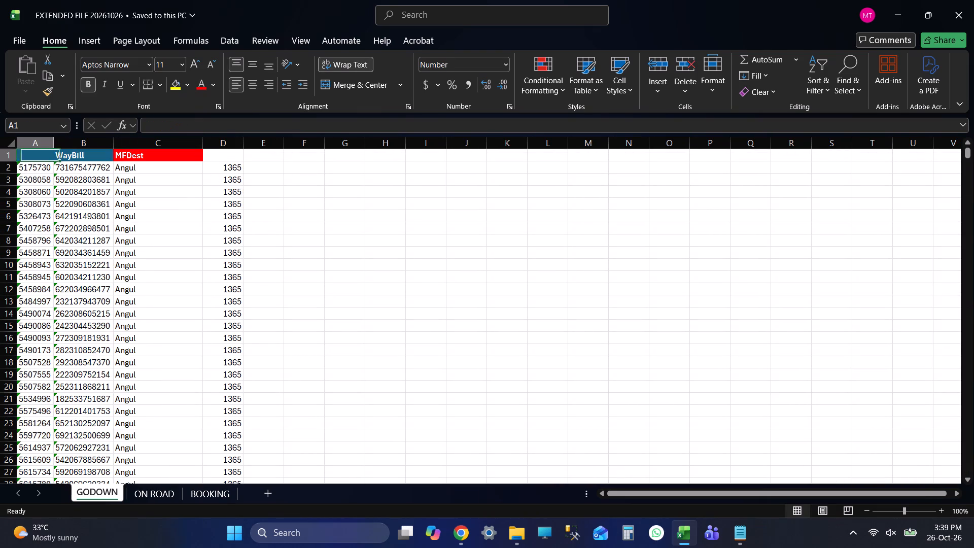
key(Up)
key(Up)
key(Up)
key(Up)
key(ctrl+s)
key(ctrl+s)
key(ctrl+s)
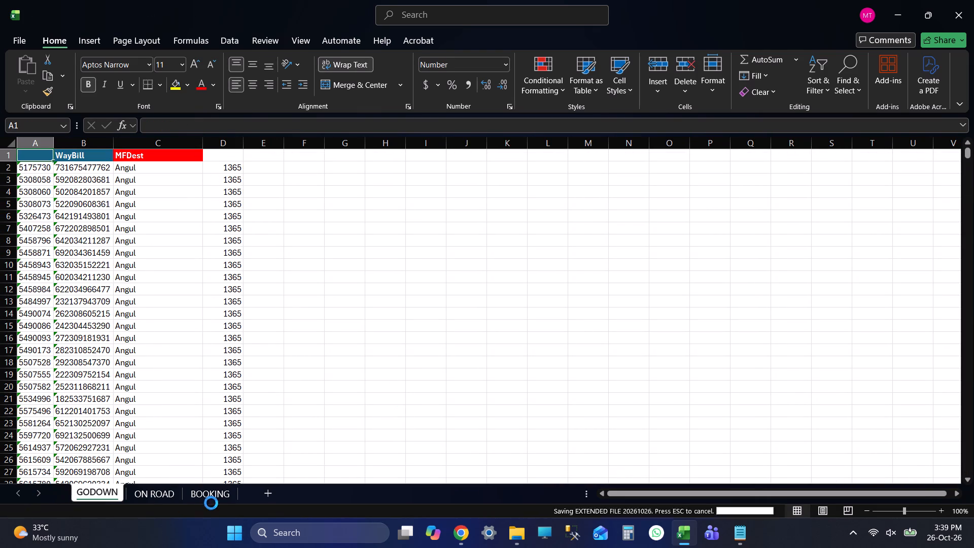
Delete the blue origin and Destination columns (B and C) from the ON ROAD sheet.
click(167, 494)
key(ctrl+s)
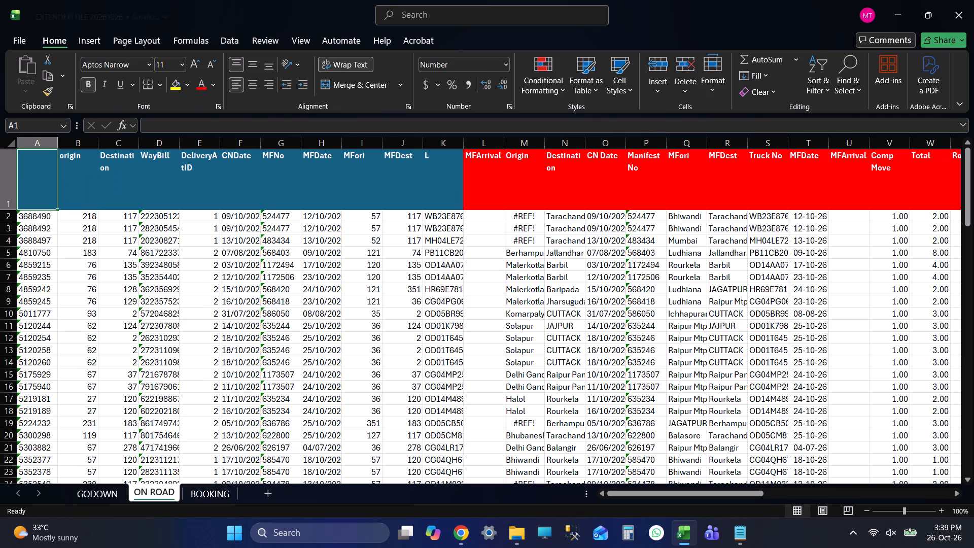
click(74, 137)
key(shift+Right)
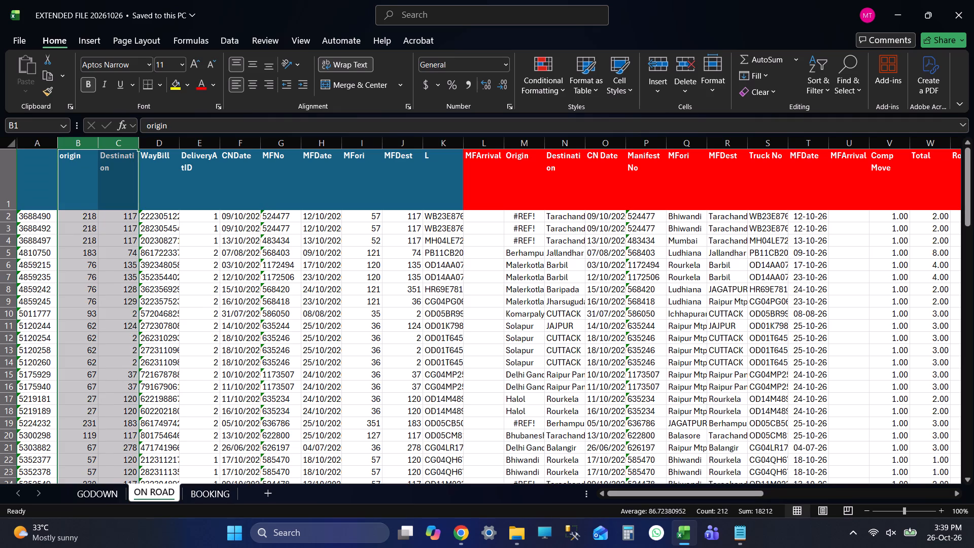
key(ctrl+minus)
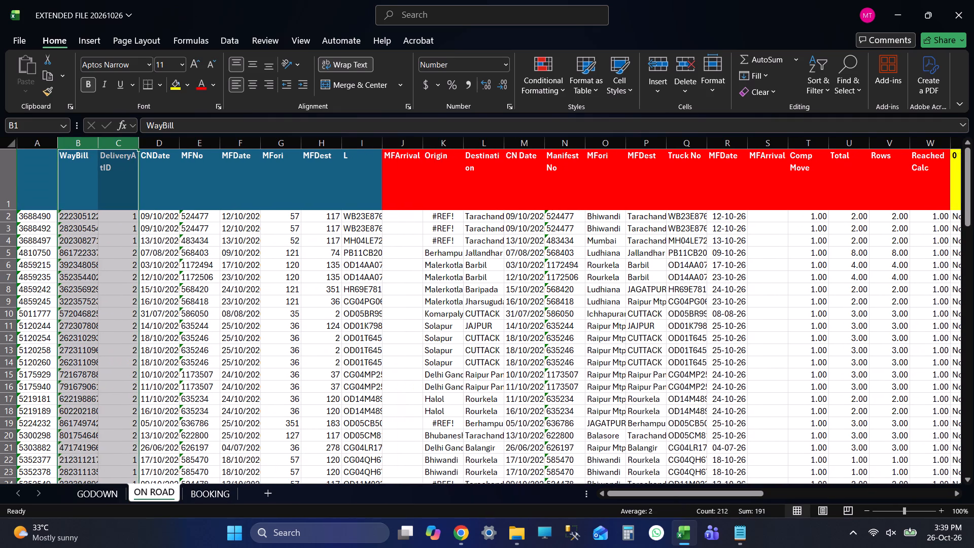
Delete the seven ON ROAD columns from DeliveryAtID through L.
click(119, 143)
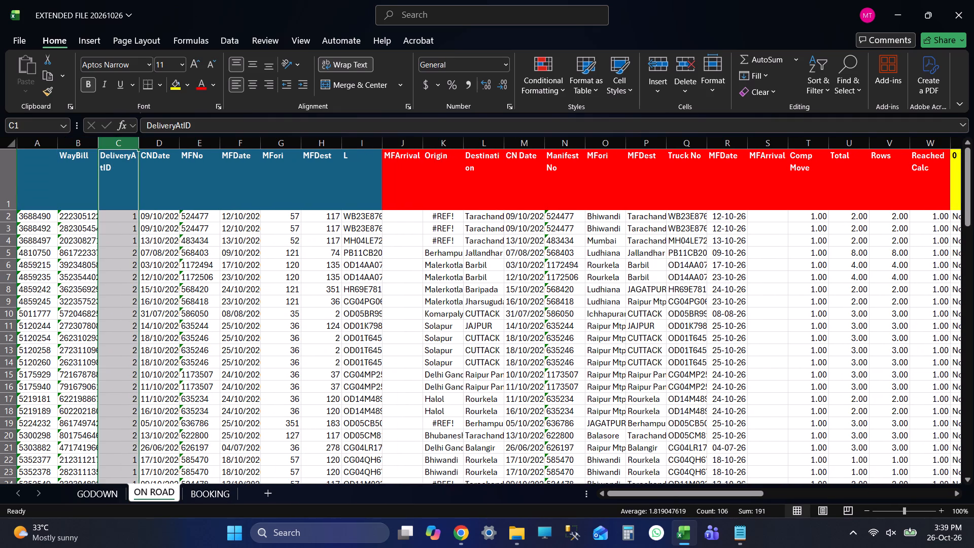
key(shift+Right)
key(shift+Right)
key(shift+Right)
key(shift+Right)
key(shift+Right)
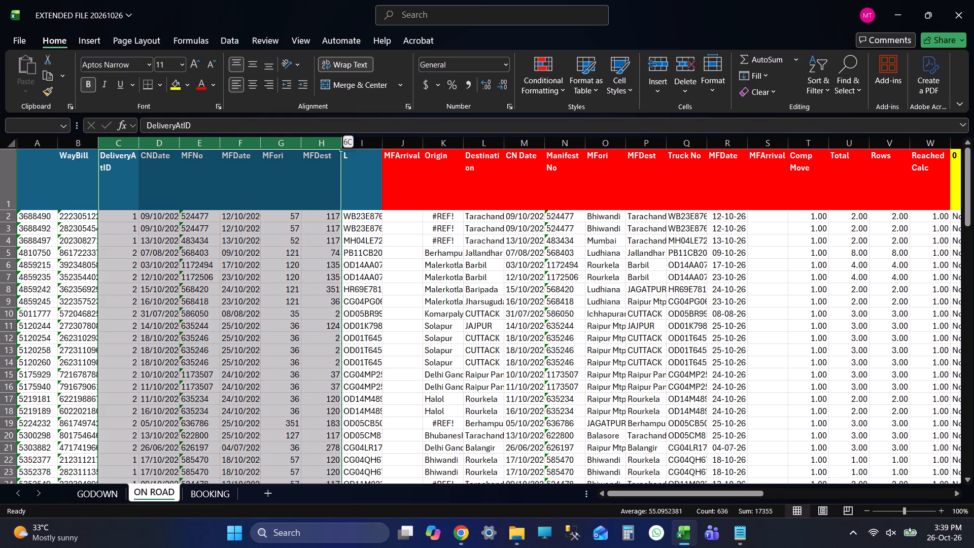
key(shift+Right)
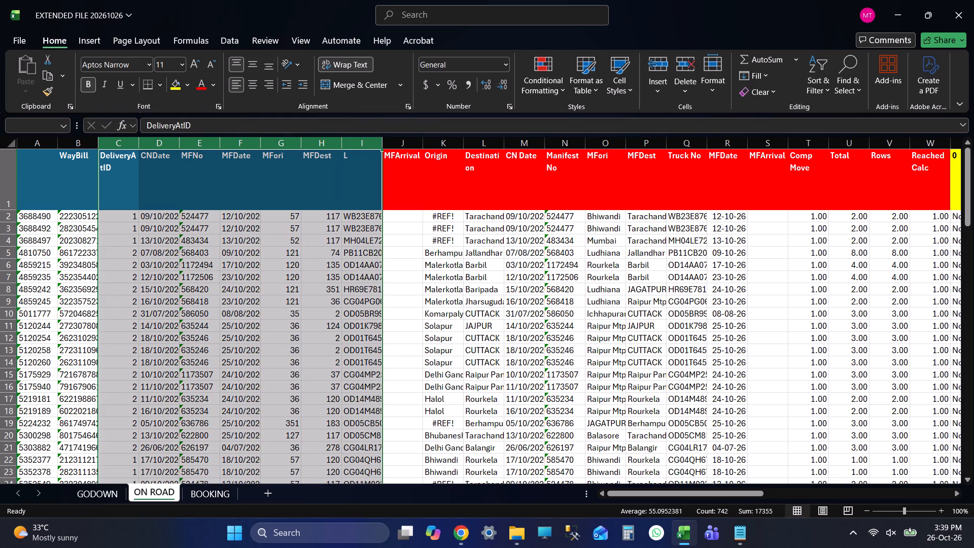
key(ctrl+minus)
Delete the ON ROAD columns from Comp Move through Exception Analysis.
click(524, 143)
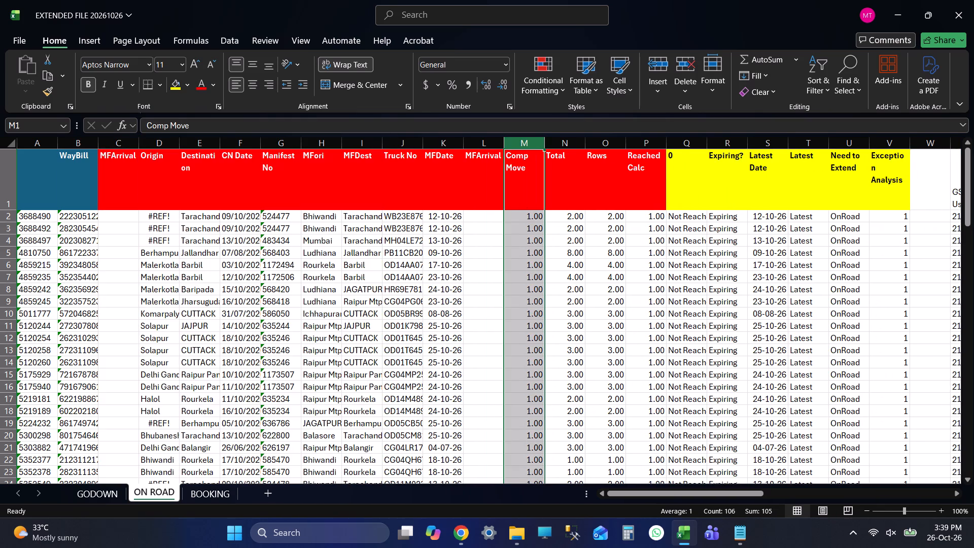
key(ctrl+shift+Right)
key(ctrl+minus)
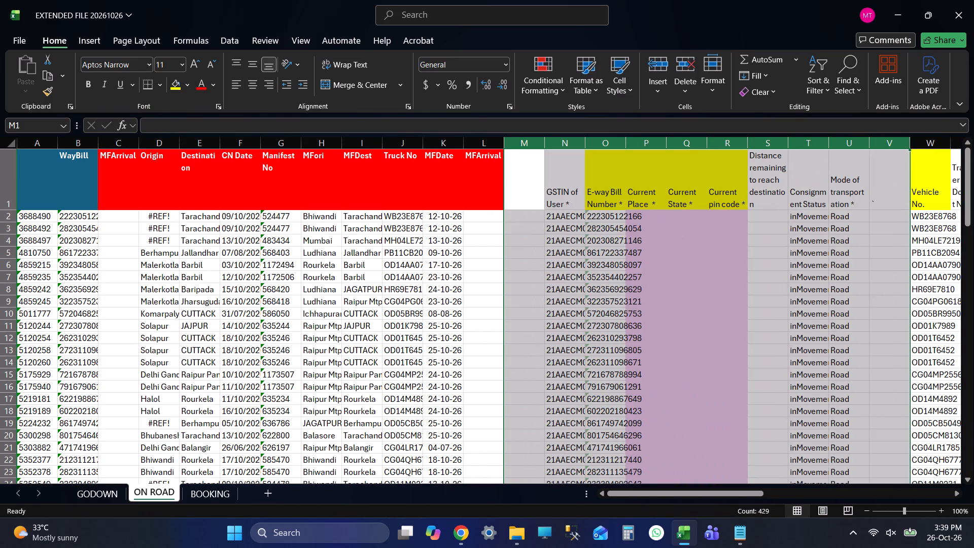
Shrink the second MFArrival column and the blank column beside it to narrow slivers.
click(482, 142)
key(shift+Right)
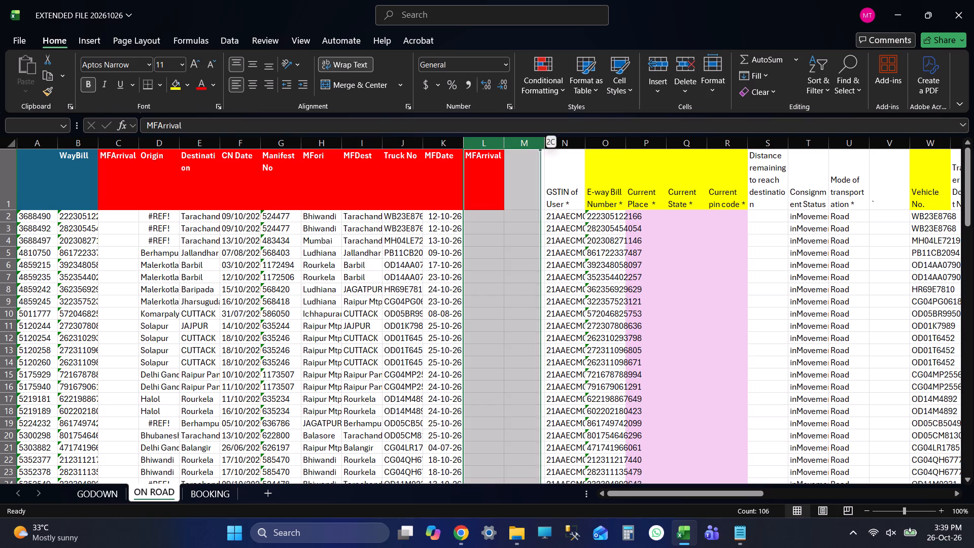
drag(545, 141, 515, 153)
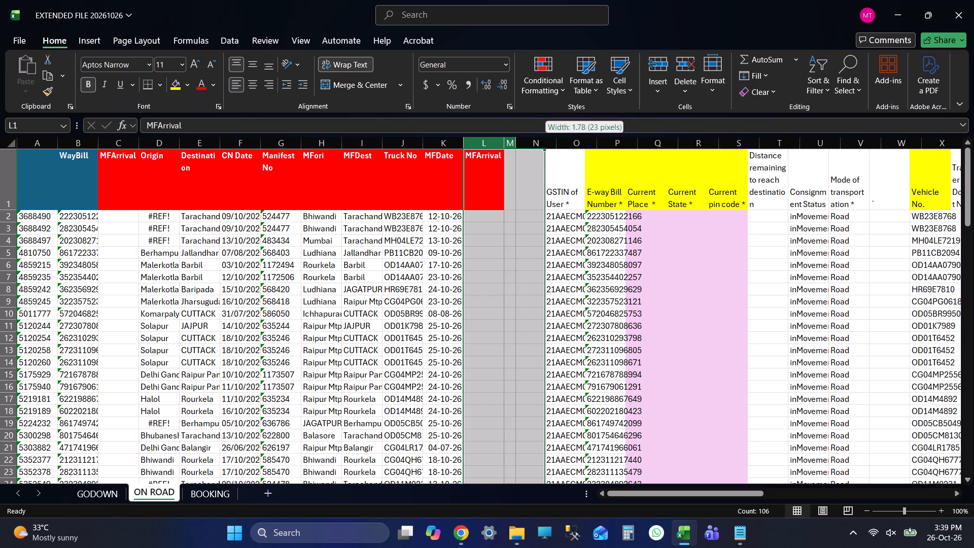
drag(515, 153, 509, 154)
Autofit the widths of the GSTIN of User and E-way Bill Number columns.
click(487, 147)
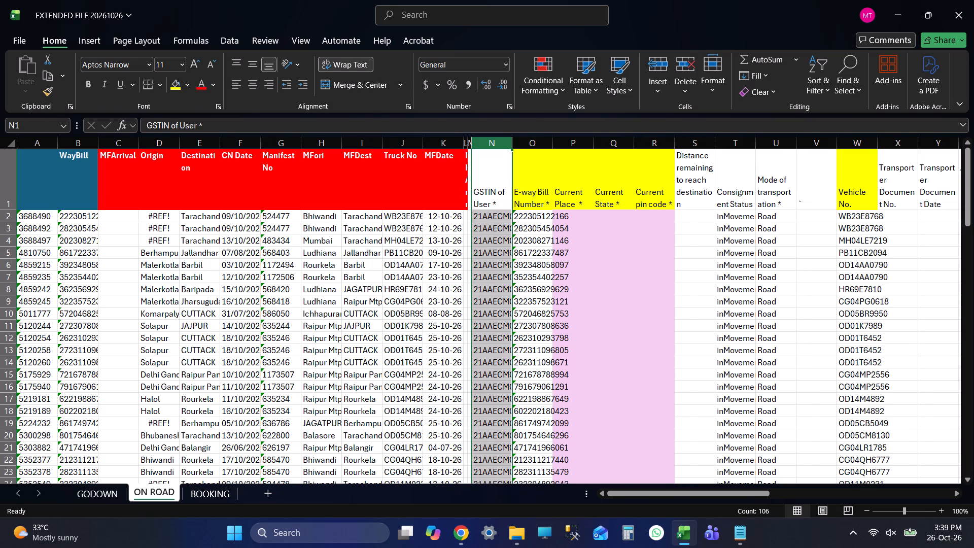
key(shift+Right)
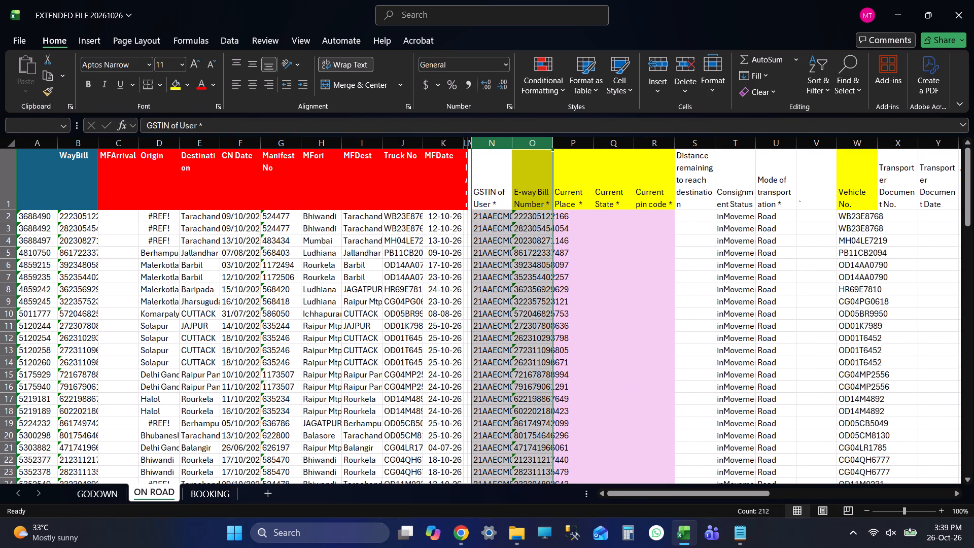
double_click(549, 145)
Widen the Current Place, Current State and Current pin code columns equally, and save the workbook.
click(619, 140)
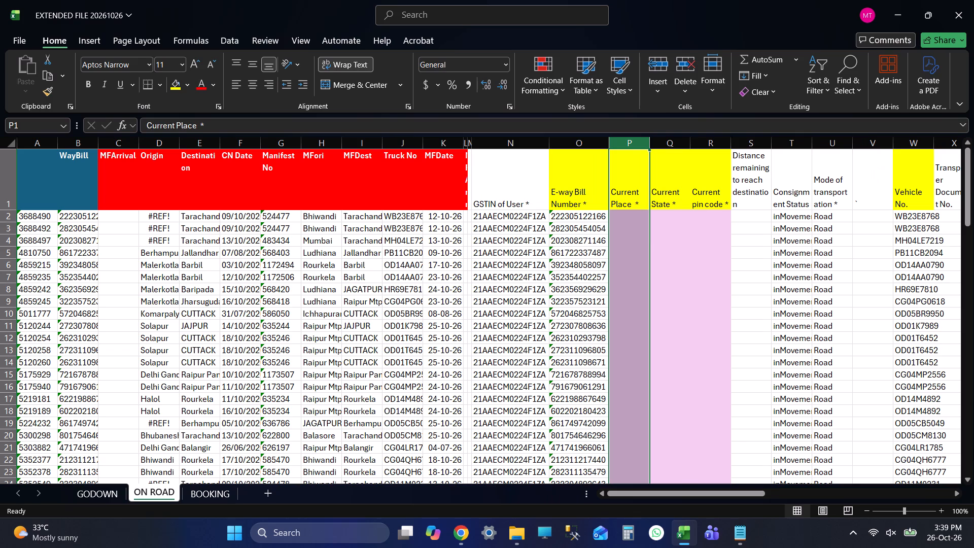
key(shift+Right)
key(shift+Right)
drag(726, 137, 797, 154)
click(665, 220)
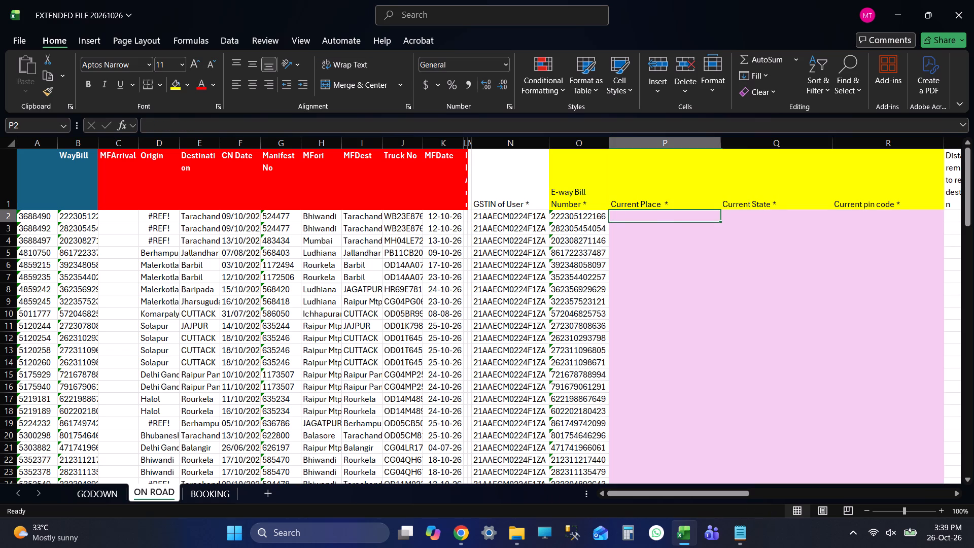
key(ctrl+s)
Autofit the widths of the MFori, MFDest and Truck No columns, select the first Current Place cell, and save the workbook.
click(322, 147)
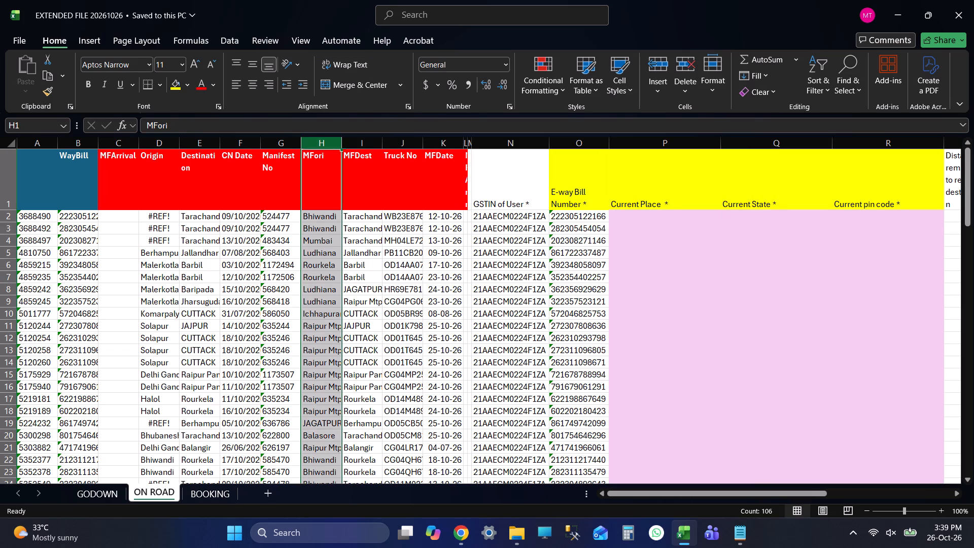
key(shift+Right)
key(shift+Right)
key(shift+Right)
key(shift+Left)
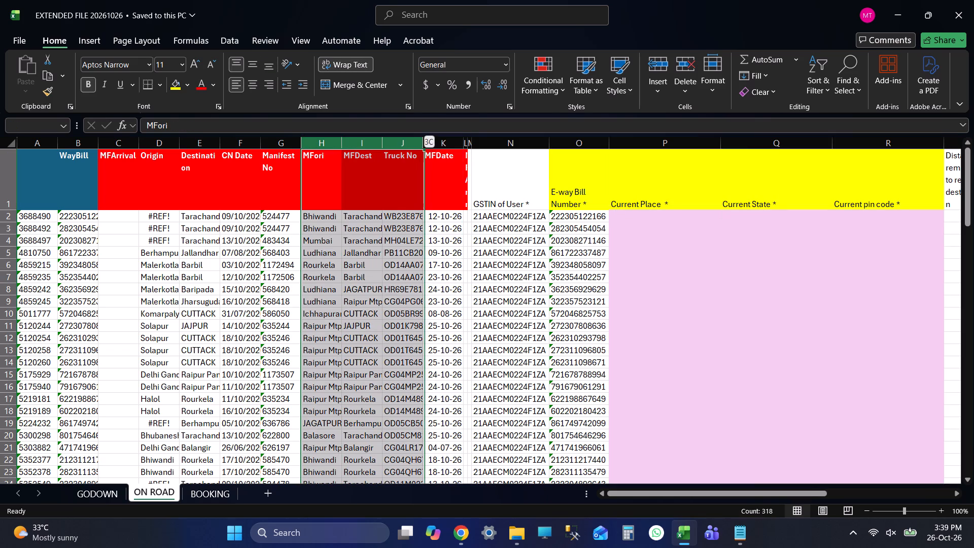
double_click(419, 138)
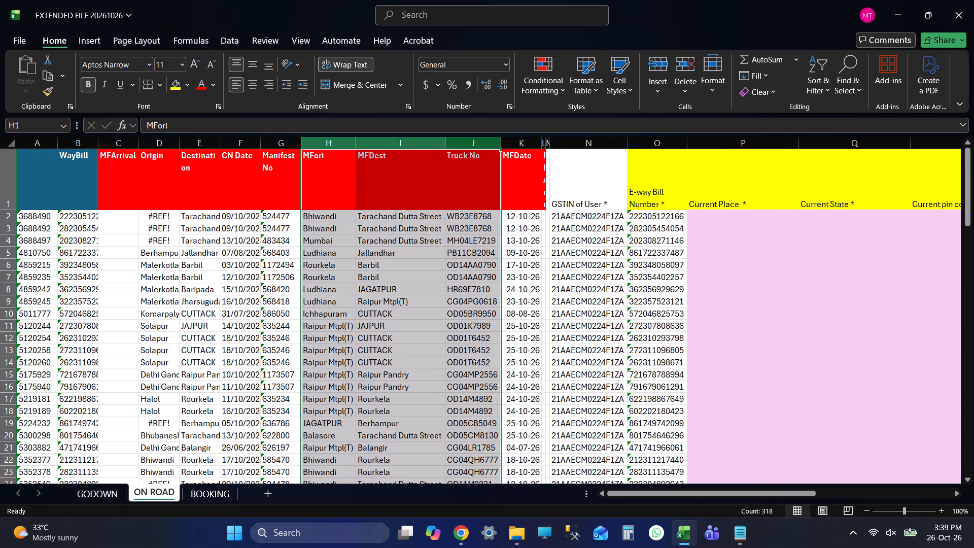
click(697, 214)
key(ctrl+s)
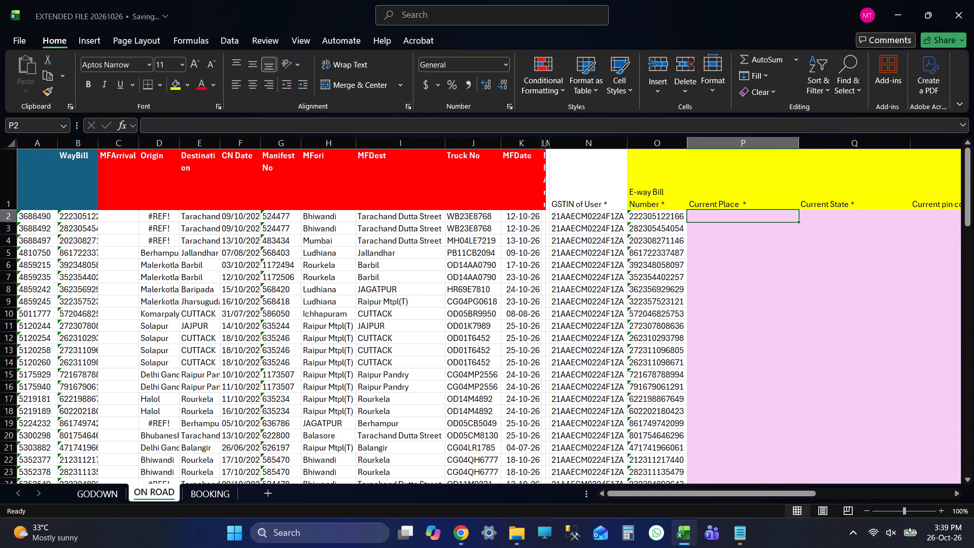
Sort the entire ON ROAD sheet by Truck No from A to Z, select the first Current Place cell, and save the workbook.
key(ctrl+s)
key(ctrl+s)
key(ctrl+s)
click(0, 142)
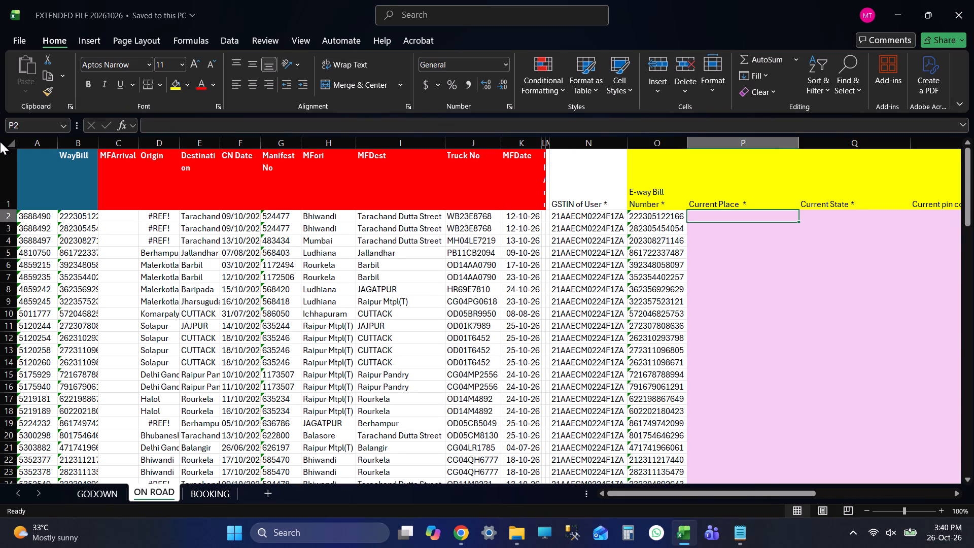
click(13, 144)
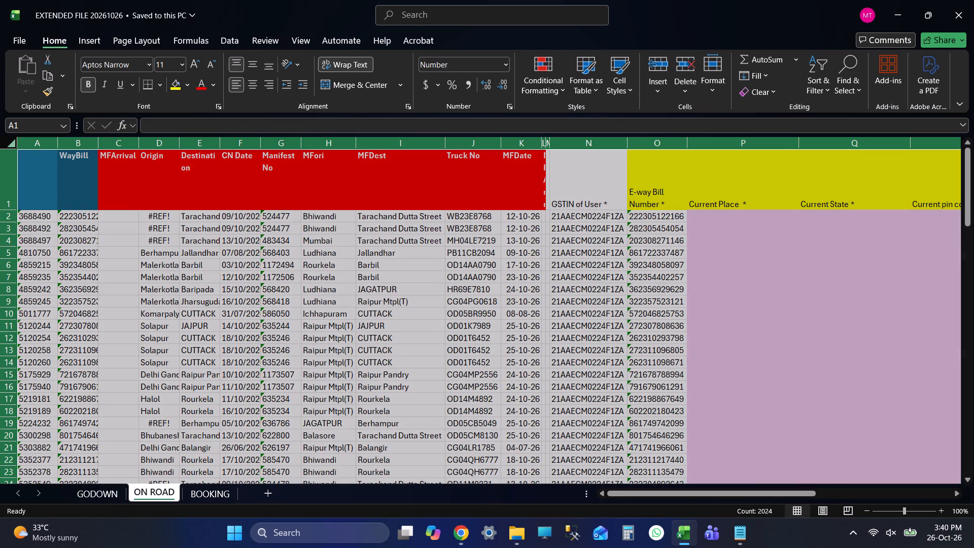
click(807, 83)
click(853, 152)
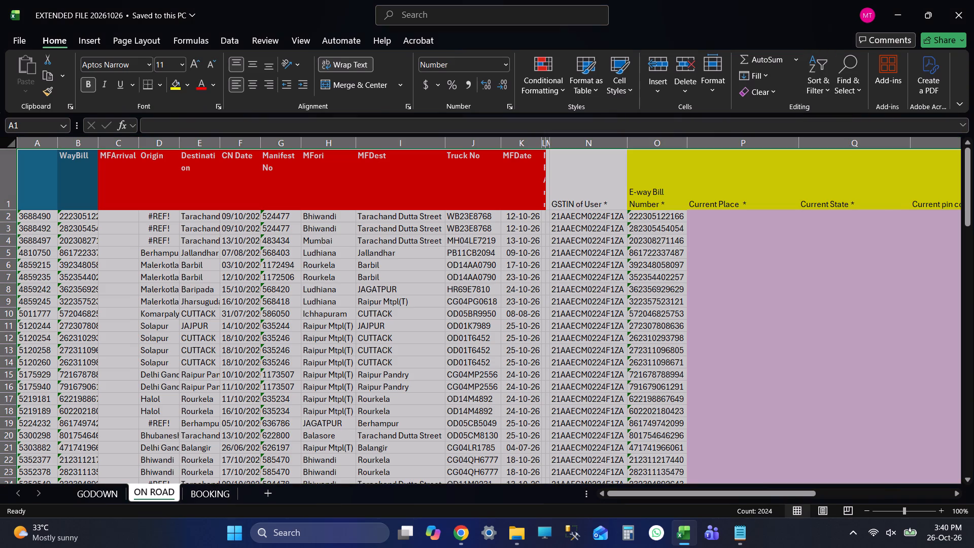
click(620, 302)
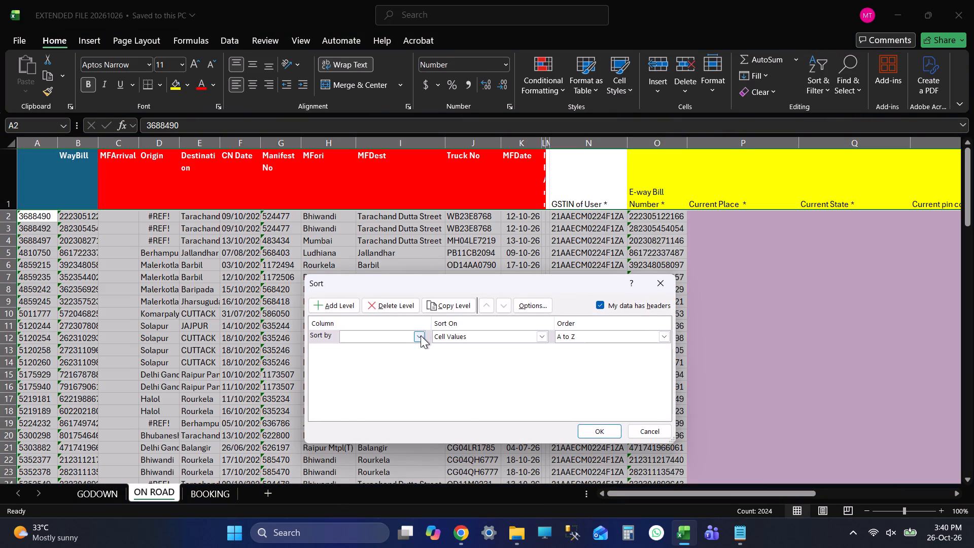
click(421, 335)
click(372, 422)
click(453, 387)
click(593, 428)
click(711, 217)
key(ctrl+s)
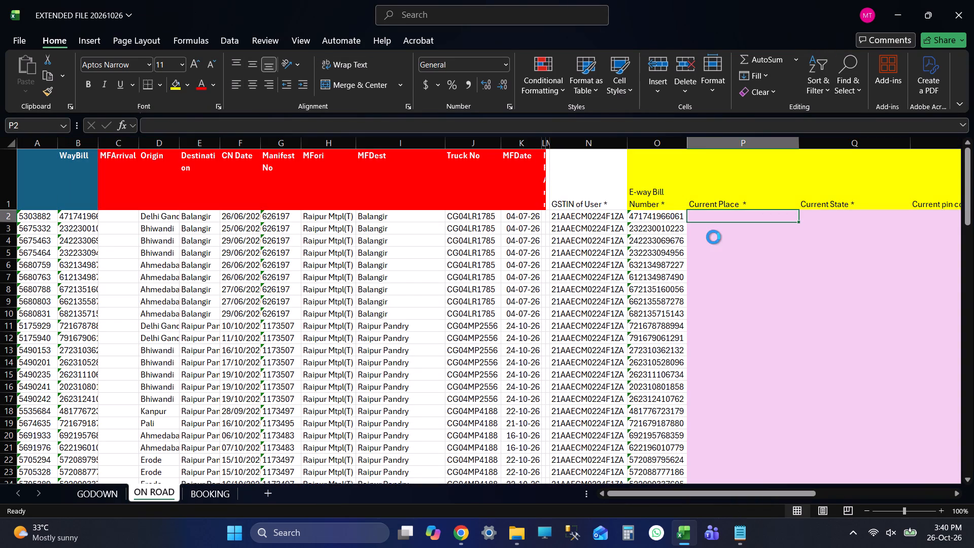
key(ctrl+s)
key(ctrl+s)
key(ctrl+s)
key(ctrl+s)
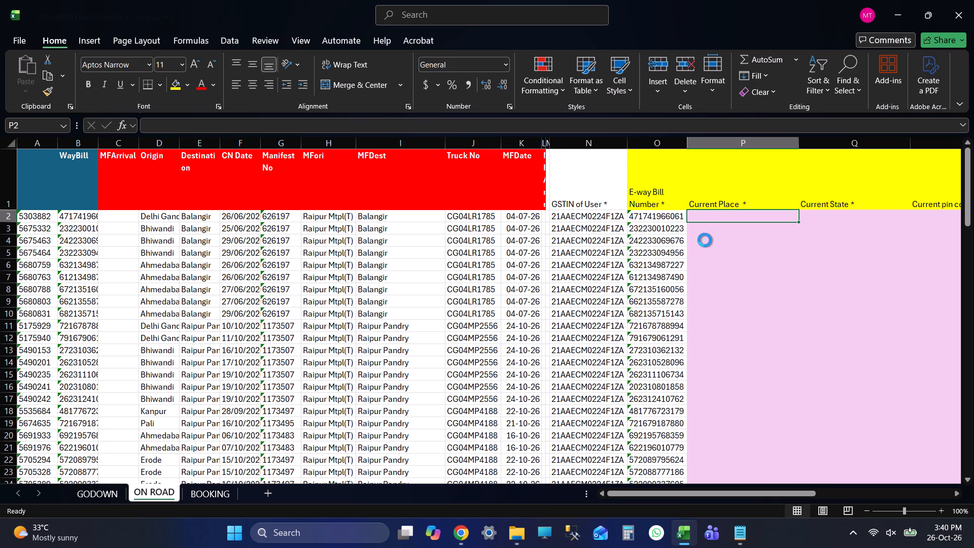
key(ctrl+s)
key(ctrl+s)
Bring Current Place through Current pin code fully into view, end on the first Current Place cell, and save the workbook.
key(Tab)
key(Tab)
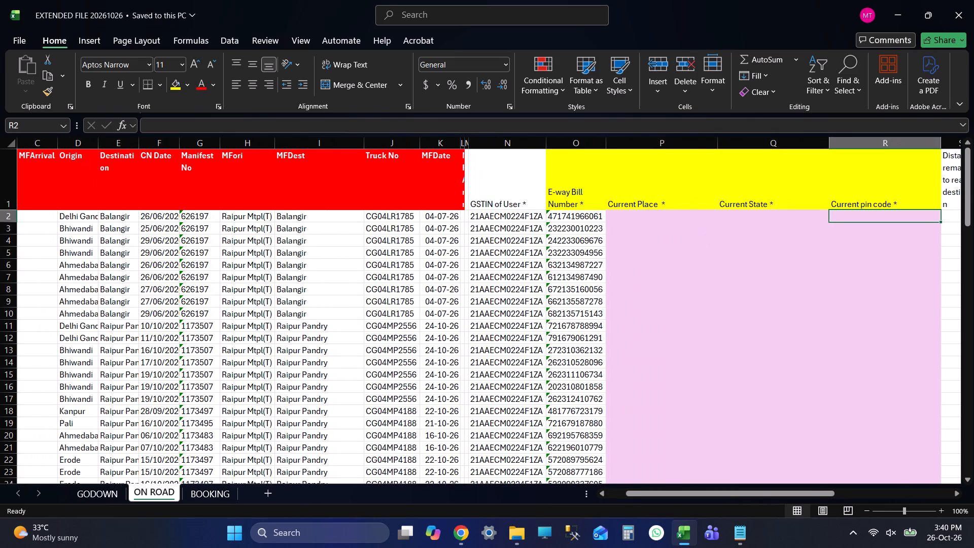
key(Tab)
key(shift+Tab)
key(shift+Tab)
key(shift+Tab)
key(ctrl+s)
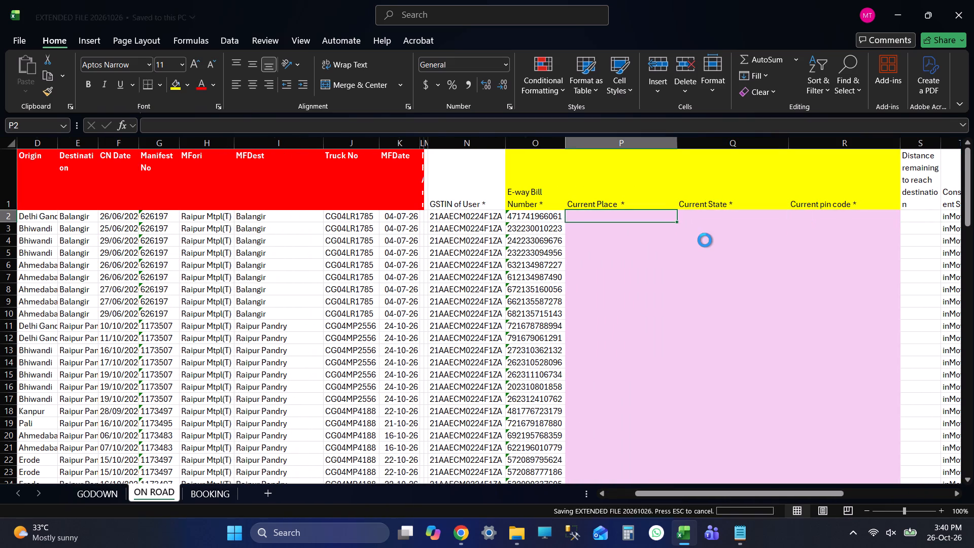
key(ctrl+s)
key(ctrl+s)
key(ctrl+s)
key(ctrl+s)
key(ctrl+s)
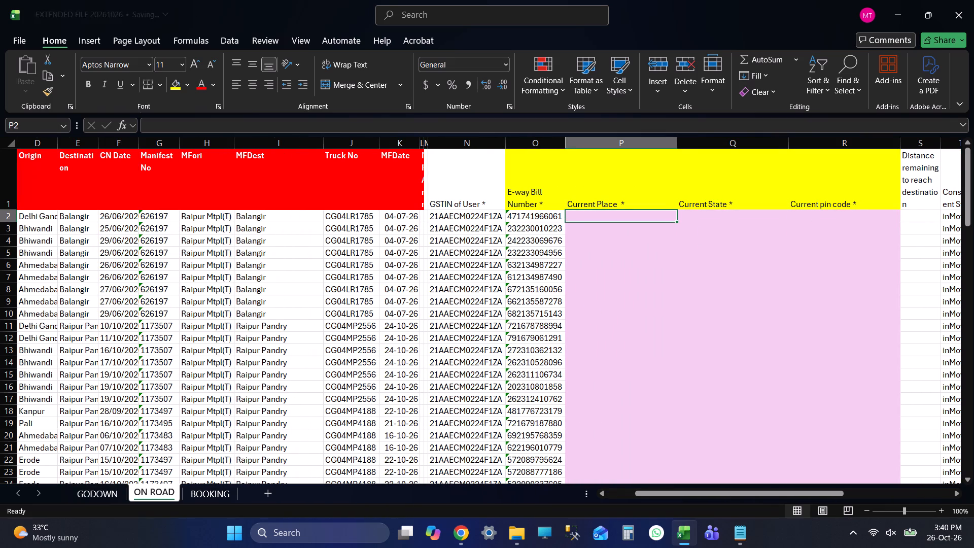
Switch to the GODOWN sheet, select cell A1, and save the workbook.
click(118, 493)
key(ctrl+s)
key(ctrl+s)
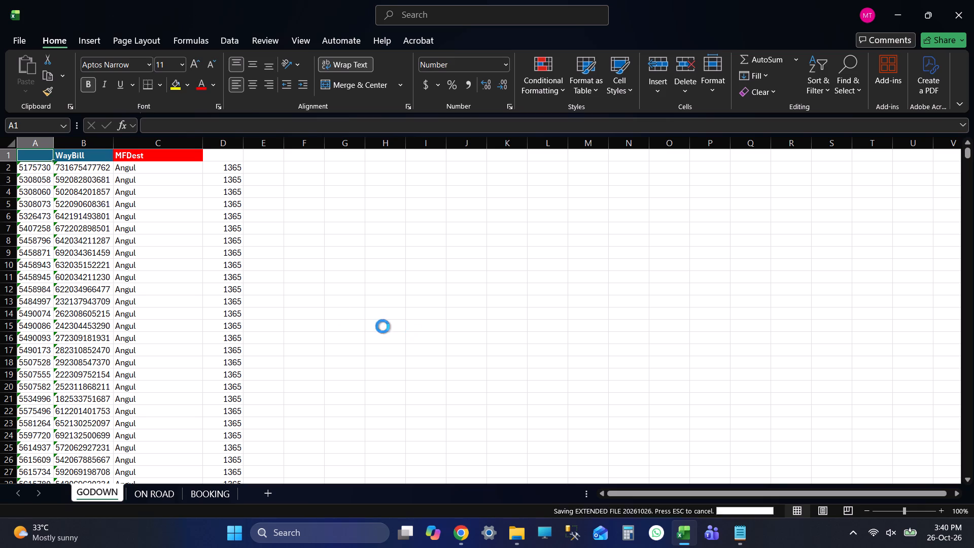
click(91, 150)
key(shift+Tab)
key(shift+Tab)
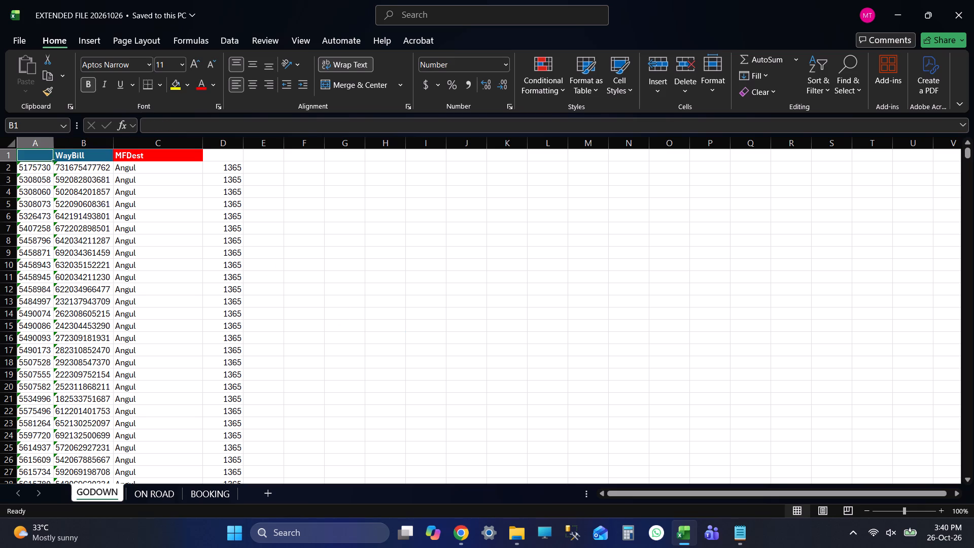
key(shift+Tab)
key(ctrl+s)
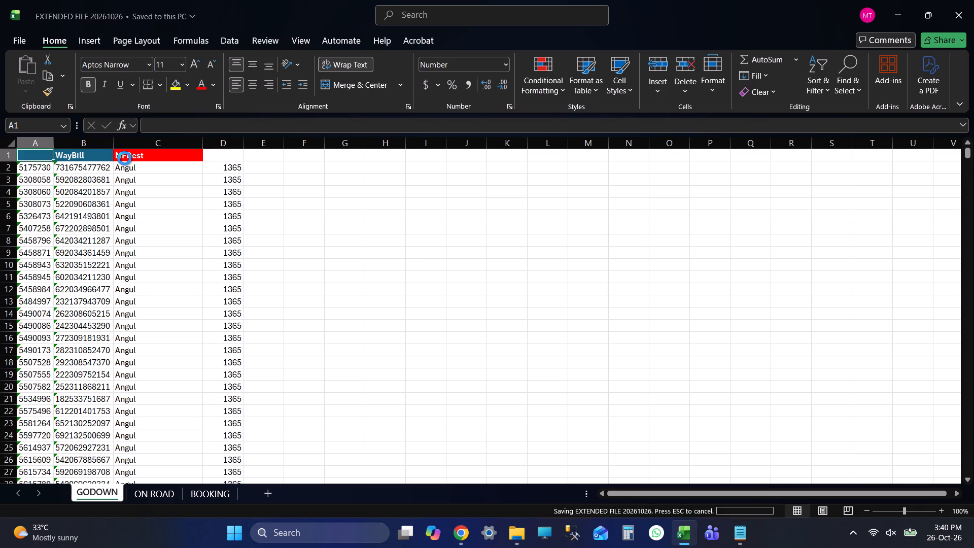
key(ctrl+s)
key(ctrl+s)
key(ctrl+s)
key(ctrl+s)
key(ctrl+s)
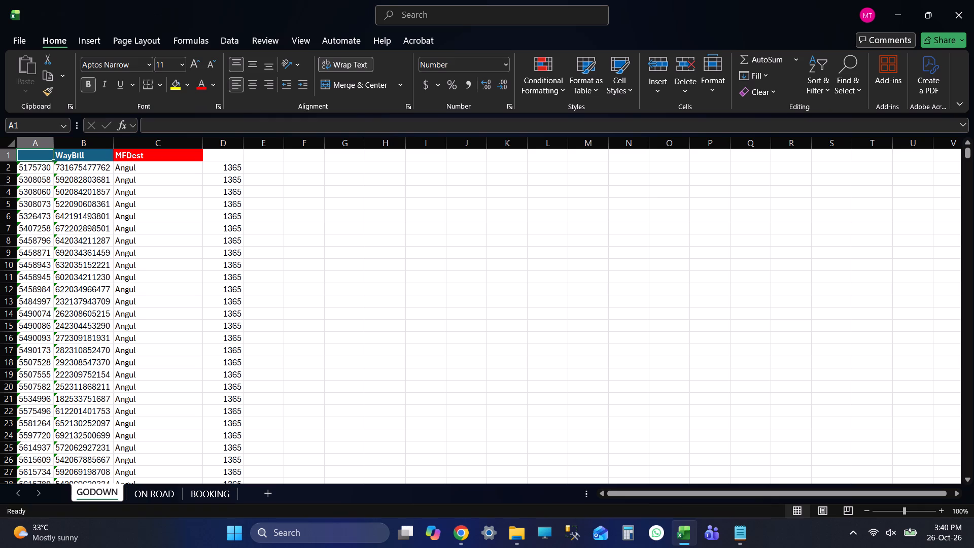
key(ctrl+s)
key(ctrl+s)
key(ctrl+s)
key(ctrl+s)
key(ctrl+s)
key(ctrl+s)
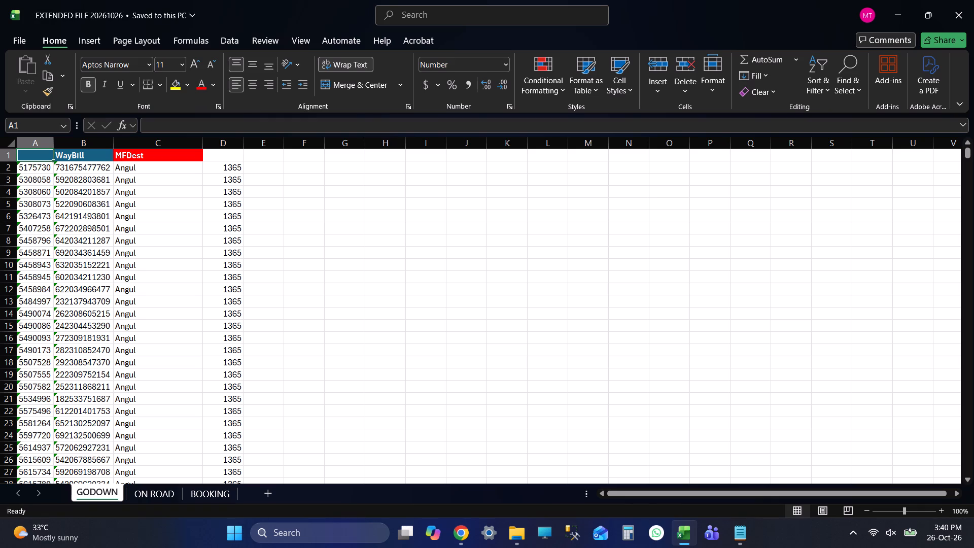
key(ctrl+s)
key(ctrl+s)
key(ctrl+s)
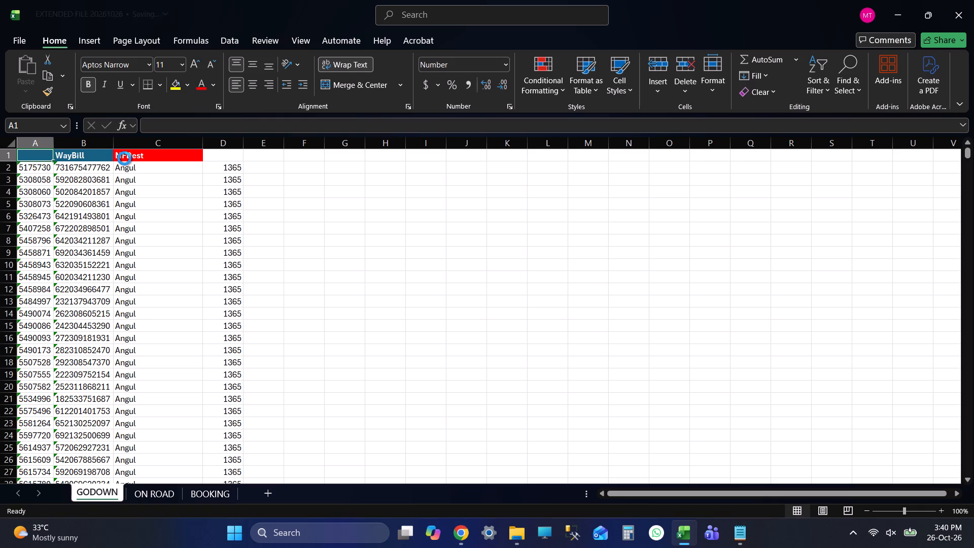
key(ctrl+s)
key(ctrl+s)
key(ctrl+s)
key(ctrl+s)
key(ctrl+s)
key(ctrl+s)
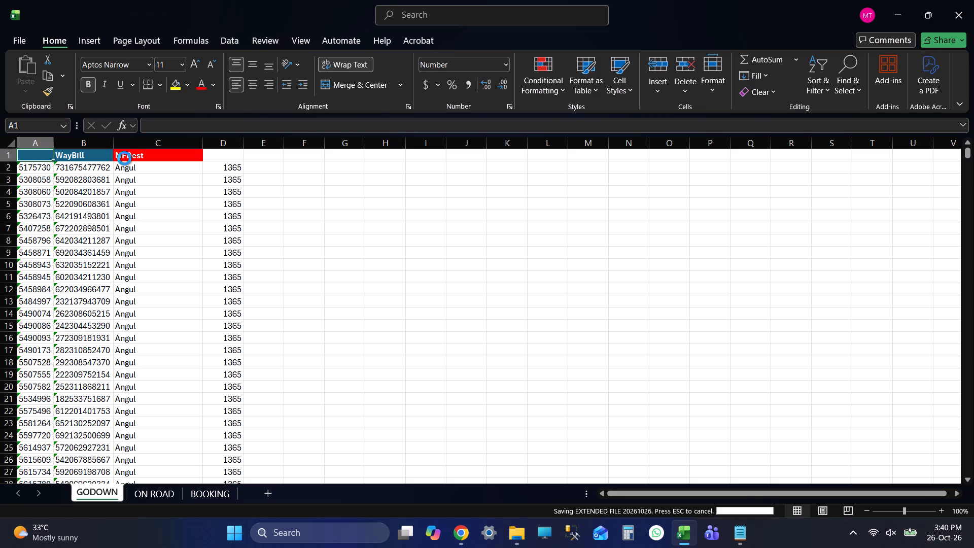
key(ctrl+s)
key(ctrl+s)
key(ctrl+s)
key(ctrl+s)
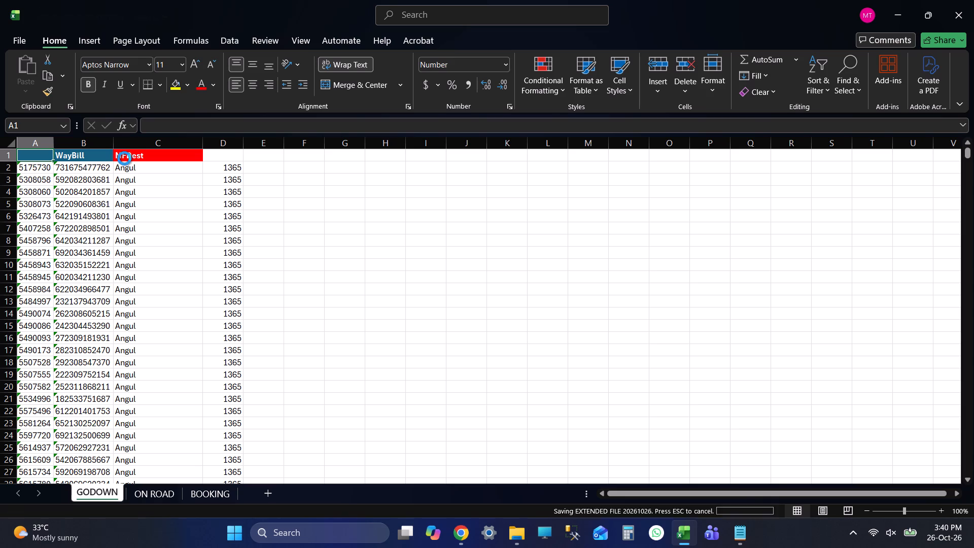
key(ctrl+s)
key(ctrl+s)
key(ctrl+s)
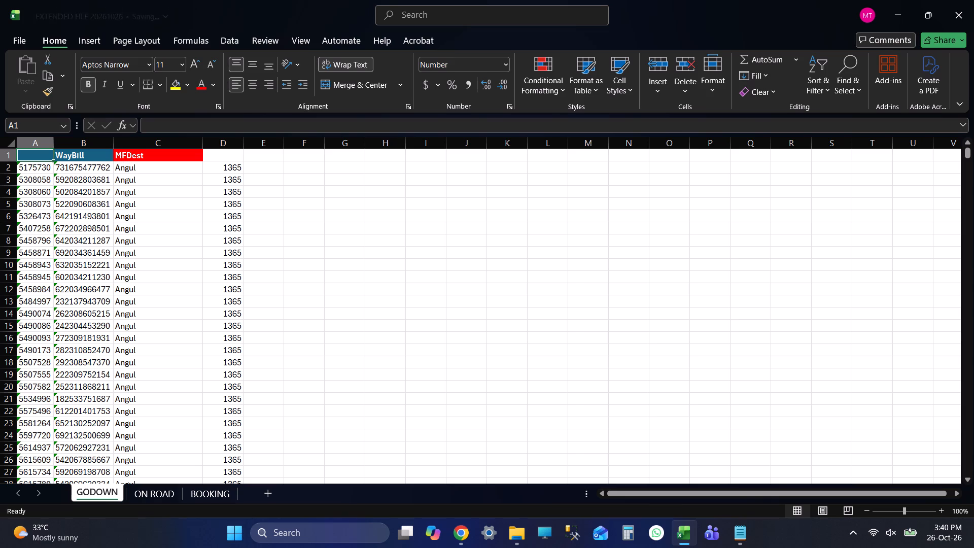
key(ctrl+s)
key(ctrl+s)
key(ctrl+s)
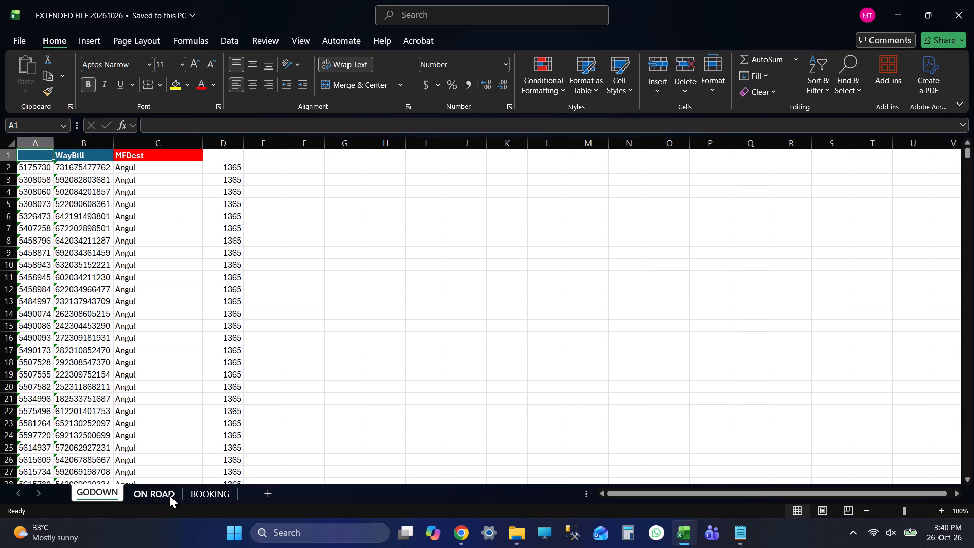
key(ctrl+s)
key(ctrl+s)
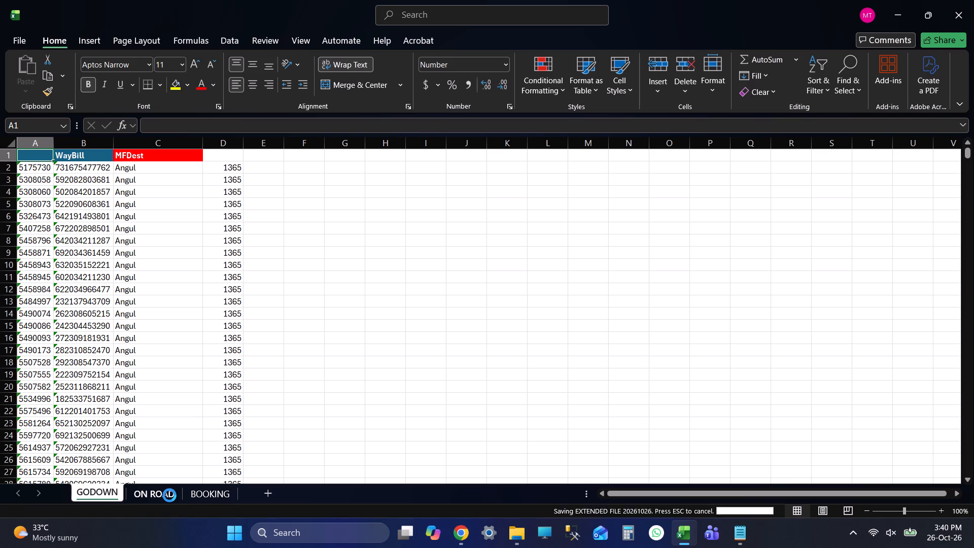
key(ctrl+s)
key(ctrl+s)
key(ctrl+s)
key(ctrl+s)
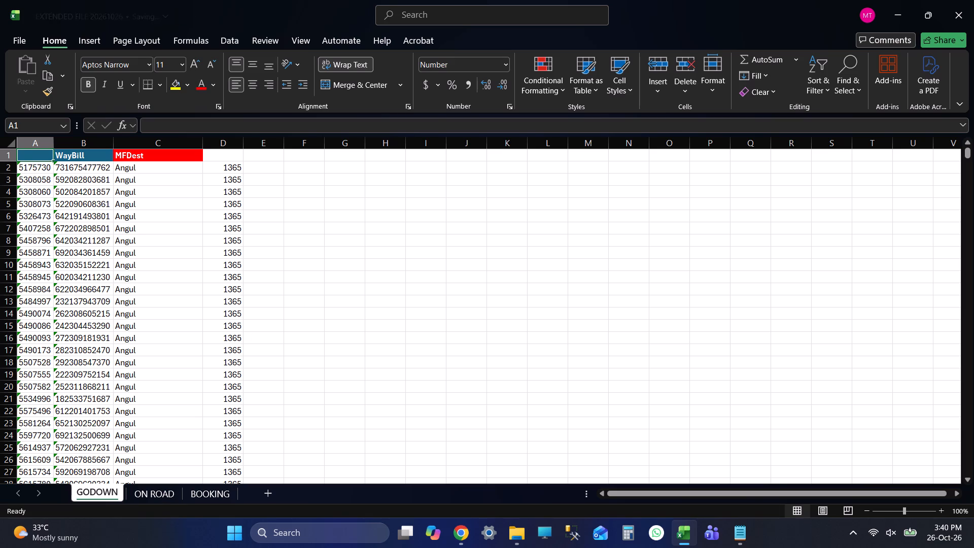
Check the code column beside MFDest on the GODOWN sheet from its first row to its last, saving the workbook.
click(208, 252)
key(ctrl+Down)
key(Down)
key(Down)
key(Down)
key(Down)
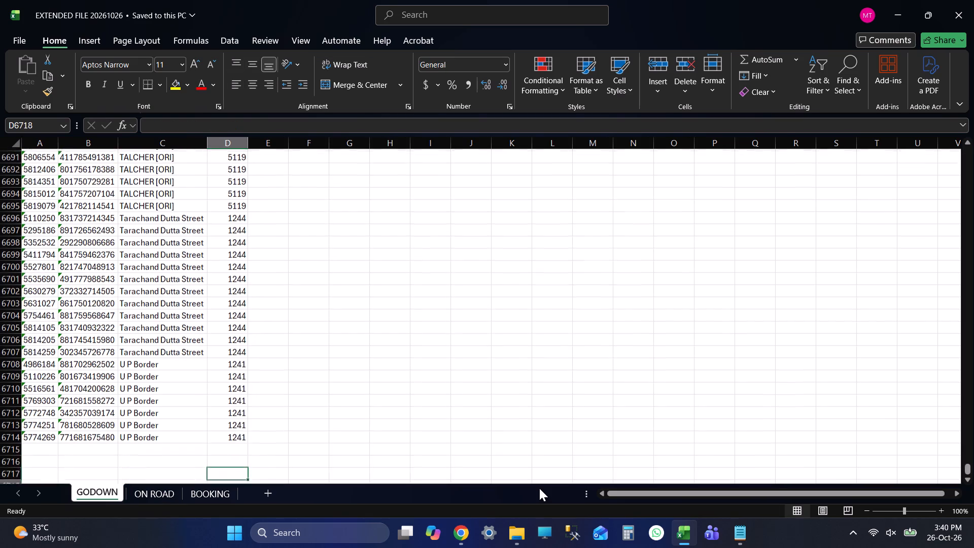
key(ctrl+Up)
key(ctrl+Up)
key(Up)
key(Up)
key(Up)
key(ctrl+s)
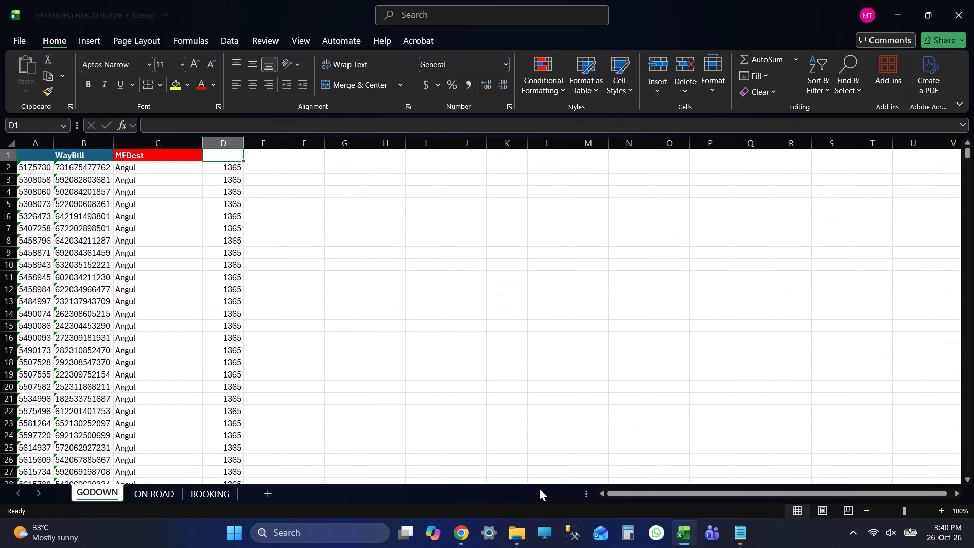
key(Down)
key(Down)
key(ctrl+Down)
key(Down)
key(Down)
key(Down)
key(Down)
key(Down)
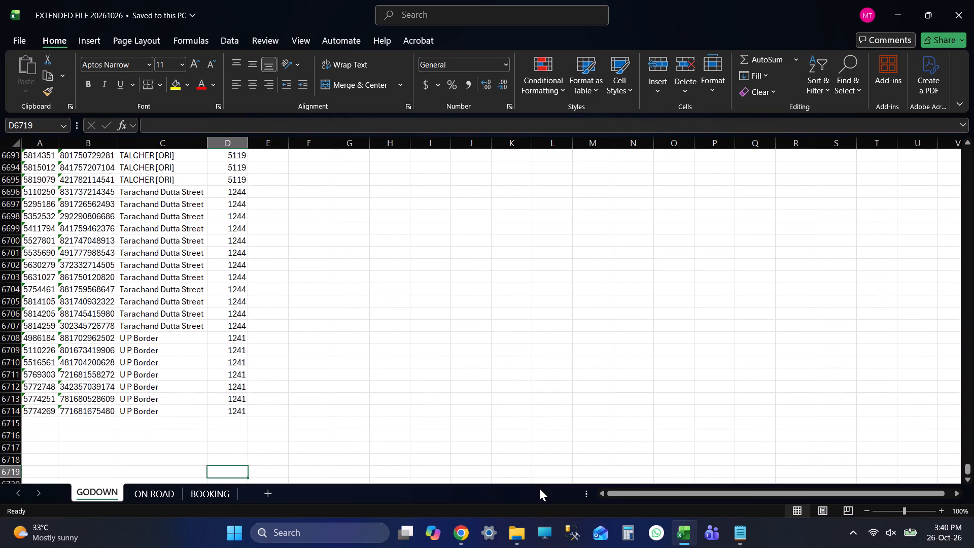
key(ctrl+Up)
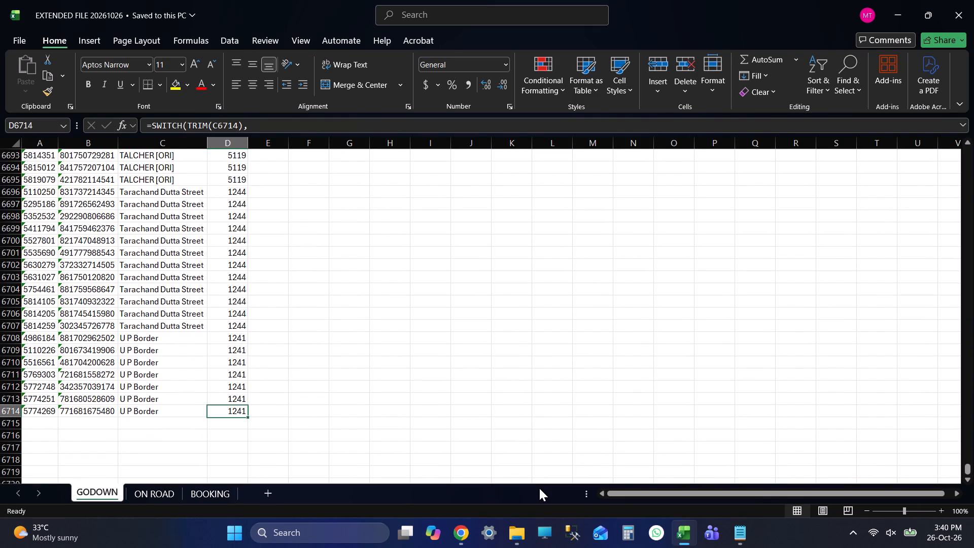
key(ctrl+Up)
key(Up)
key(Up)
key(Up)
key(ctrl+s)
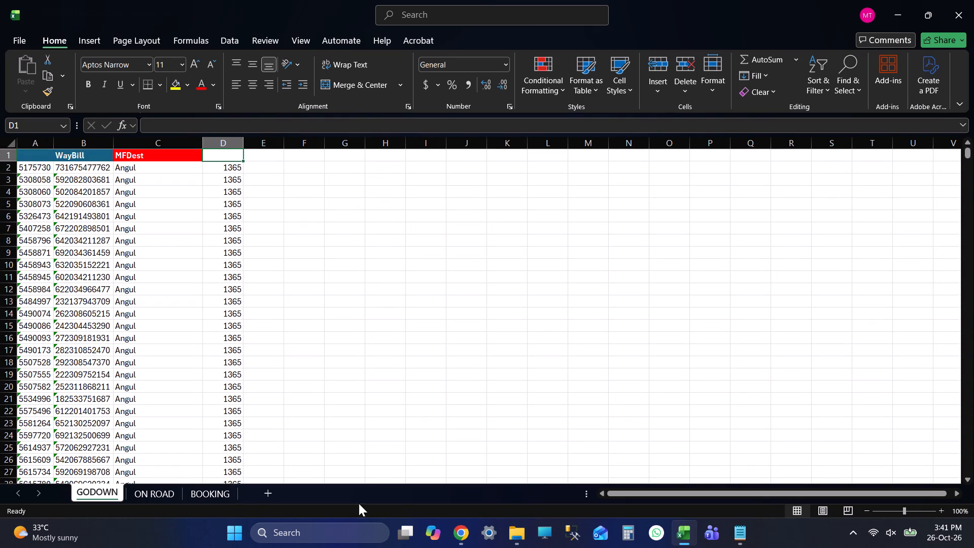
Return to the ON ROAD sheet and save the workbook.
click(147, 492)
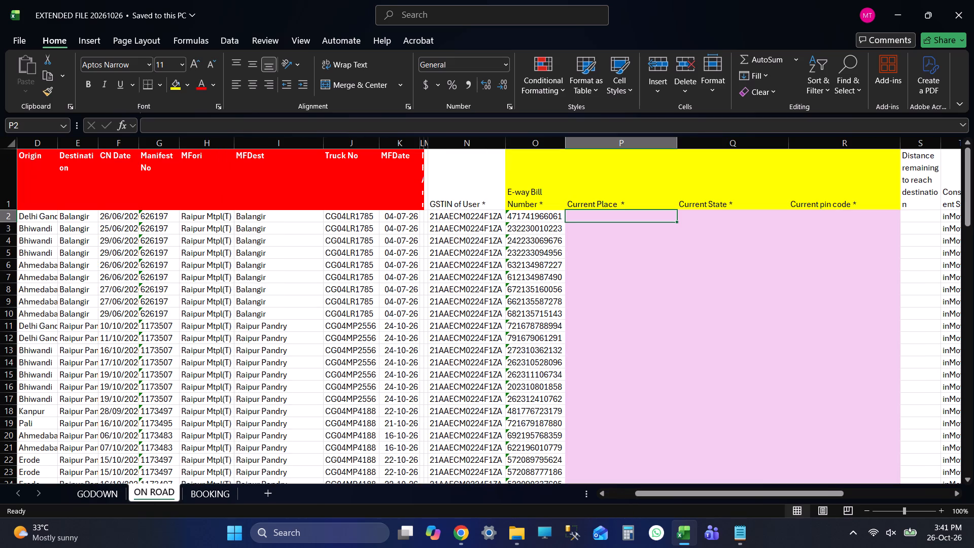
key(ctrl+s)
Close the open Notepad window and the test formula folder window.
key(alt+Tab)
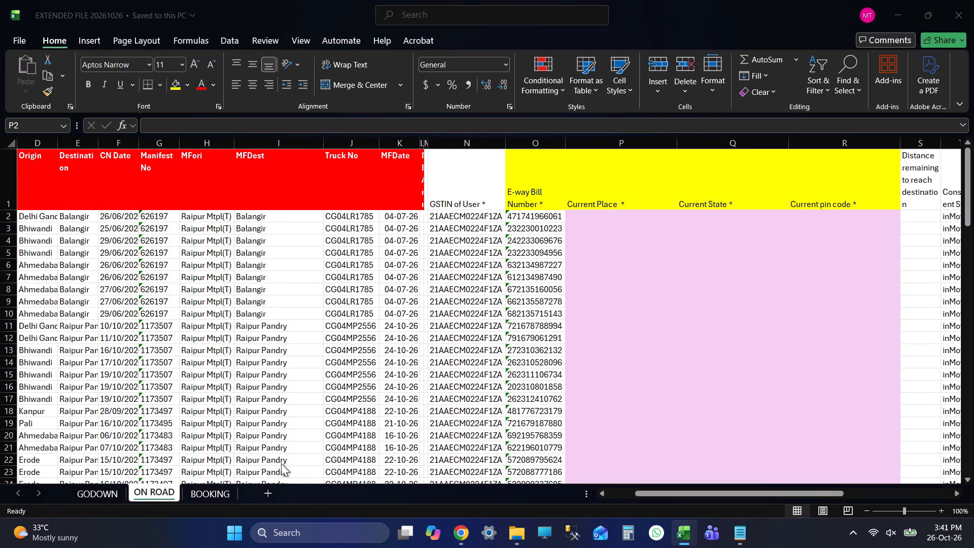
click(973, 0)
key(alt+Tab)
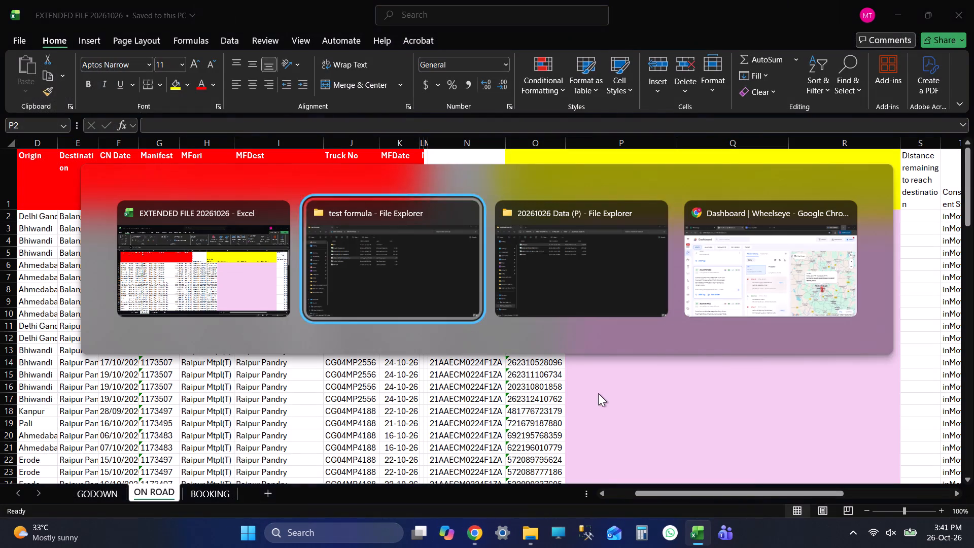
key(alt+Tab)
key(alt+Tab)
key(alt+Tab)
key(alt+Tab)
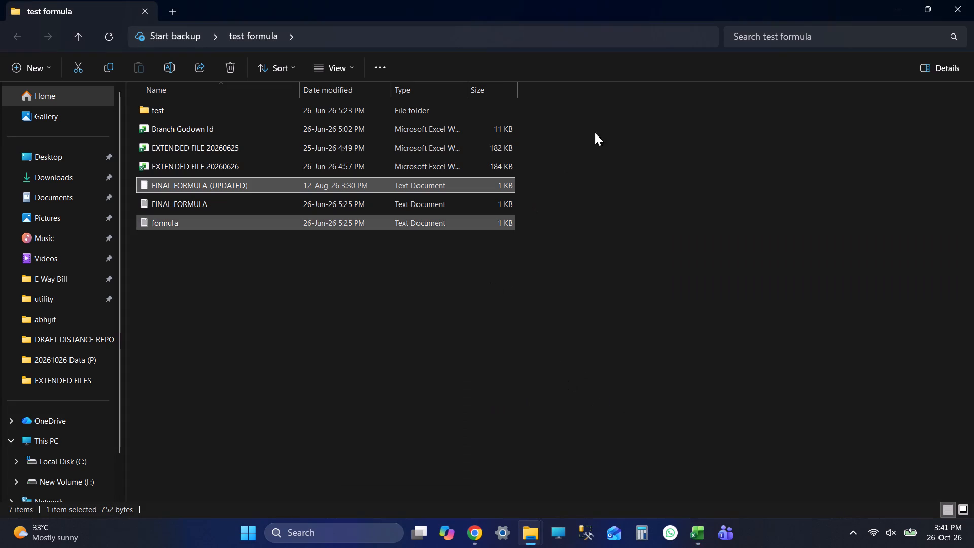
click(973, 0)
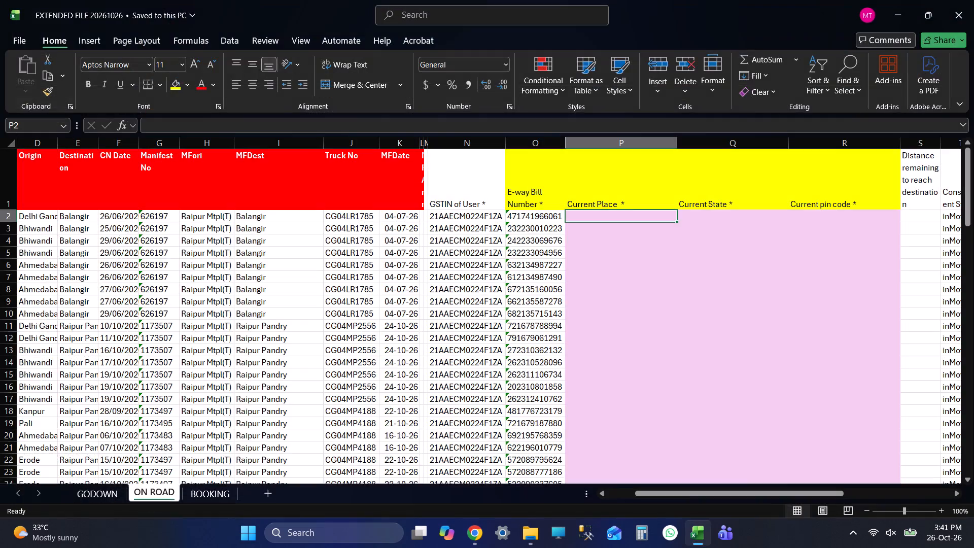
Open the E Way Bill folder from the 20261026 Data (P) window in File Explorer, and return to the Excel workbook.
key(alt+Tab)
click(82, 249)
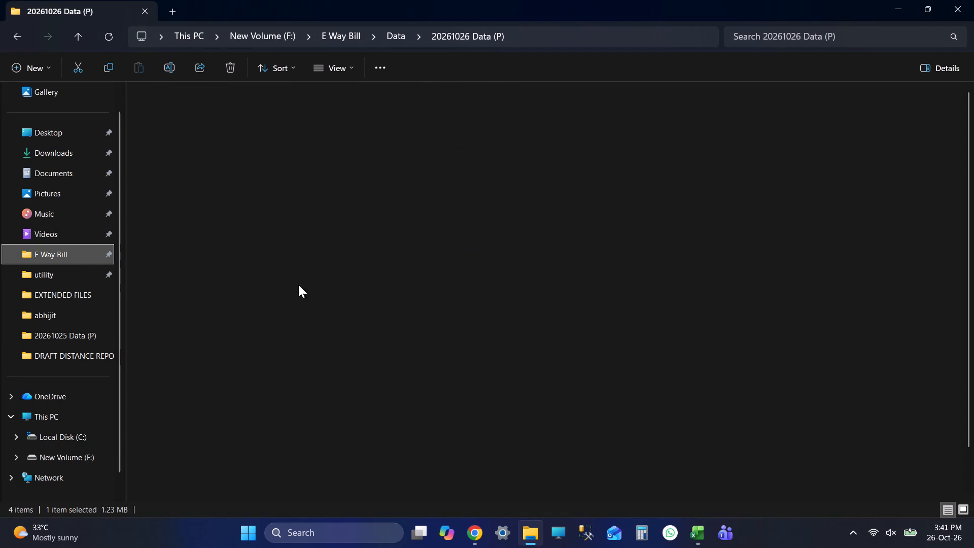
key(alt+Tab)
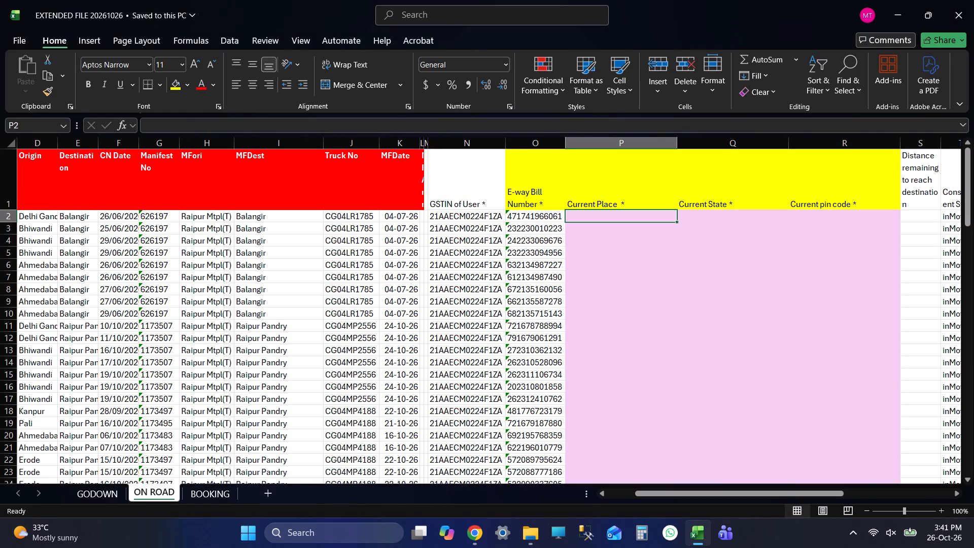
Open EXTENDED FILE 20261025 from the EXTENDED FILES folder and show its on road sheet.
key(alt+Tab)
double_click(196, 167)
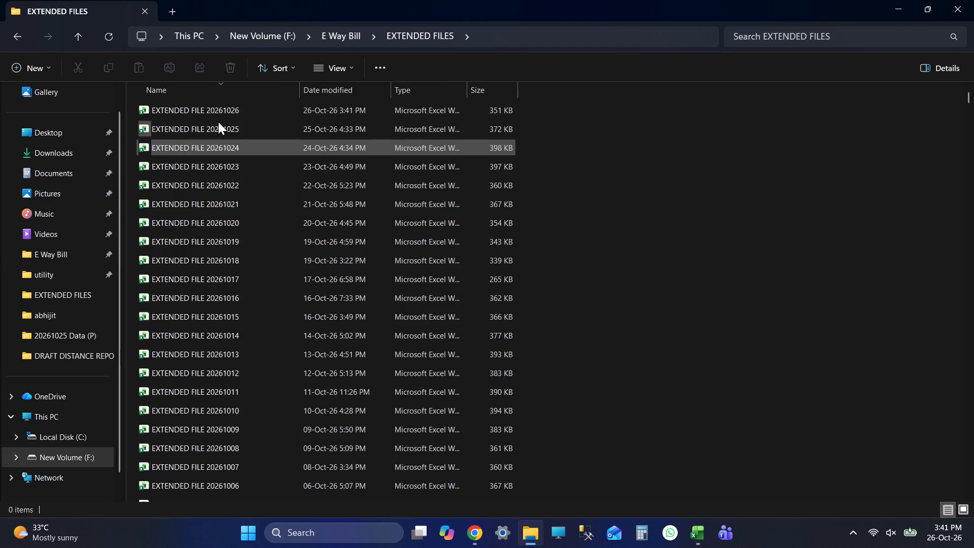
double_click(218, 122)
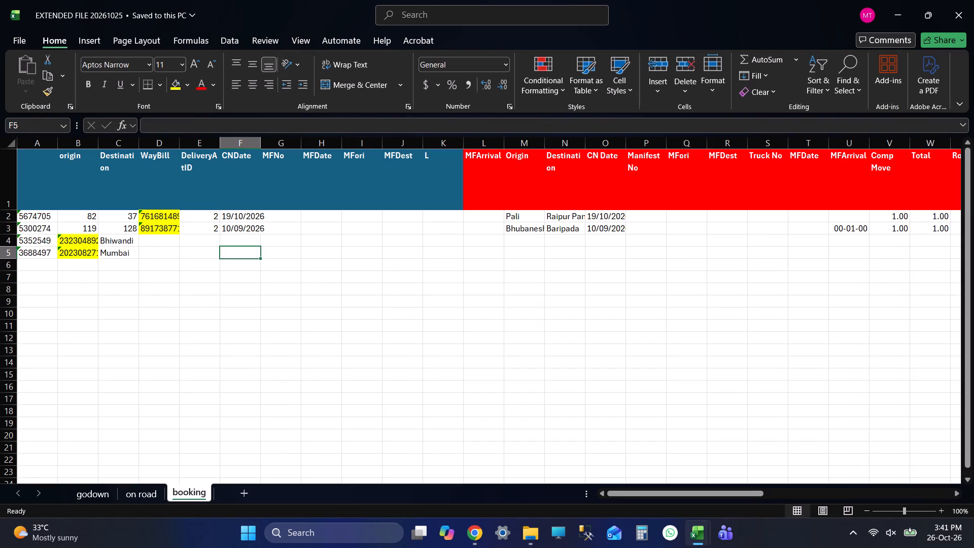
click(142, 486)
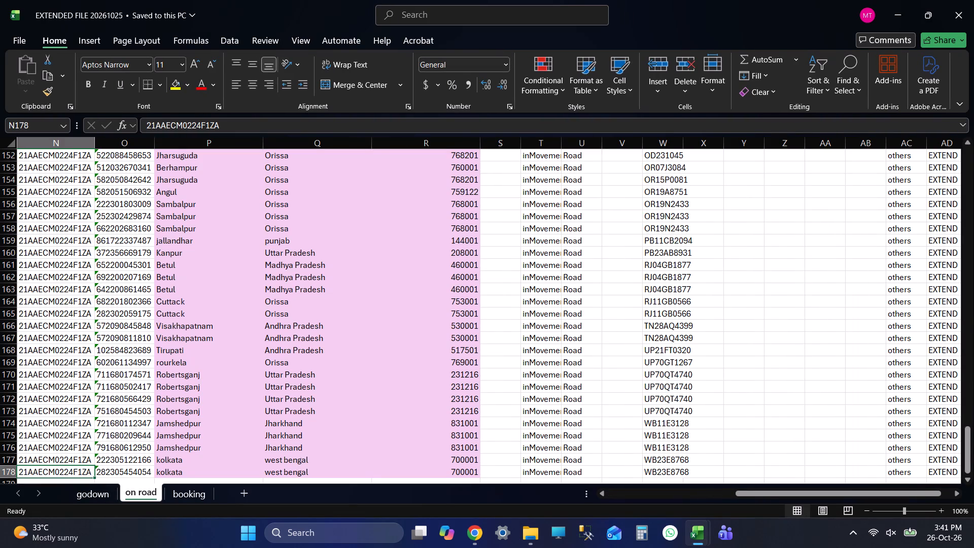
Copy the Balangir, Orissa, 767001 location from the 20261025 file into rows 2–10 of the 20261026 ON ROAD sheet and save.
click(199, 228)
key(ctrl+Up)
key(Up)
key(Up)
key(Up)
key(Down)
key(Down)
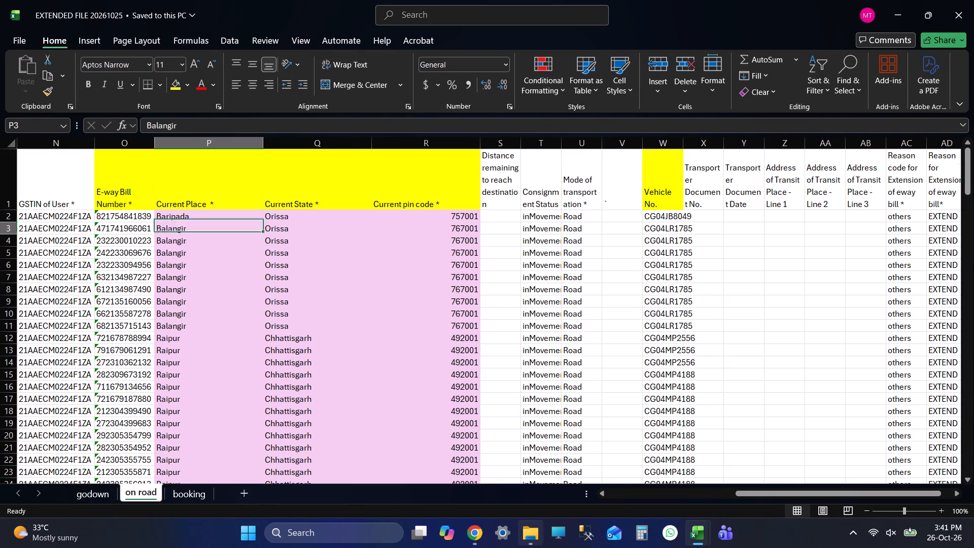
key(shift+Right)
key(shift+Right)
key(ctrl+c)
key(alt+Tab)
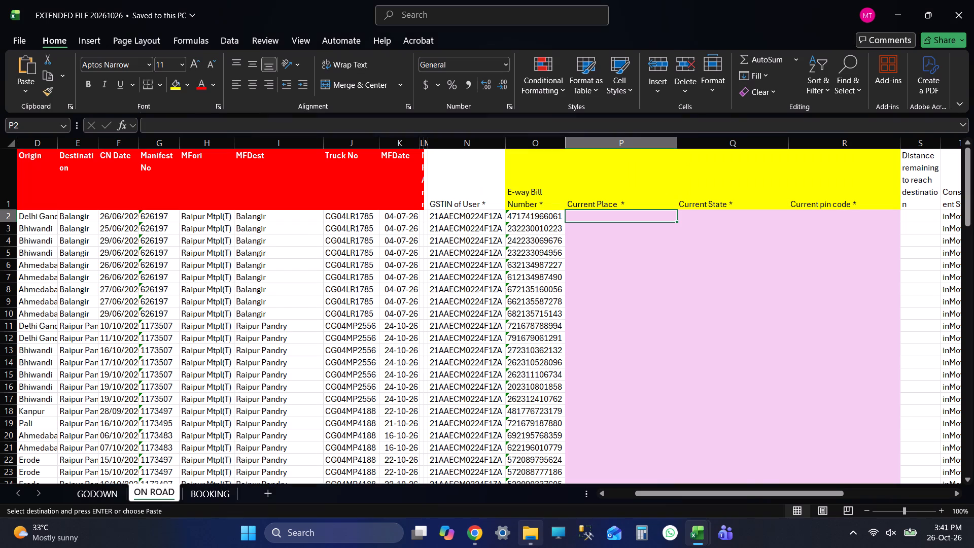
key(shift+Down)
key(shift+Down)
key(shift+Down)
key(shift+Down)
key(shift+Down)
key(shift+Down)
key(shift+Down)
key(shift+Down)
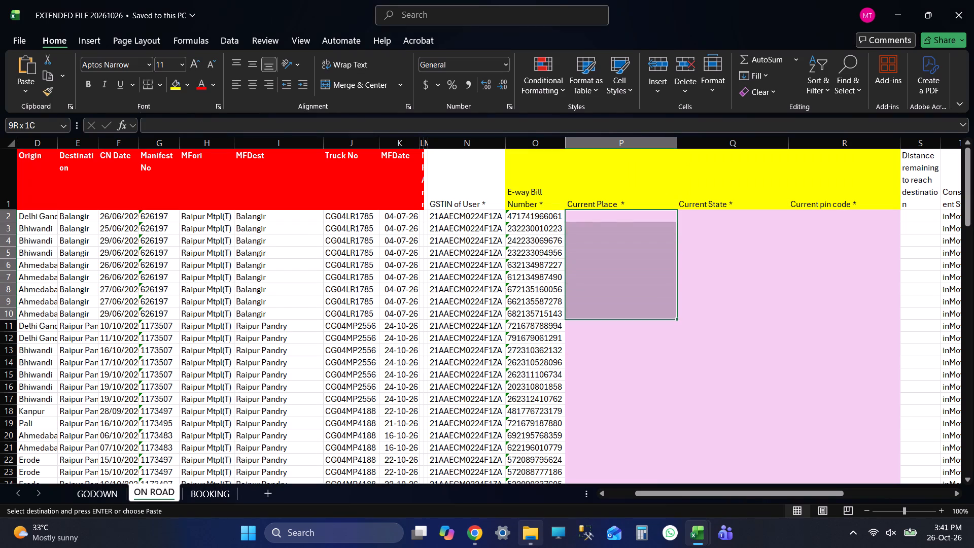
key(ctrl+v)
key(ctrl+Down)
key(Down)
key(ctrl+s)
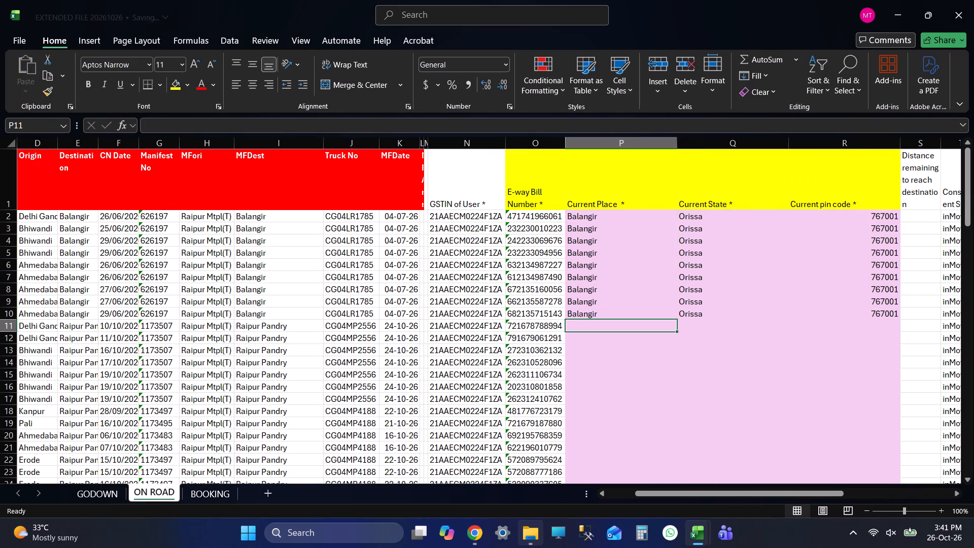
Copy the Raipur, Chhattisgarh, 492001 location from the 20261025 file into rows 11–28 of the 20261026 ON ROAD sheet and save.
key(alt+Tab)
key(Down)
key(Down)
key(Down)
key(Down)
key(Down)
key(Down)
key(Down)
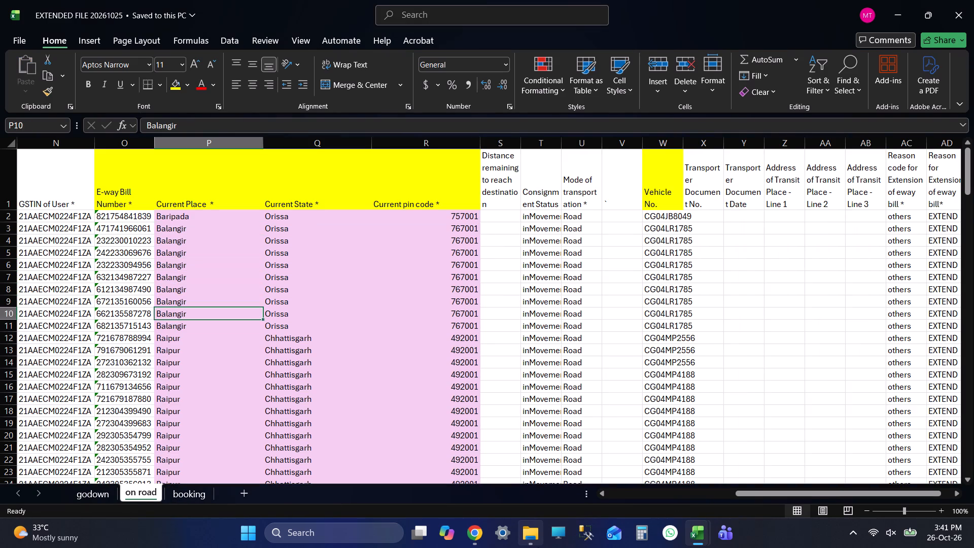
key(Down)
key(Down)
key(Down)
key(shift+Right)
key(shift+Right)
key(ctrl+c)
key(alt+Tab)
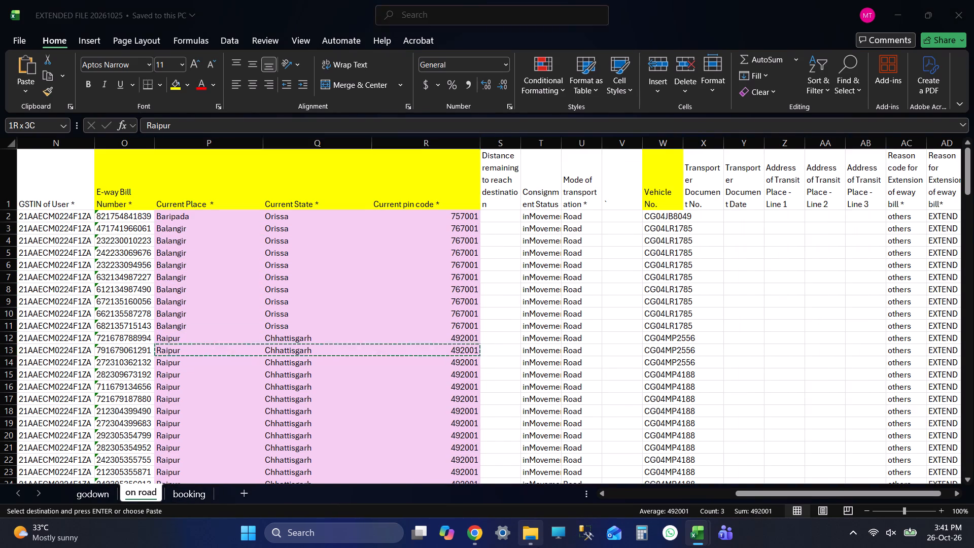
key(shift+Down)
key(shift+Down)
key(shift+Down)
key(shift+Down)
key(shift+Down)
key(shift+Down)
key(shift+Down)
key(shift+Down)
key(shift+Down)
key(shift+Down)
key(shift+Down)
key(shift+Down)
key(shift+Down)
key(shift+Down)
key(shift+Down)
key(shift+Down)
key(shift+Down)
key(shift+Down)
key(shift+Down)
key(shift+Down)
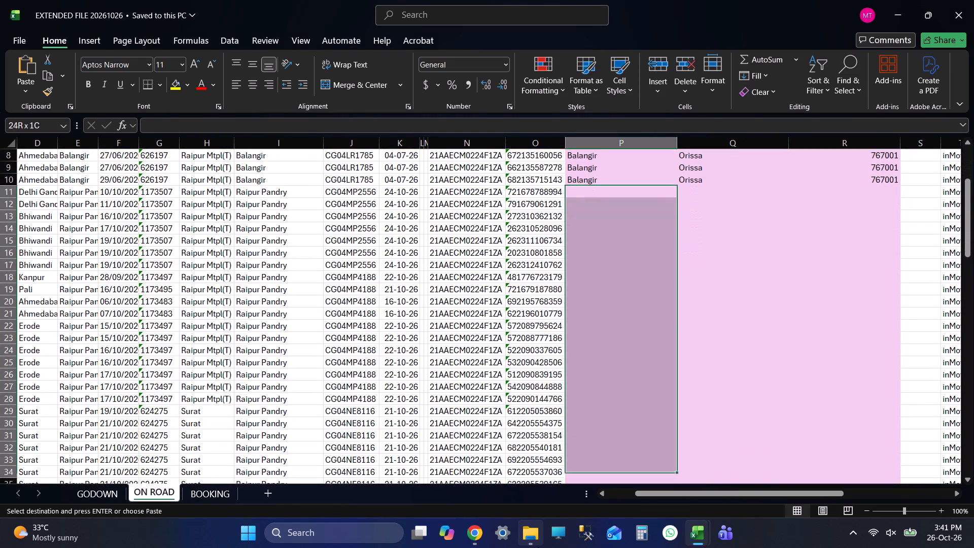
key(shift+Up)
key(shift+Up)
key(shift+Up)
key(shift+Up)
key(shift+Up)
key(shift+Up)
key(shift+Up)
key(shift+Up)
key(shift+Up)
key(shift+Up)
key(shift+Up)
key(shift+Up)
key(shift+Up)
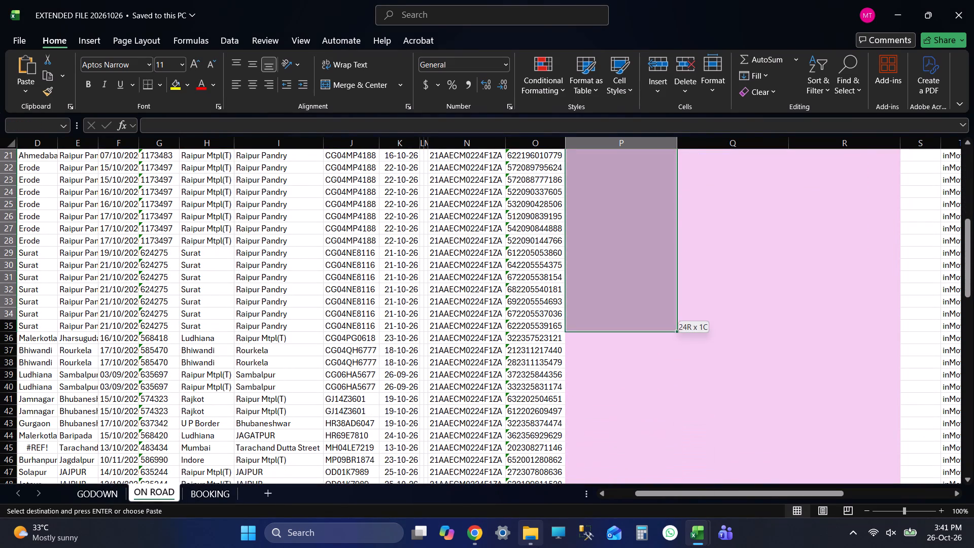
key(shift+Up)
key(shift+Up)
key(shift+Up)
key(shift+Up)
key(shift+Up)
key(shift+Up)
key(shift+Up)
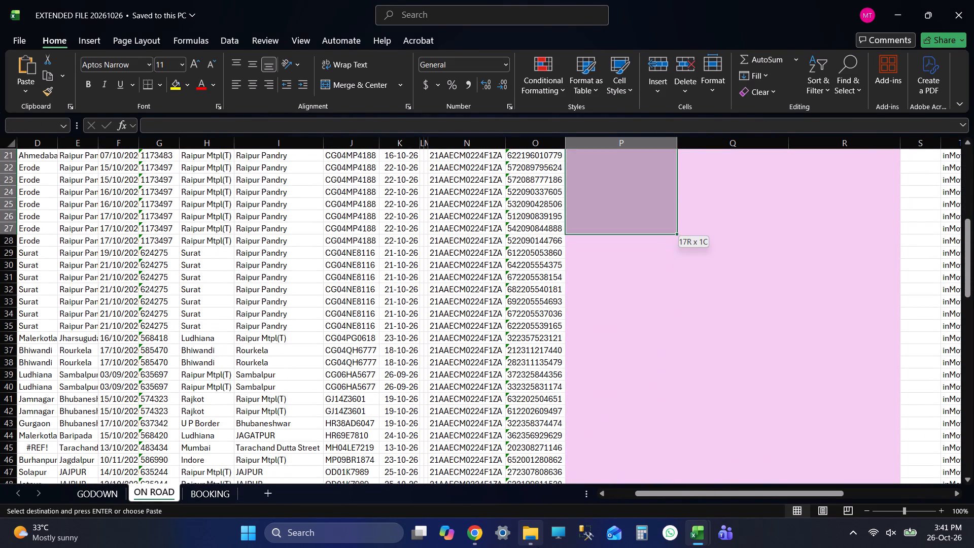
key(shift+Down)
key(ctrl+v)
key(ctrl+Down)
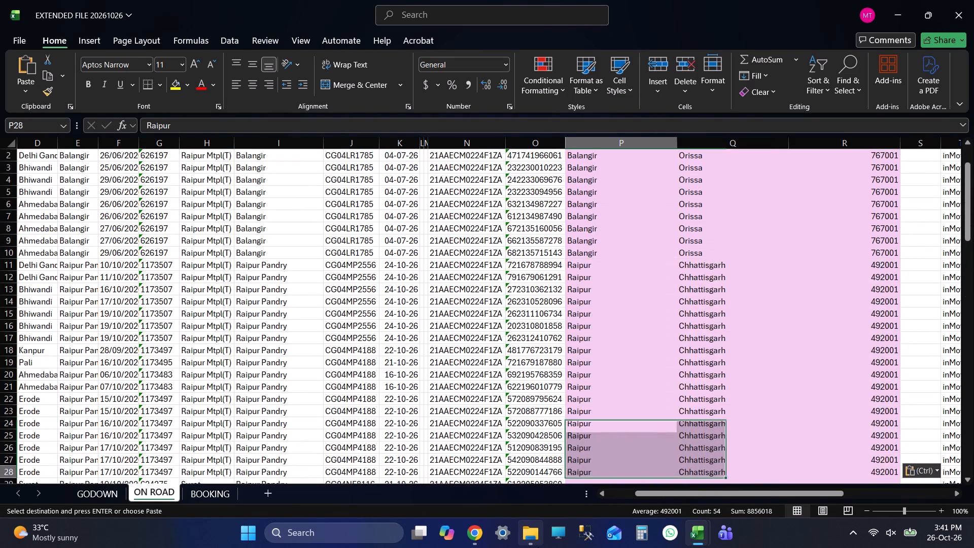
key(Down)
key(ctrl+s)
key(ctrl+s)
key(ctrl+s)
Look through the ON ROAD rows from row 29 to the last one that still lack a current location.
scroll(536, 335, down, 2)
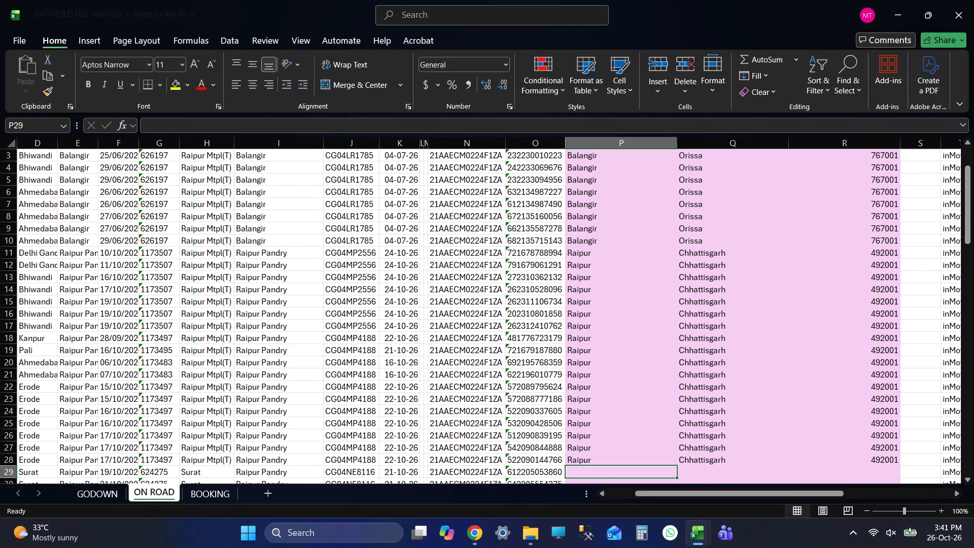
scroll(540, 332, down, 6)
key(shift+Tab)
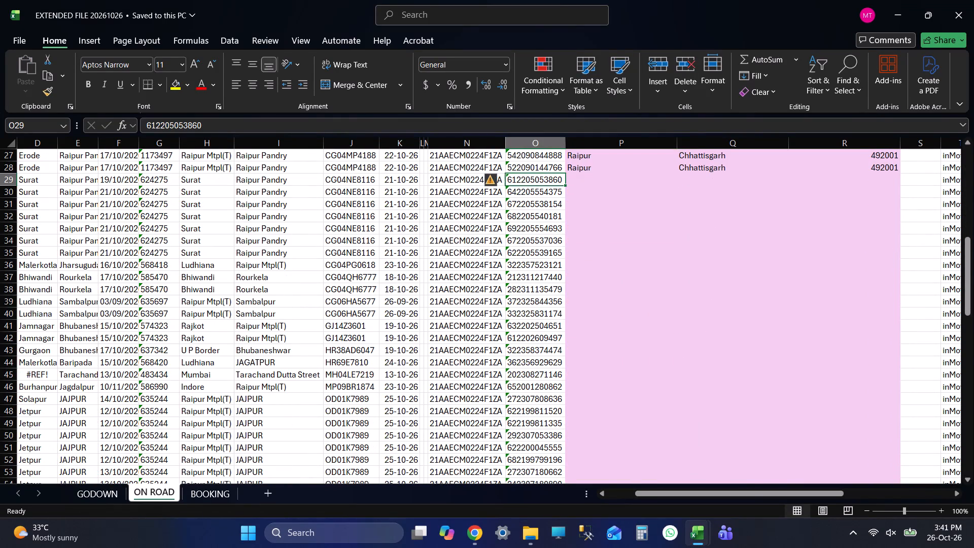
scroll(581, 303, down, 11)
scroll(581, 303, up, 1)
scroll(581, 303, down, 3)
scroll(581, 303, up, 1)
scroll(581, 303, down, 12)
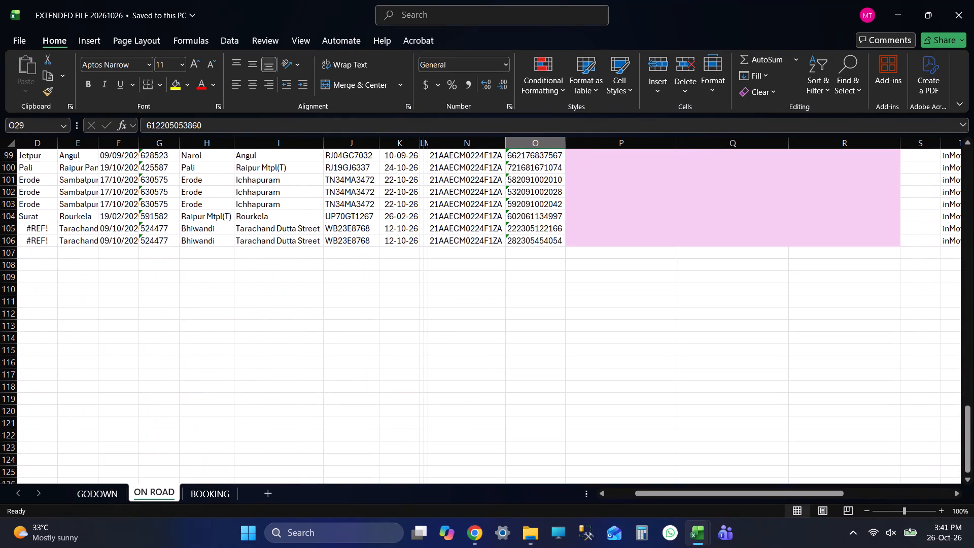
scroll(581, 303, up, 16)
scroll(581, 303, down, 1)
scroll(581, 303, up, 1)
scroll(581, 303, down, 1)
scroll(581, 303, up, 5)
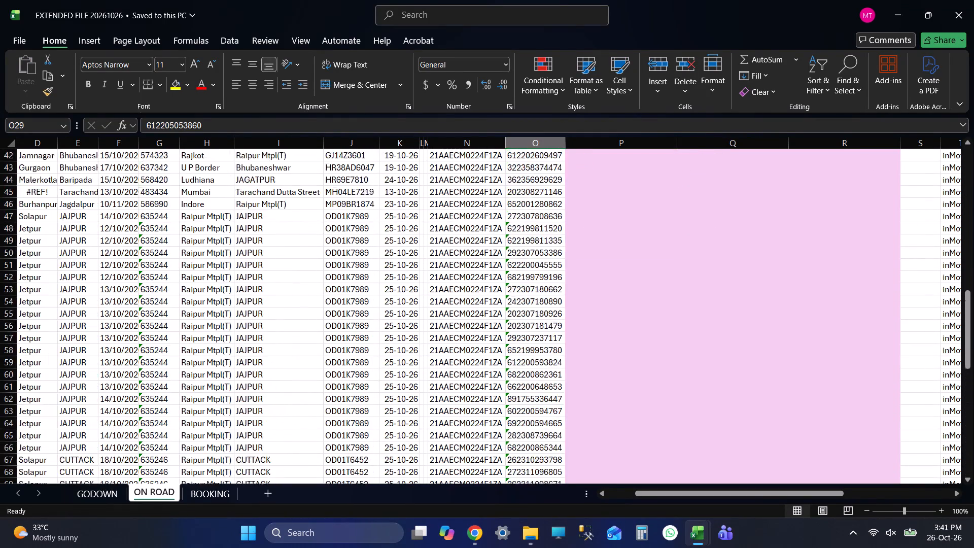
scroll(581, 303, up, 9)
scroll(581, 303, down, 2)
key(shift+Tab)
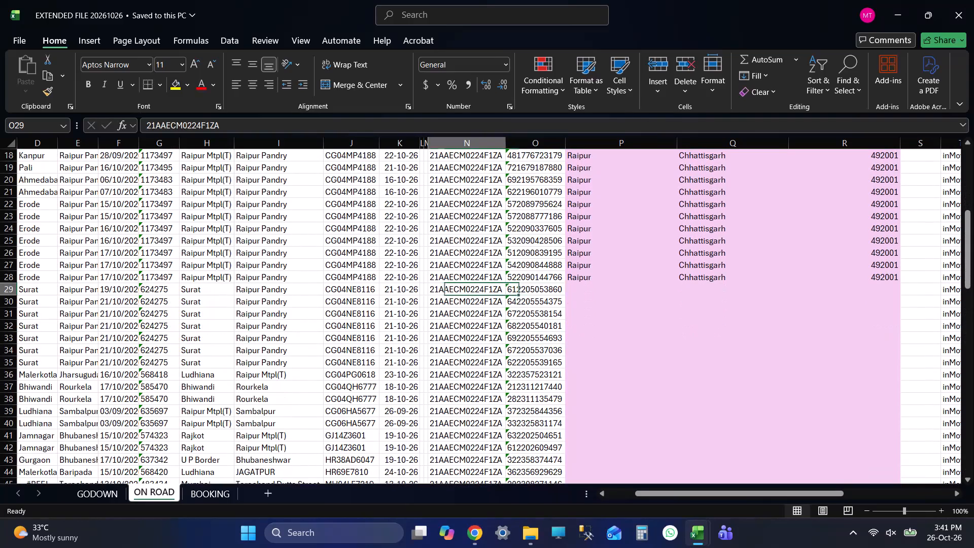
key(shift+Tab)
key(shift+Tab)
key(shift+Tab)
key(shift+Tab)
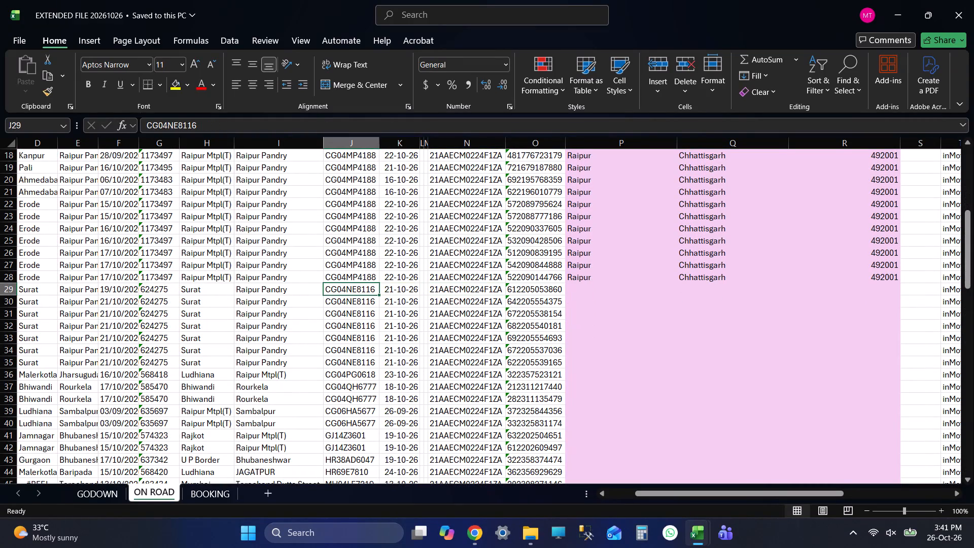
key(ctrl+c)
key(Tab)
key(Tab)
key(Tab)
key(Tab)
key(Tab)
key(Tab)
key(alt+Tab)
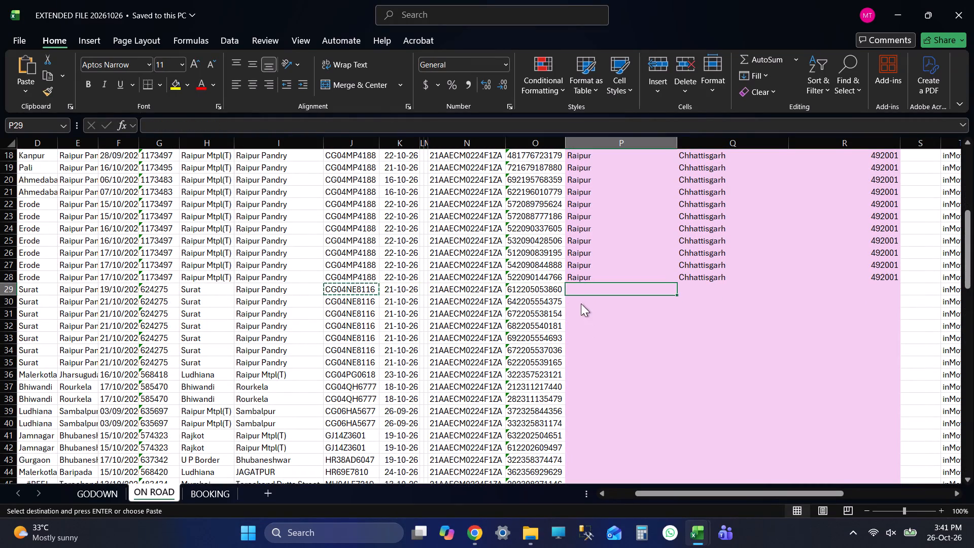
key(alt+Tab)
key(alt+Tab)
click(226, 94)
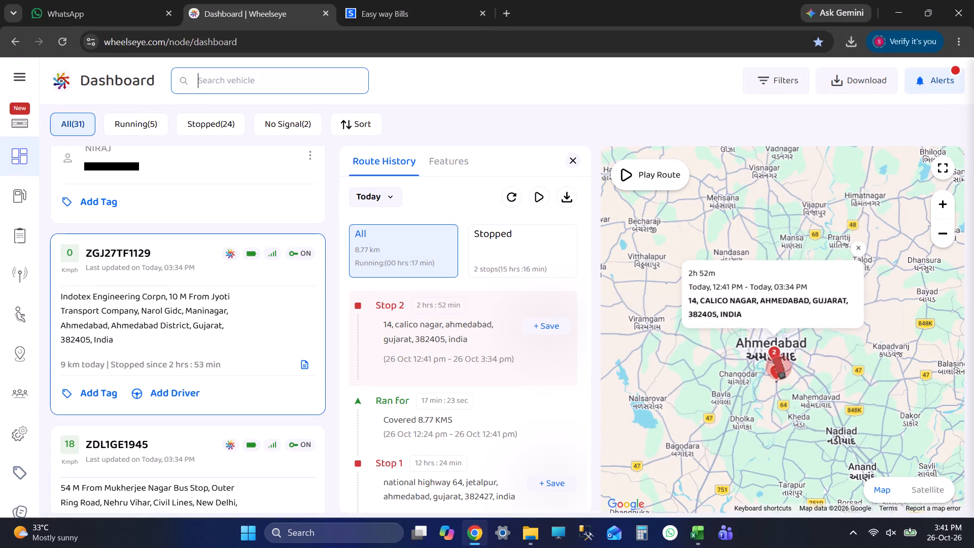
key(ctrl+v)
key(Return)
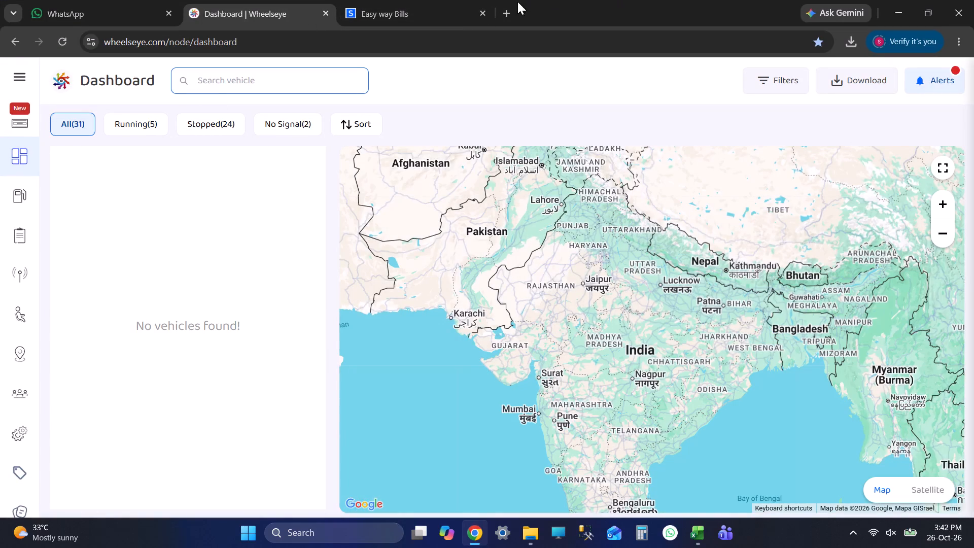
Open a new browser tab beside the Easy way Bills page.
click(503, 12)
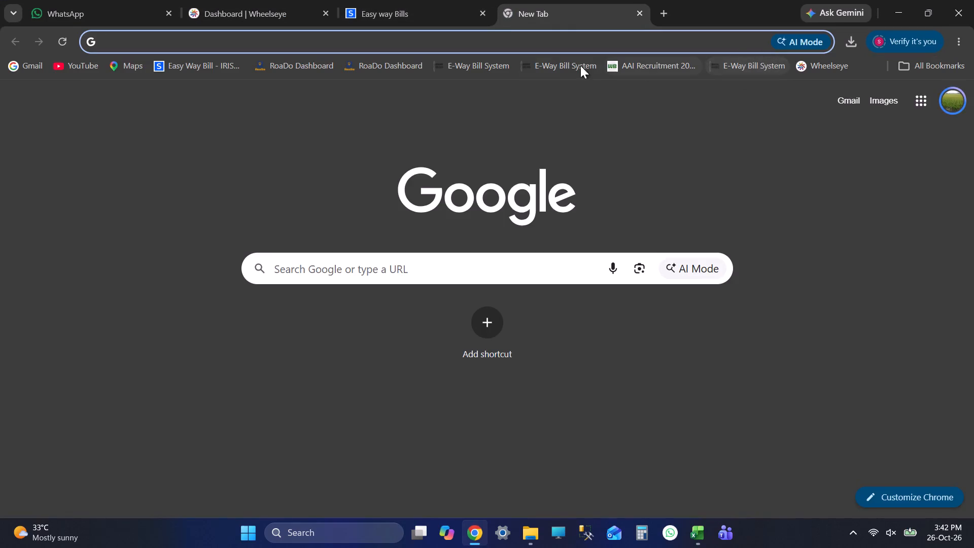
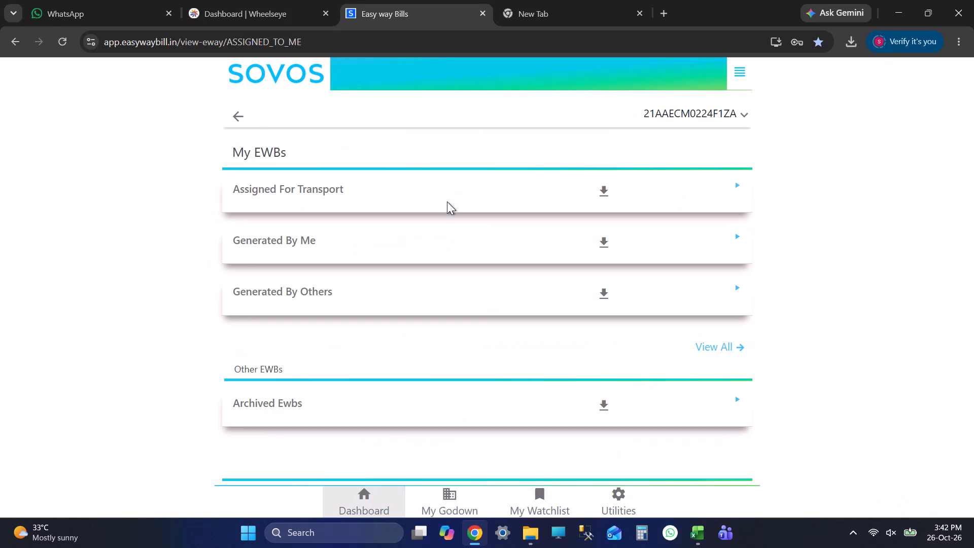
click(297, 147)
scroll(313, 261, down, 7)
click(276, 267)
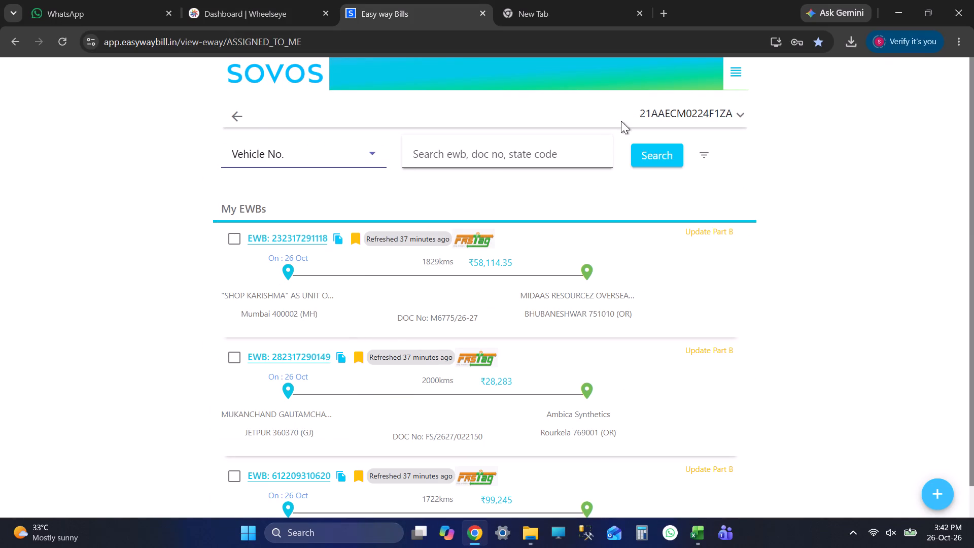
click(507, 160)
key(ctrl+v)
click(610, 167)
click(650, 162)
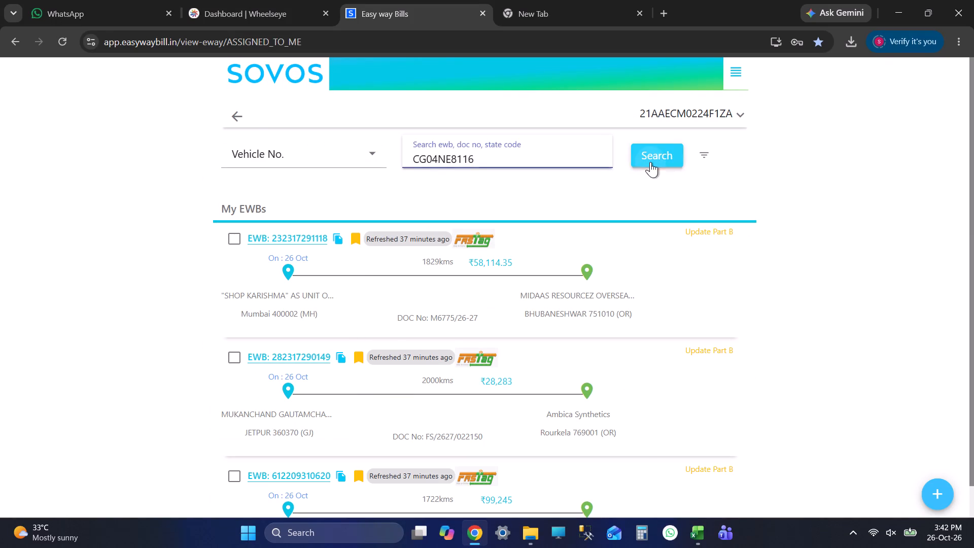
click(488, 320)
key(alt+Tab)
scroll(509, 315, down, 3)
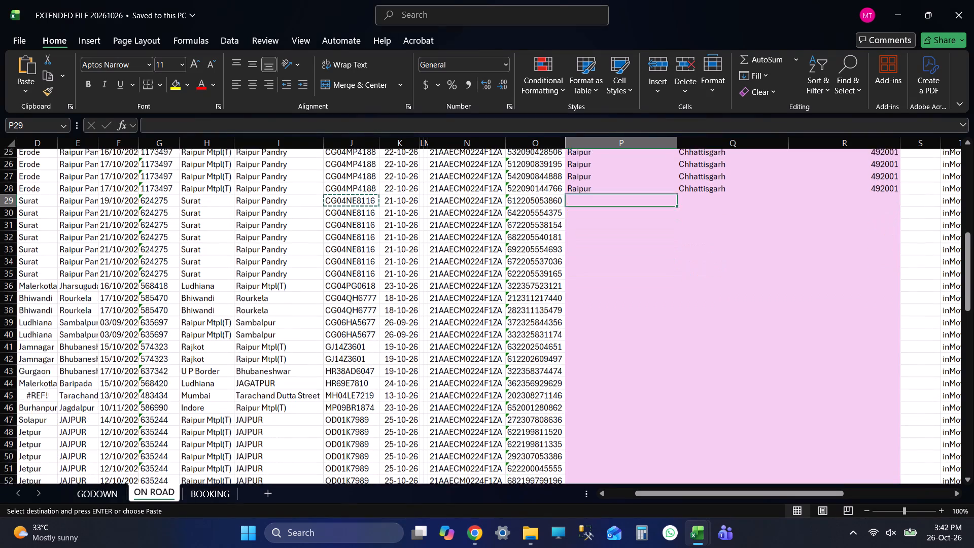
key(alt+Tab)
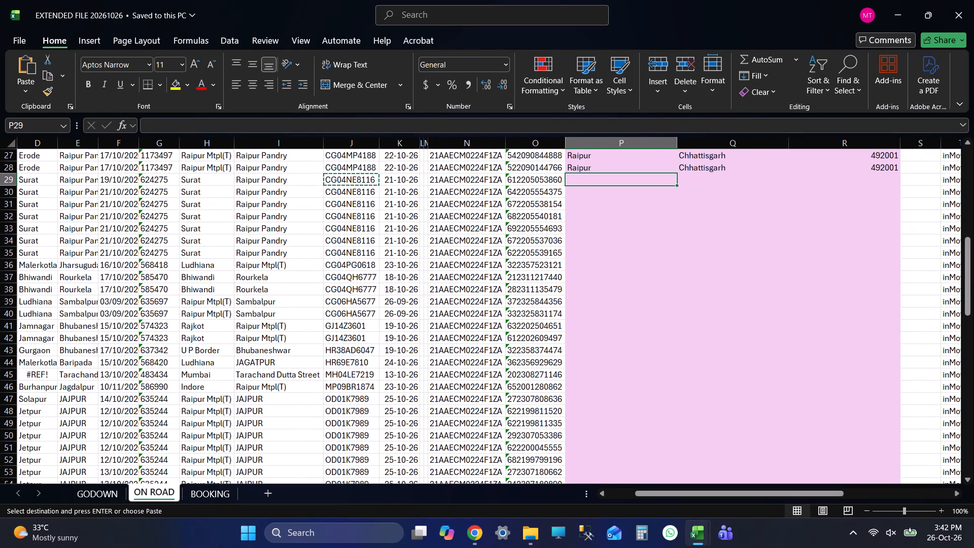
key(alt+Tab)
key(alt+Tab)
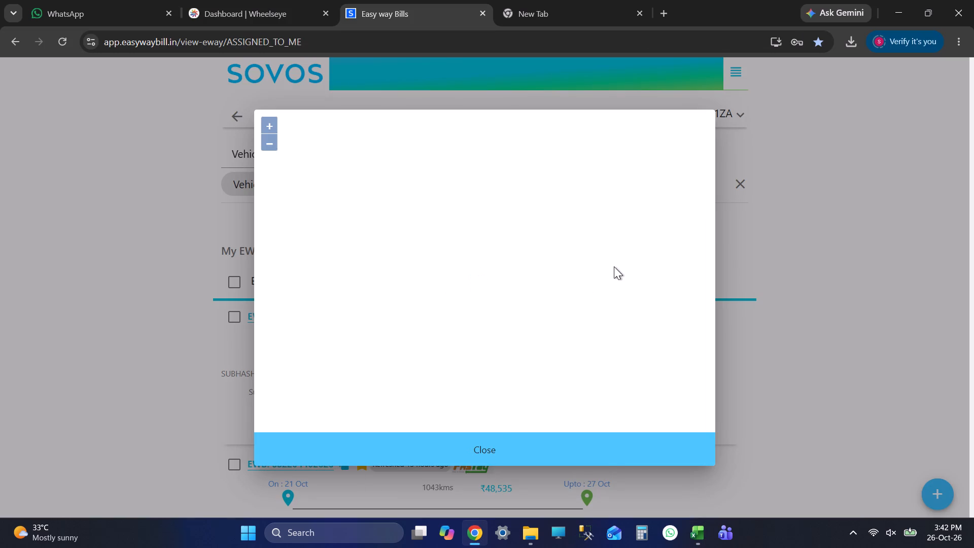
key(alt+Tab)
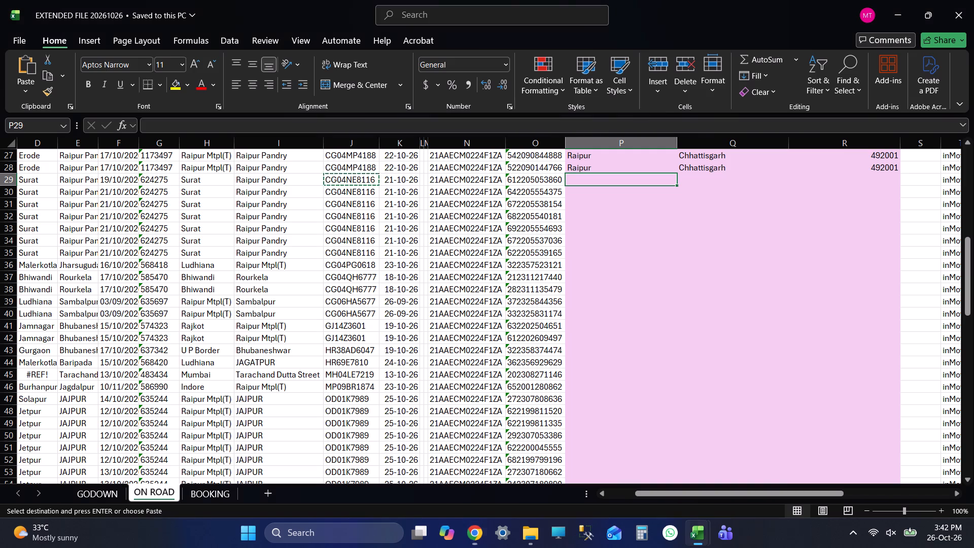
key(alt+Tab)
drag(570, 276, 540, 276)
scroll(501, 272, up, 10)
Copy the Raipur, Chhattisgarh, 492001 location from row 12 of the 20261025 file into rows 29–35 of the 20261026 ON ROAD sheet and save.
key(alt+Tab)
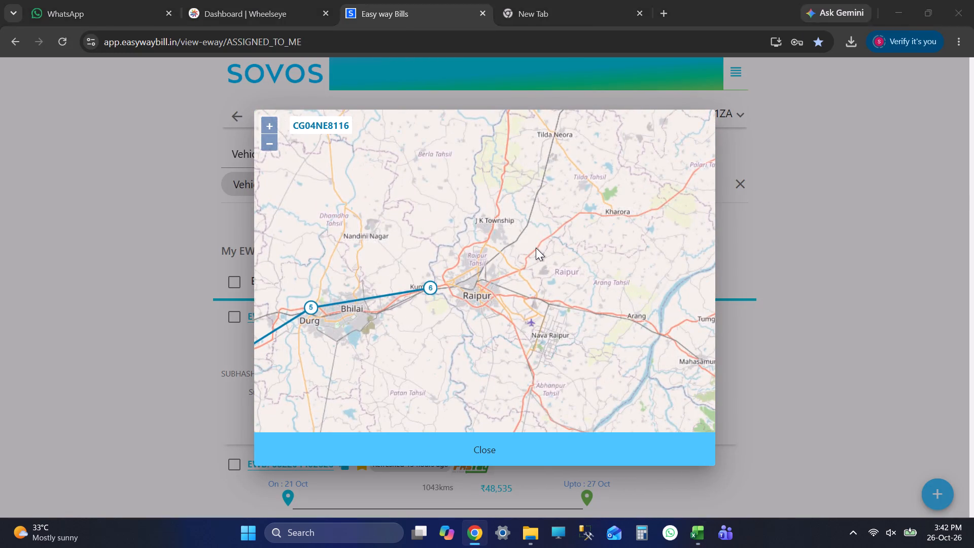
key(alt+Tab)
key(alt+Tab)
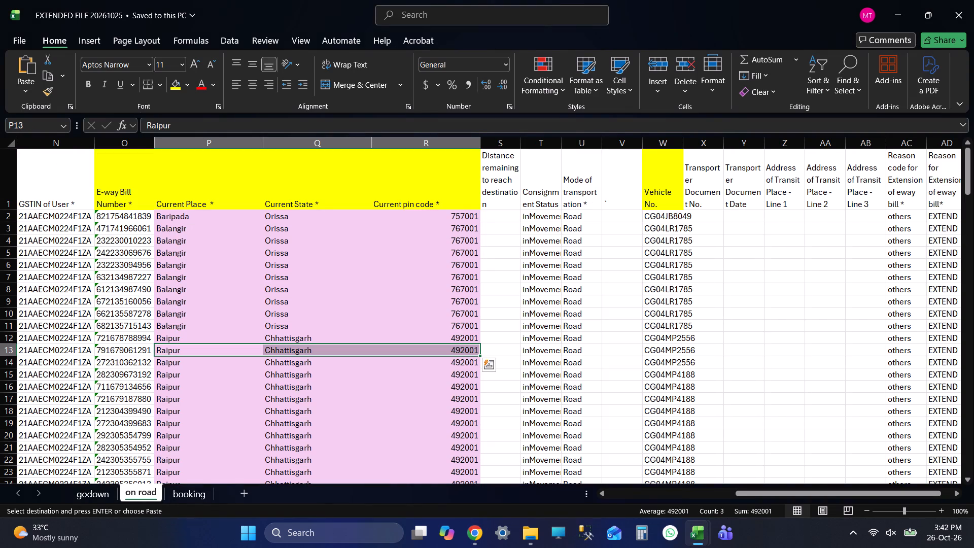
click(208, 146)
click(191, 340)
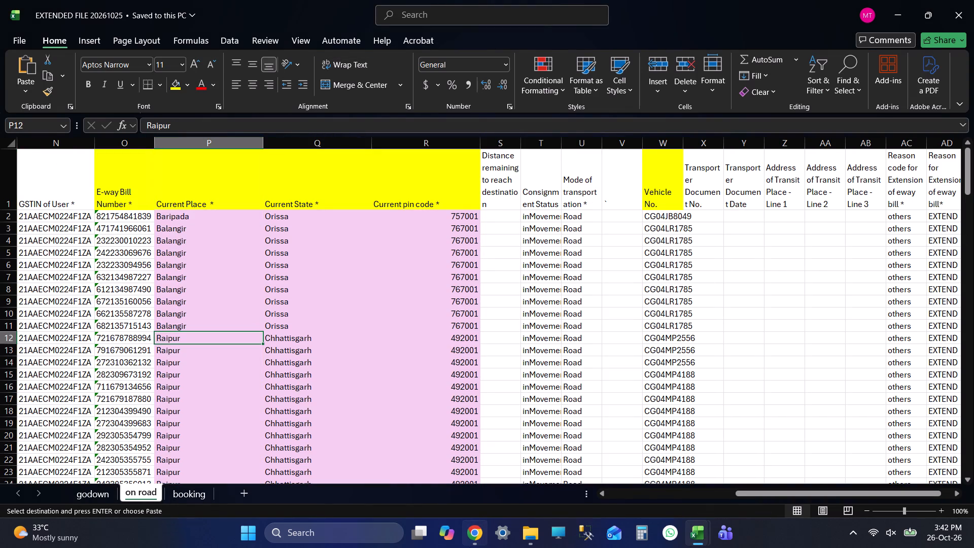
key(shift+Right)
key(shift+Right)
key(ctrl+c)
key(alt+Tab)
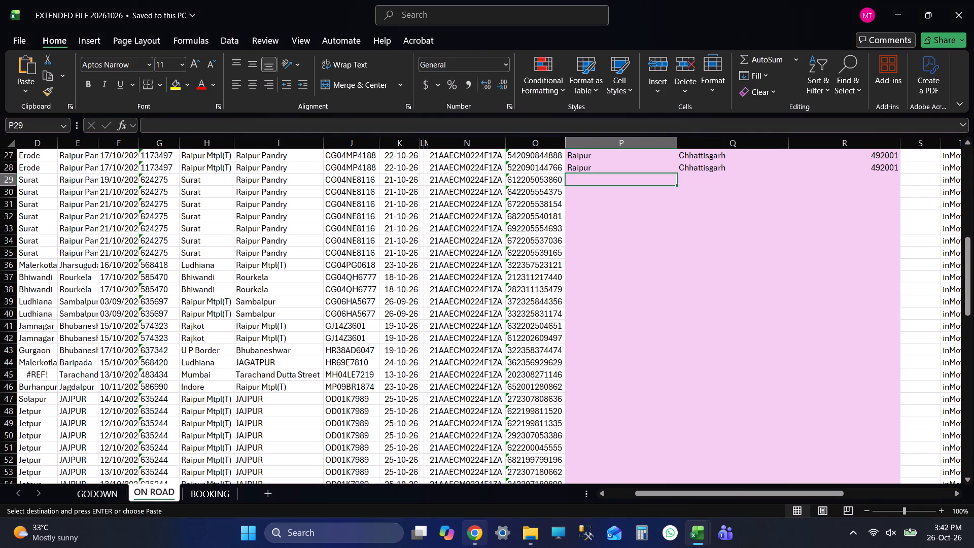
key(shift+Down)
key(shift+Down)
key(shift+Down)
key(shift+Down)
key(shift+Down)
key(shift+Down)
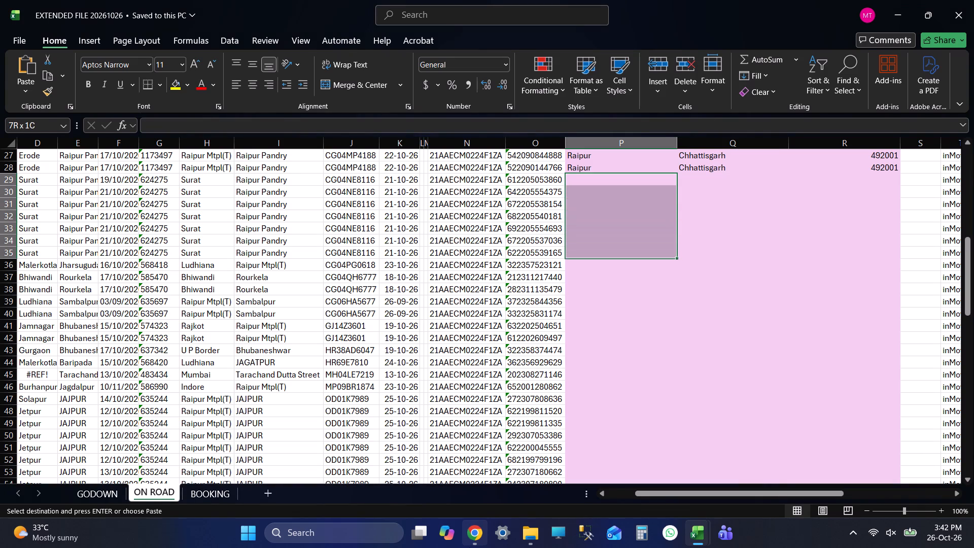
key(ctrl+v)
key(ctrl+Down)
key(Down)
key(ctrl+s)
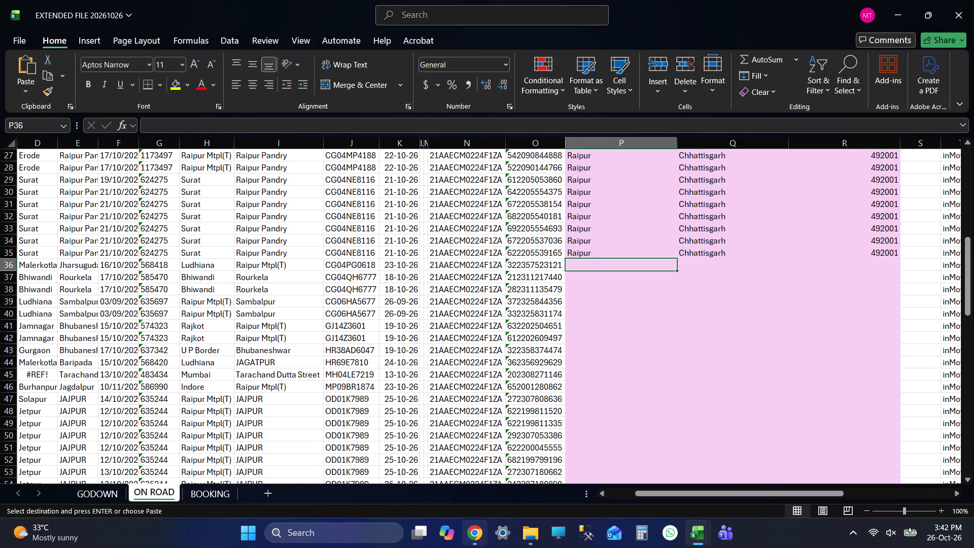
key(shift+Tab)
key(shift+Tab)
key(shift+Tab)
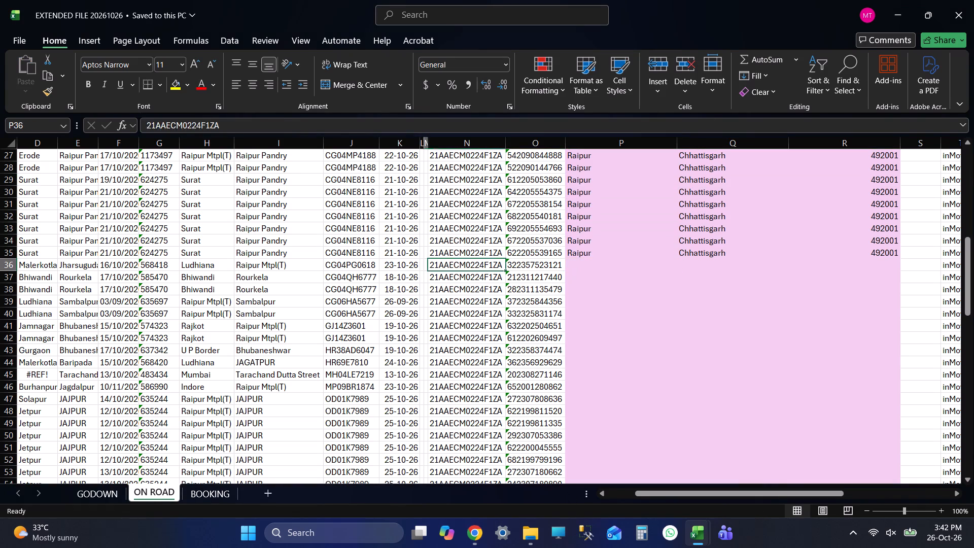
key(shift+Tab)
key(shift+Tab)
key(shift+Tab)
key(ctrl+c)
key(Tab)
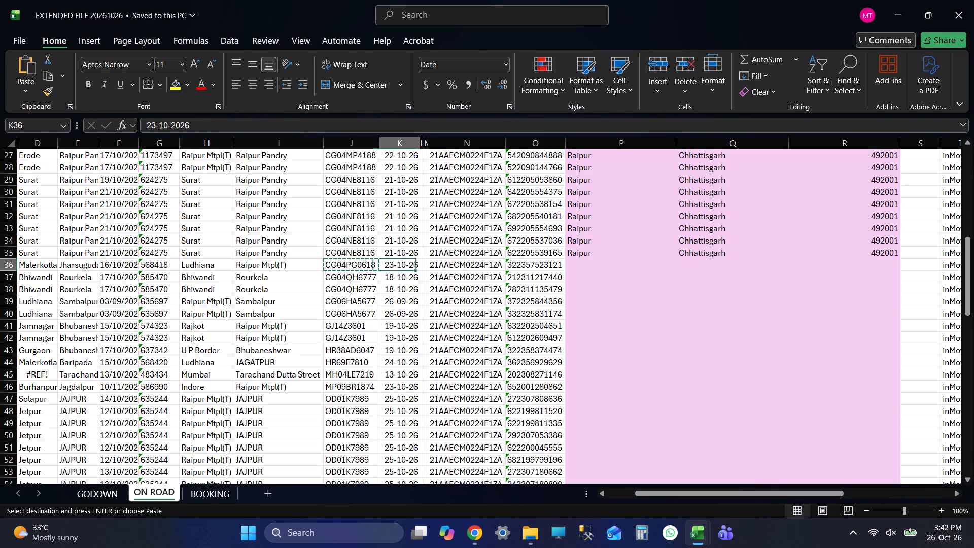
key(Tab)
key(Tab)
key(Tab)
key(Tab)
key(Tab)
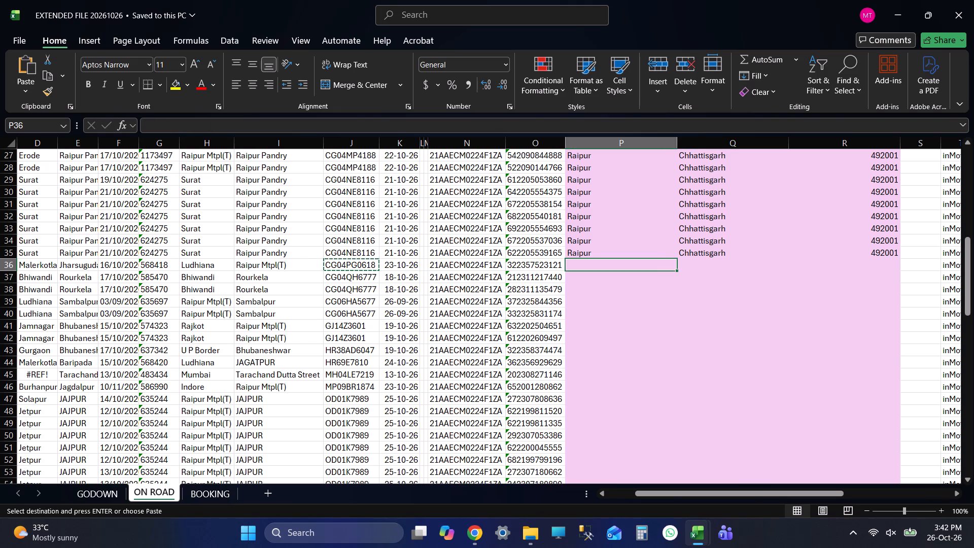
key(alt+Tab)
key(alt+Tab)
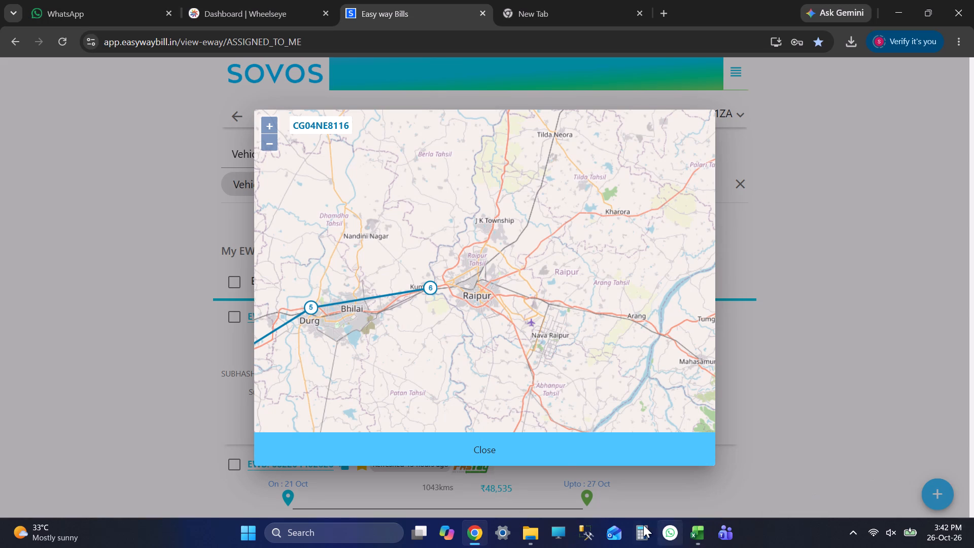
click(559, 456)
double_click(504, 159)
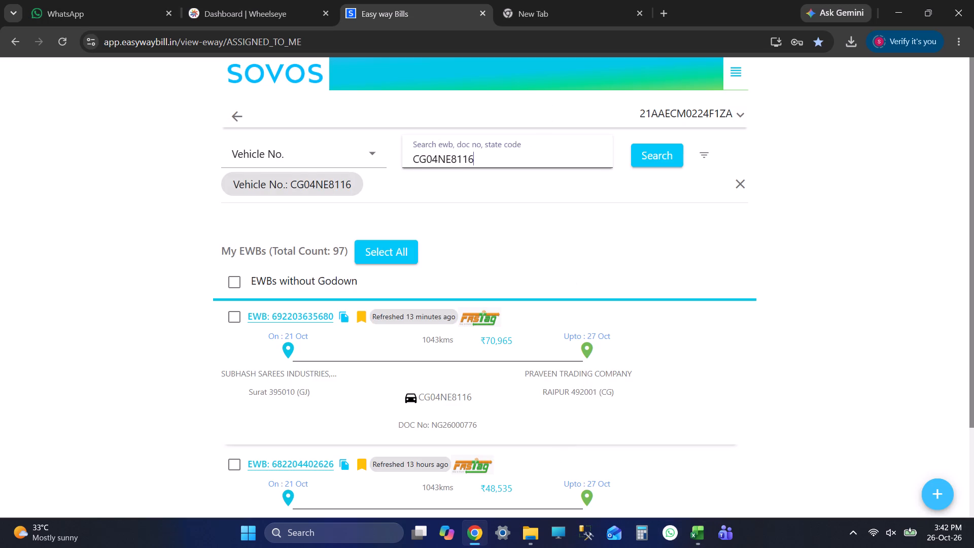
key(ctrl+v)
click(656, 165)
key(alt+Tab)
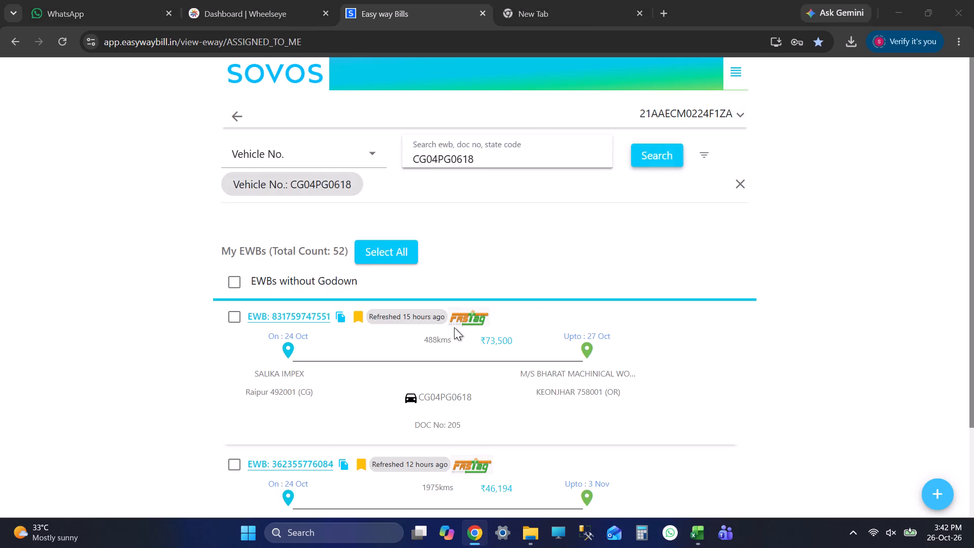
key(alt+Tab)
click(486, 310)
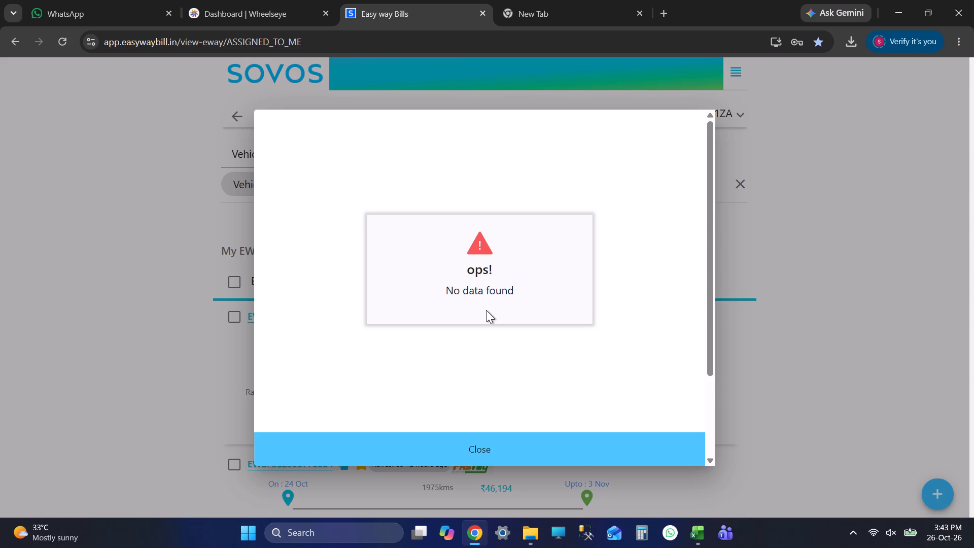
click(481, 437)
scroll(495, 340, down, 5)
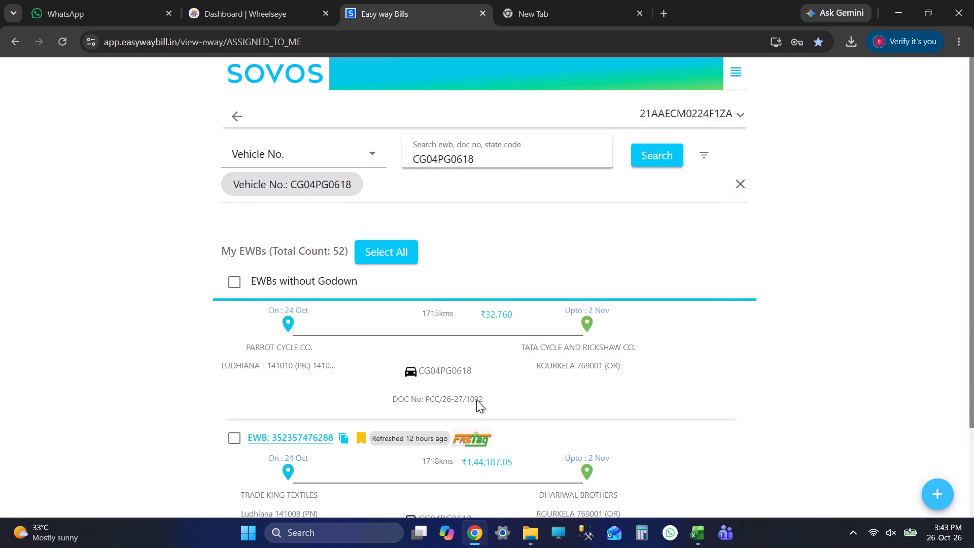
click(482, 434)
key(alt+Tab)
key(alt+Tab)
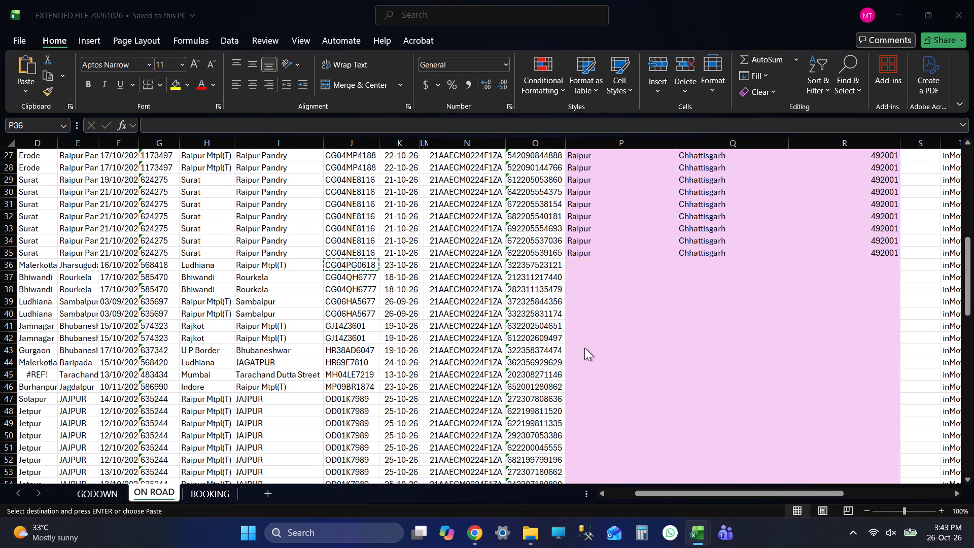
key(alt+Tab)
key(alt+Tab)
key(alt+Tab)
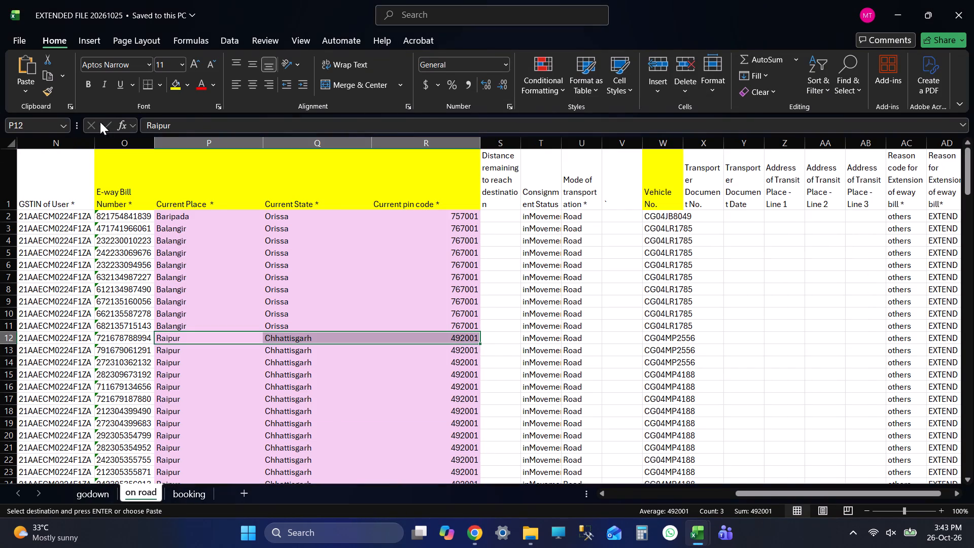
click(37, 198)
key(shift+Tab)
key(shift+Tab)
key(shift+Tab)
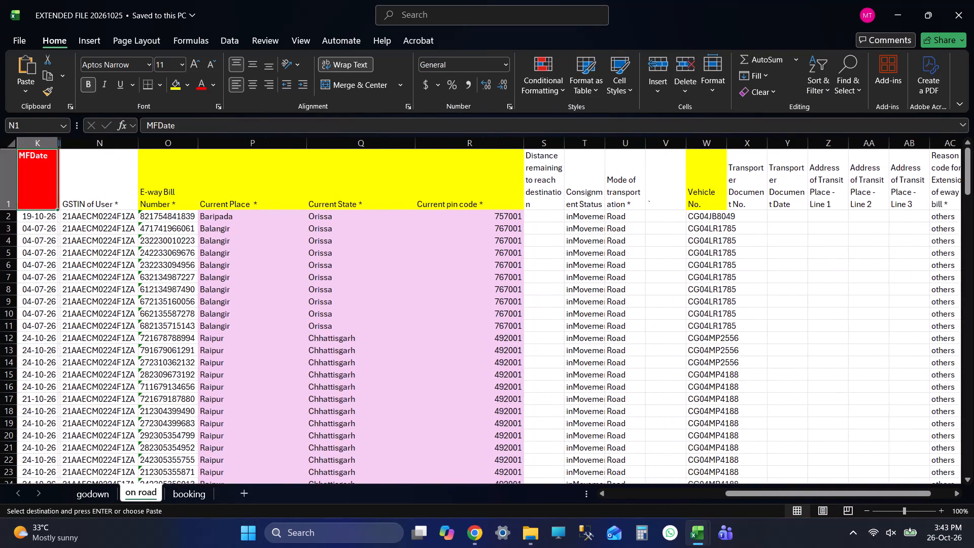
key(shift+Tab)
key(shift+Tab)
click(119, 141)
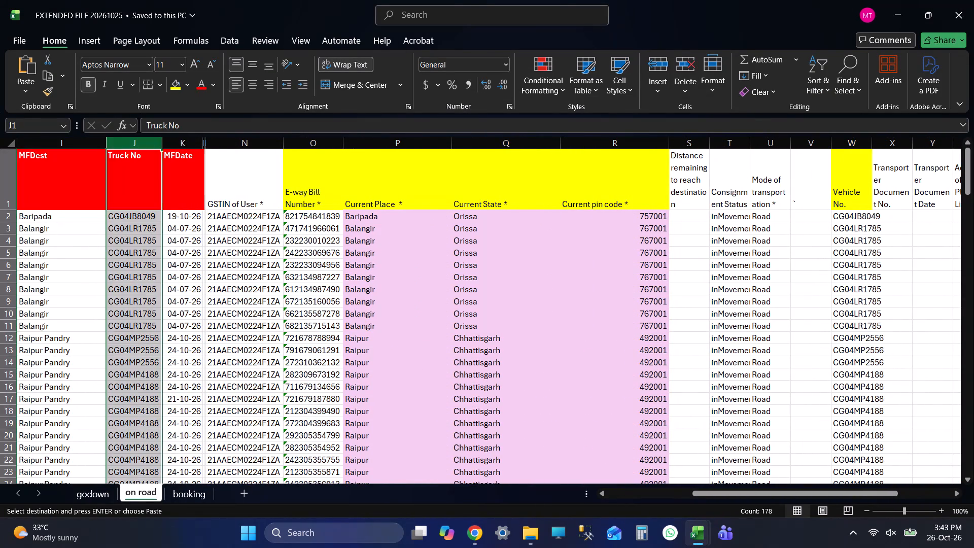
key(alt+Tab)
key(alt+Tab)
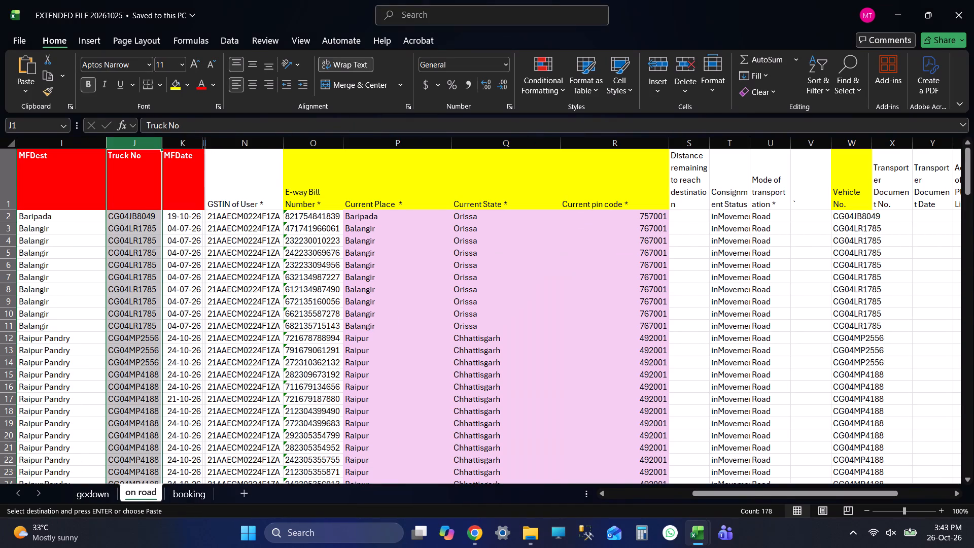
key(ctrl+f)
key(ctrl+v)
key(Return)
key(Return)
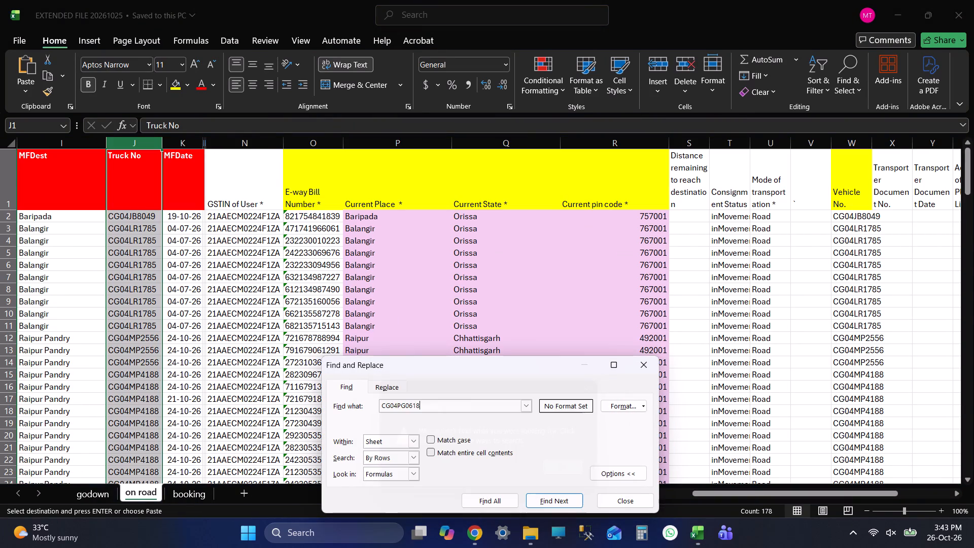
click(631, 502)
Search Google for "ludhiana to raipur distance" in the empty Chrome tab and open the driving directions in Google Maps.
key(alt+Tab)
key(alt+Tab)
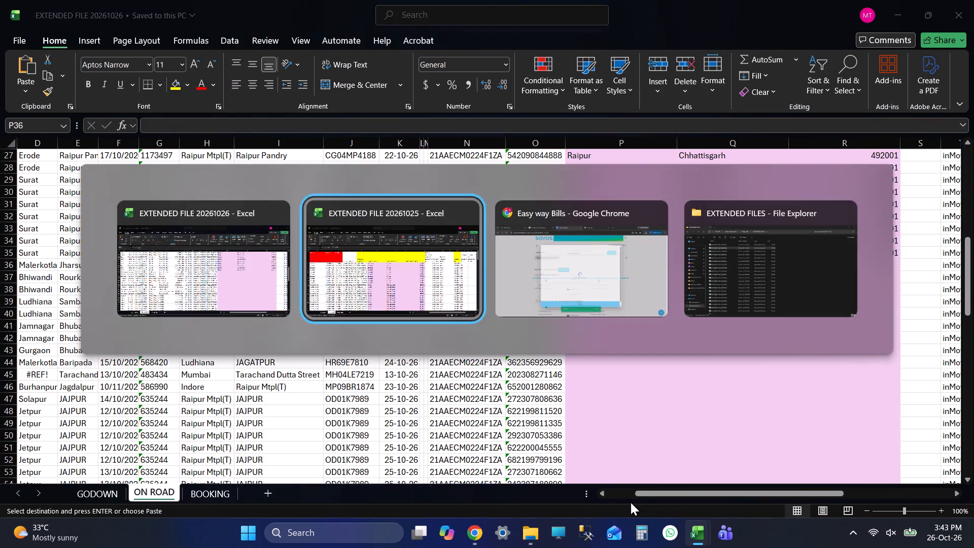
key(alt+Tab)
key(alt+Tab)
key(alt+Tab)
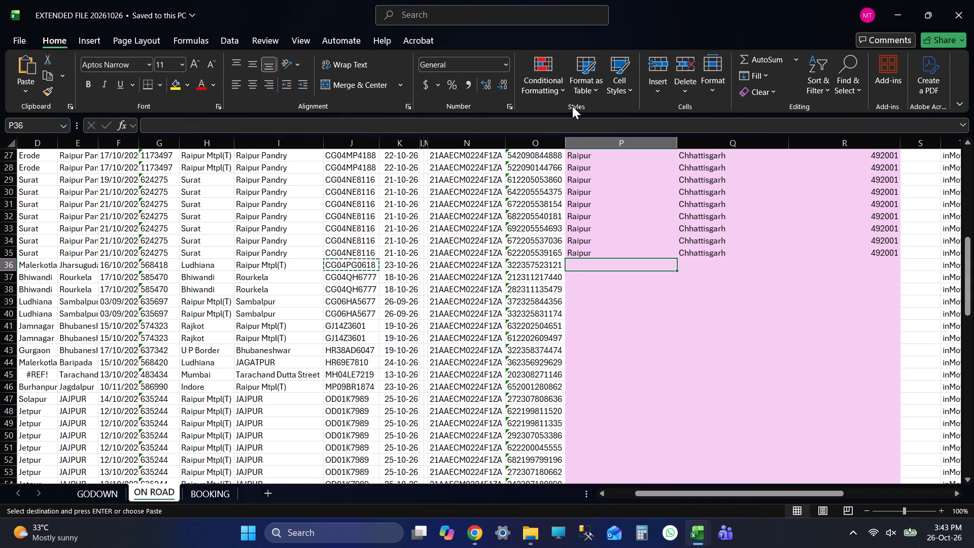
click(602, 0)
key(alt+Tab)
key(alt+Tab)
text(LUDHIANA)
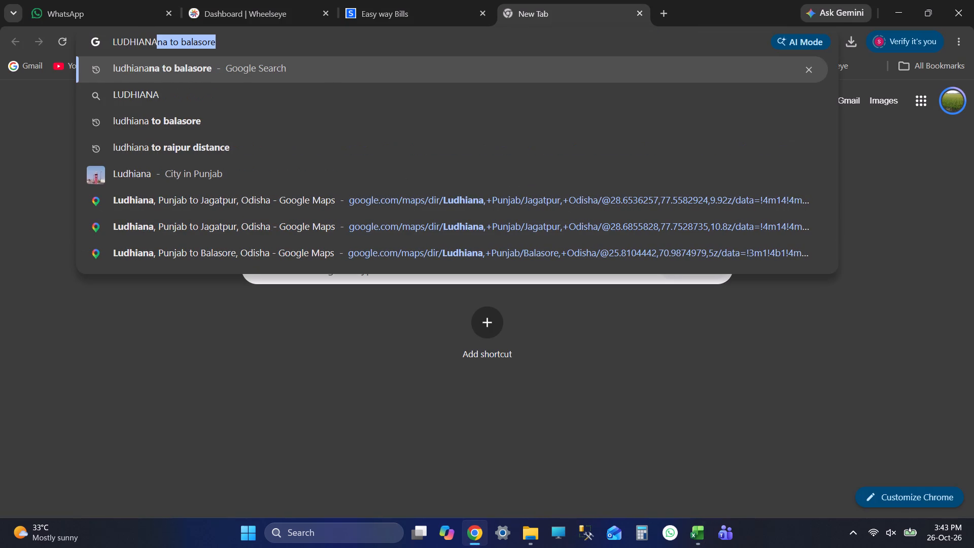
key(Down)
key(Down)
key(Down)
key(Down)
key(Up)
key(Return)
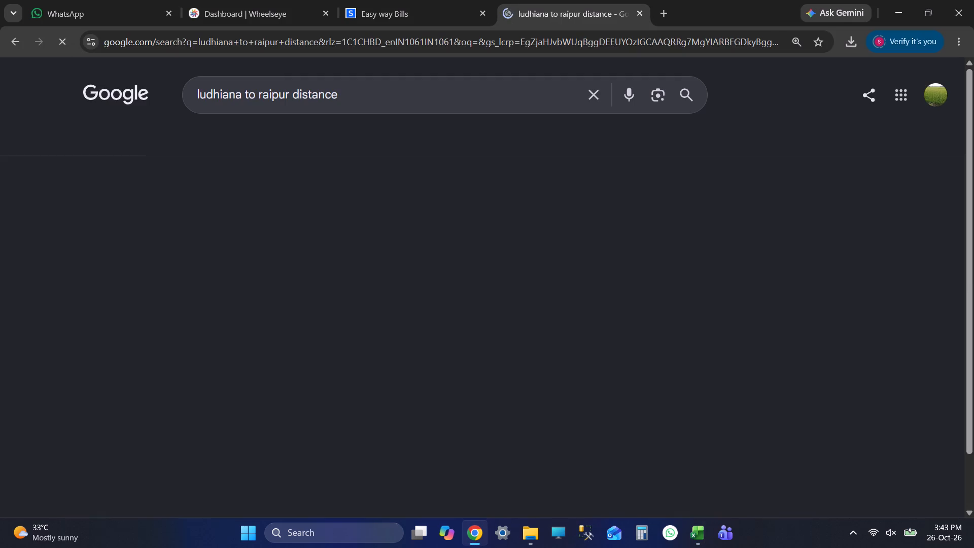
scroll(329, 78, up, 1)
scroll(220, 333, down, 4)
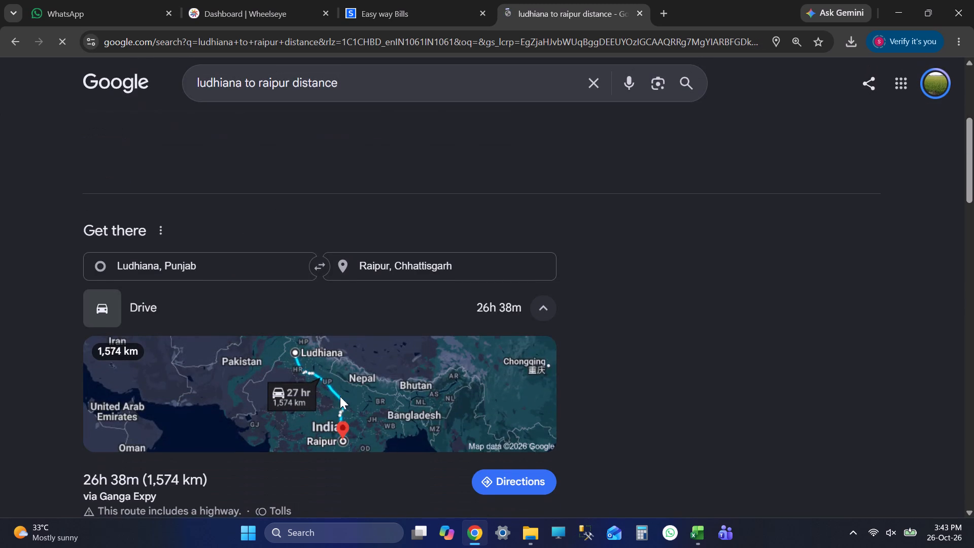
click(530, 472)
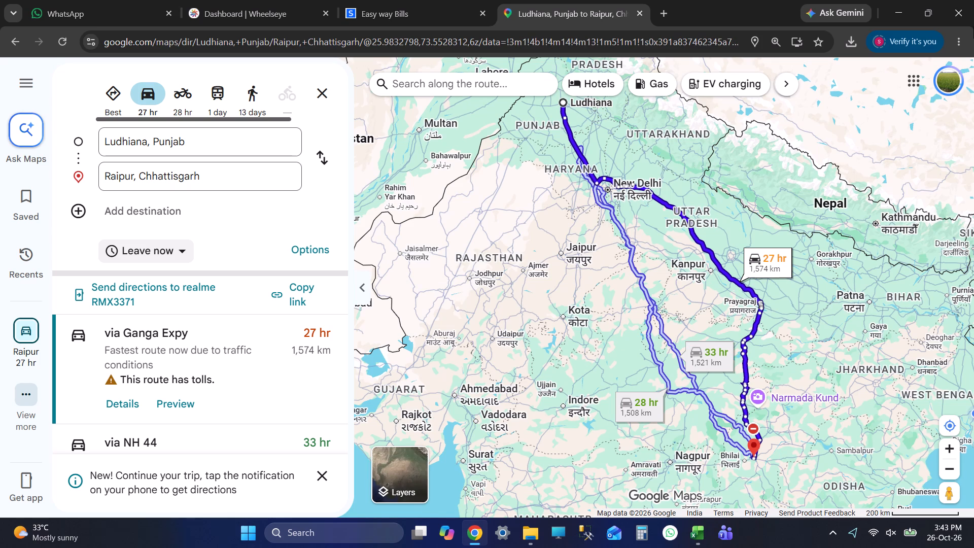
Examine the Ludhiana to Raipur driving route in Google Maps against the row 36 waybill to judge the truck's current place.
key(alt+Tab)
key(alt+Tab)
key(alt+Tab)
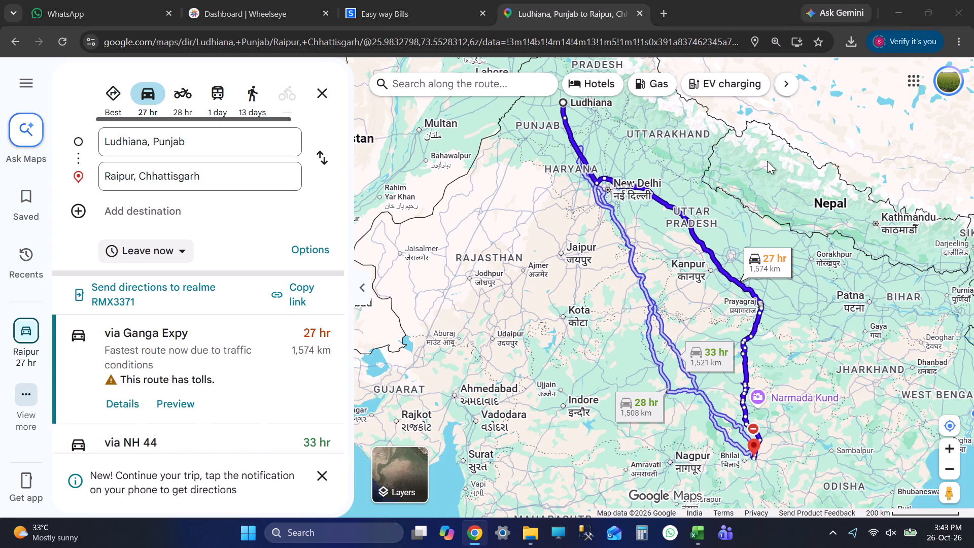
key(alt+Tab)
drag(732, 191, 732, 201)
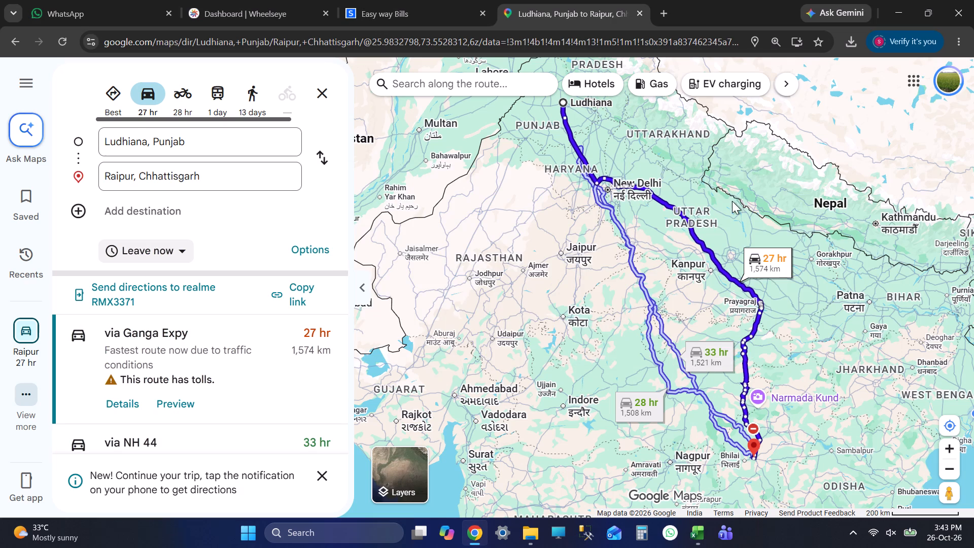
drag(732, 201, 732, 253)
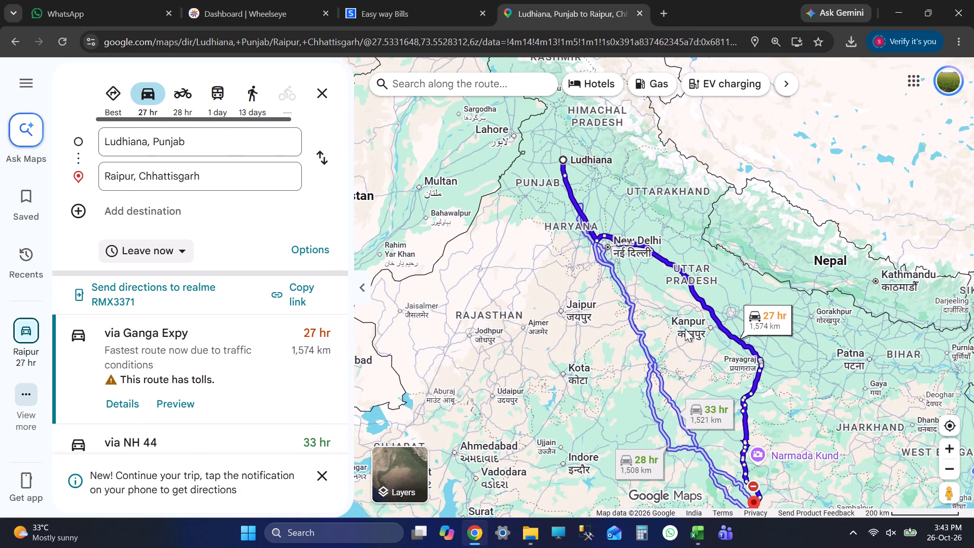
key(alt+Tab)
key(alt+Tab)
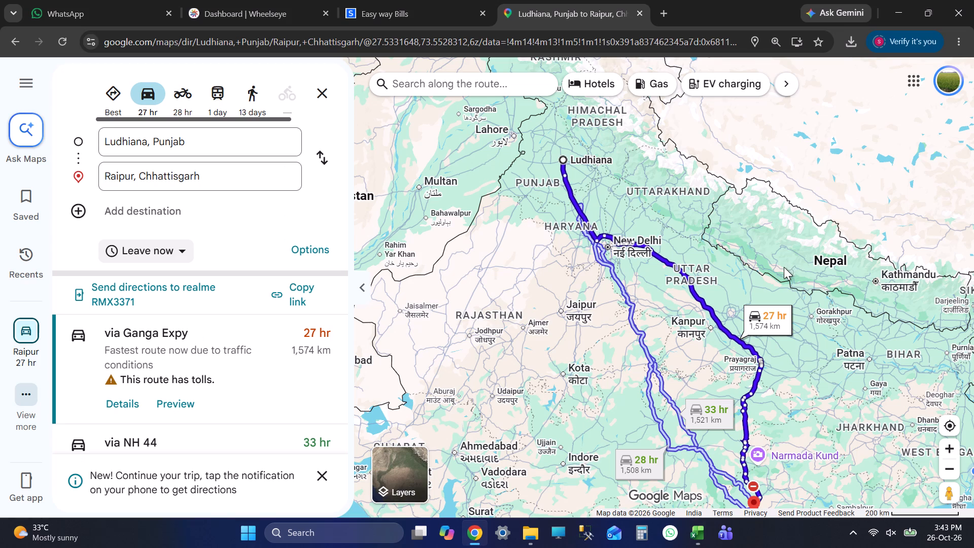
key(alt+Tab)
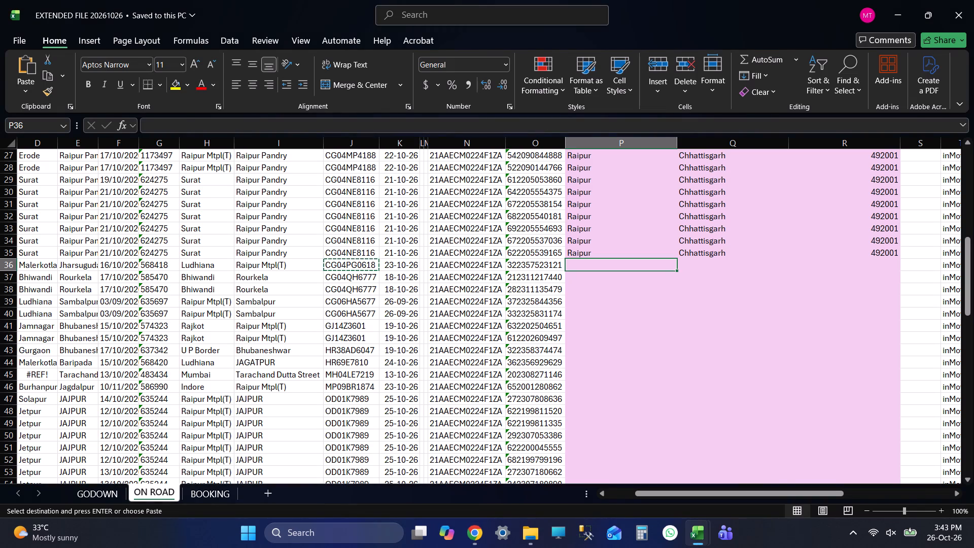
key(alt+Tab)
key(alt+Tab)
key(alt+Tab)
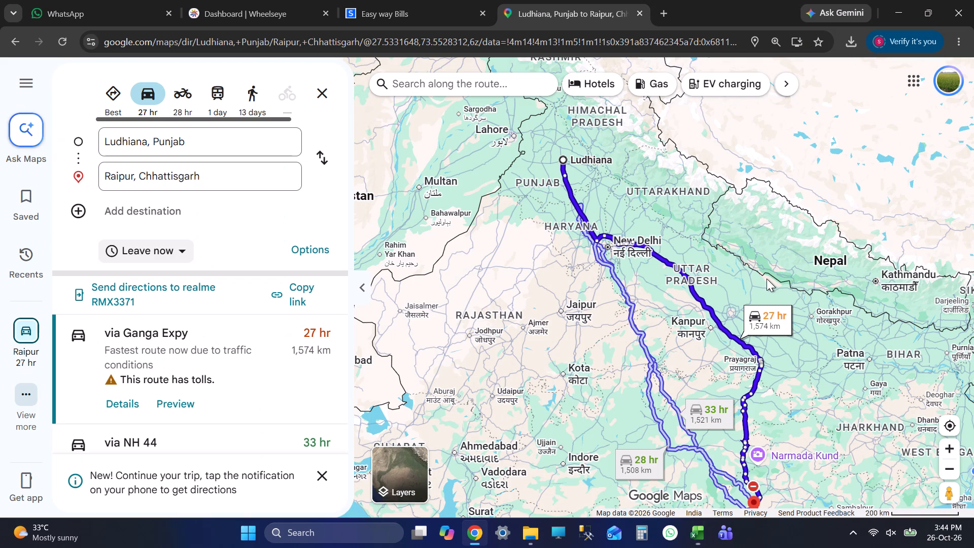
key(alt+Tab)
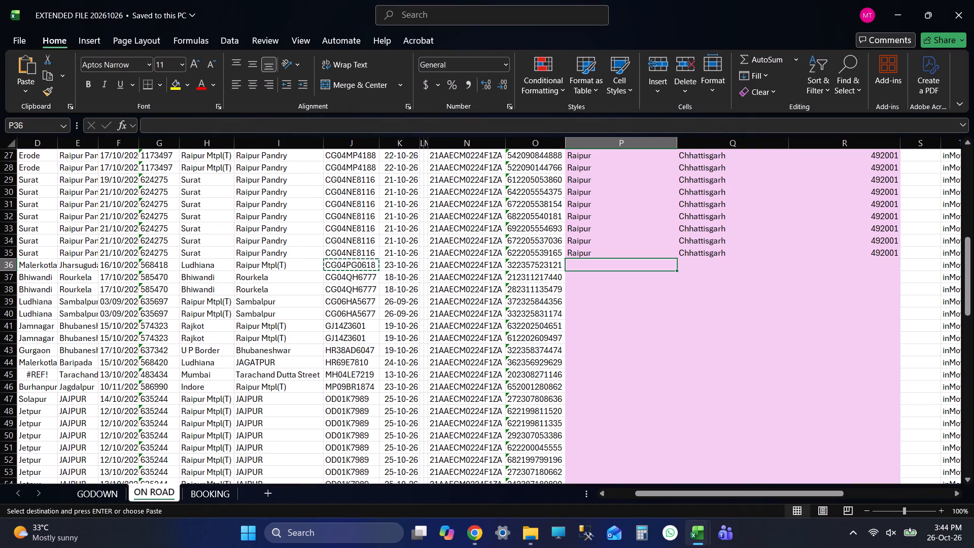
key(alt+Tab)
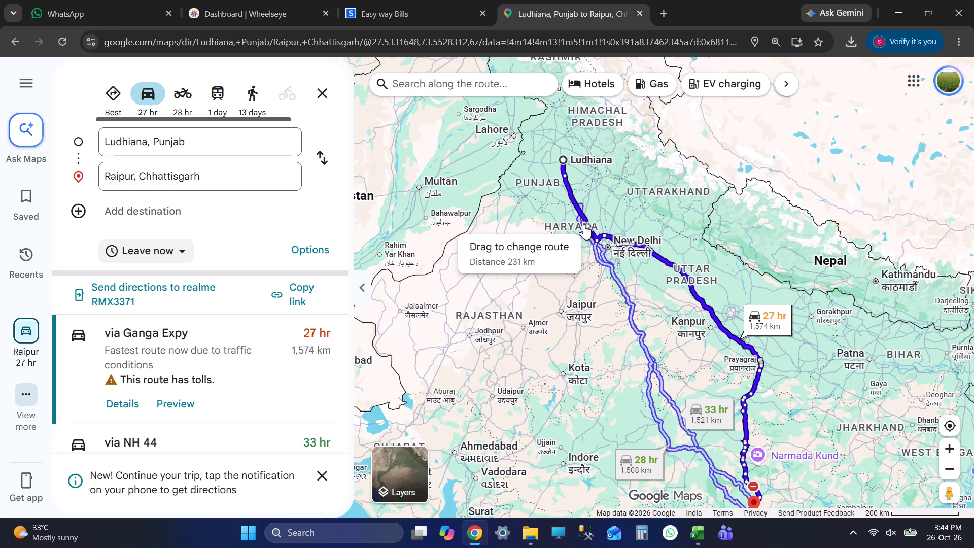
scroll(689, 271, up, 4)
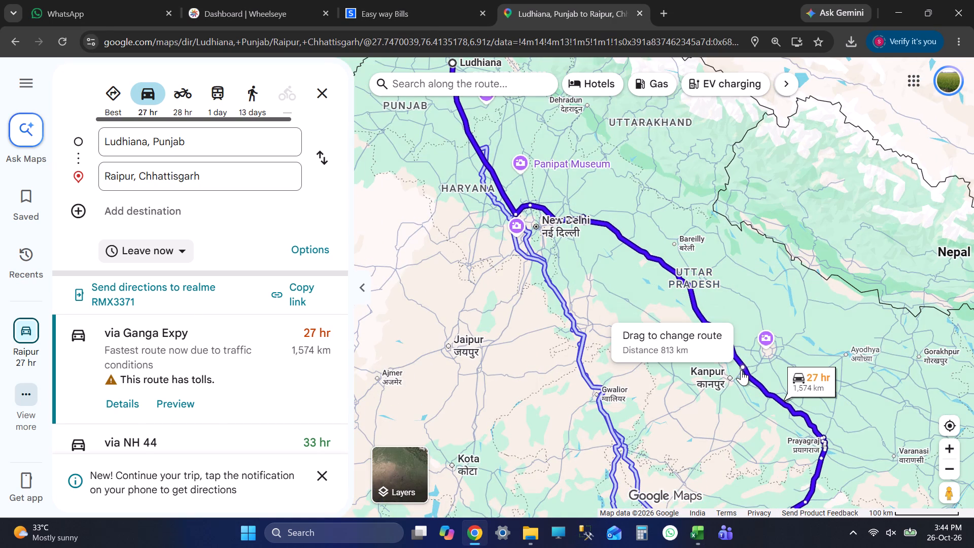
key(alt+Tab)
key(alt+Tab)
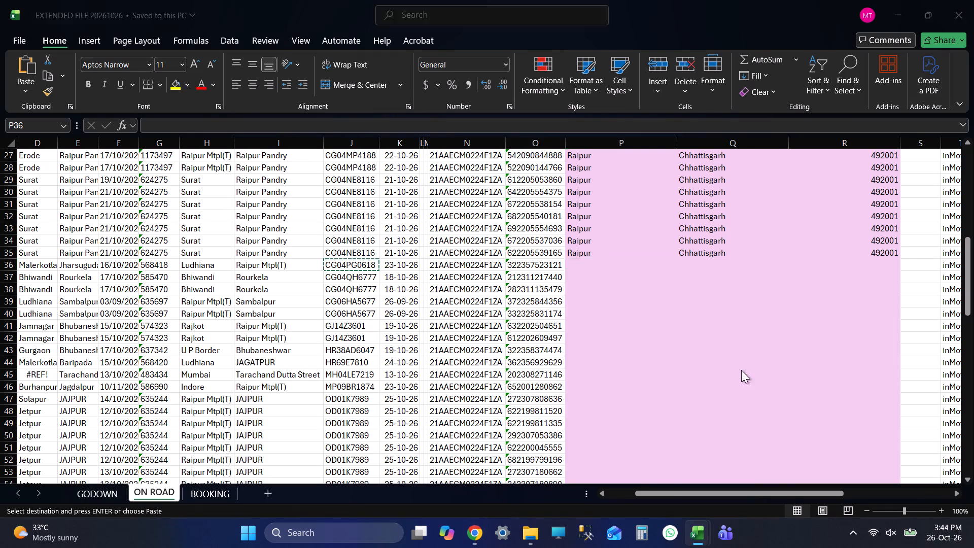
key(alt+Tab)
key(alt+Tab)
key(alt+Tab)
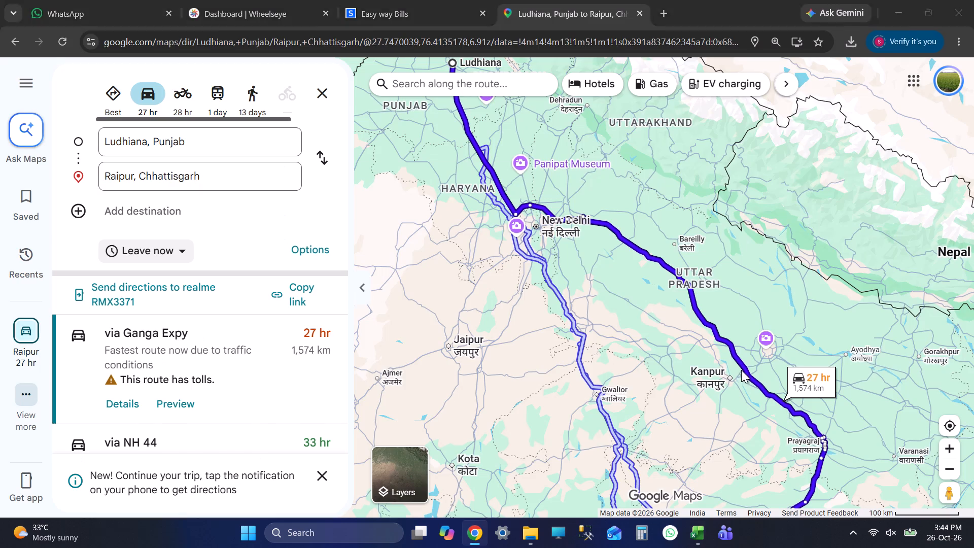
key(alt+Tab)
key(alt+Tab)
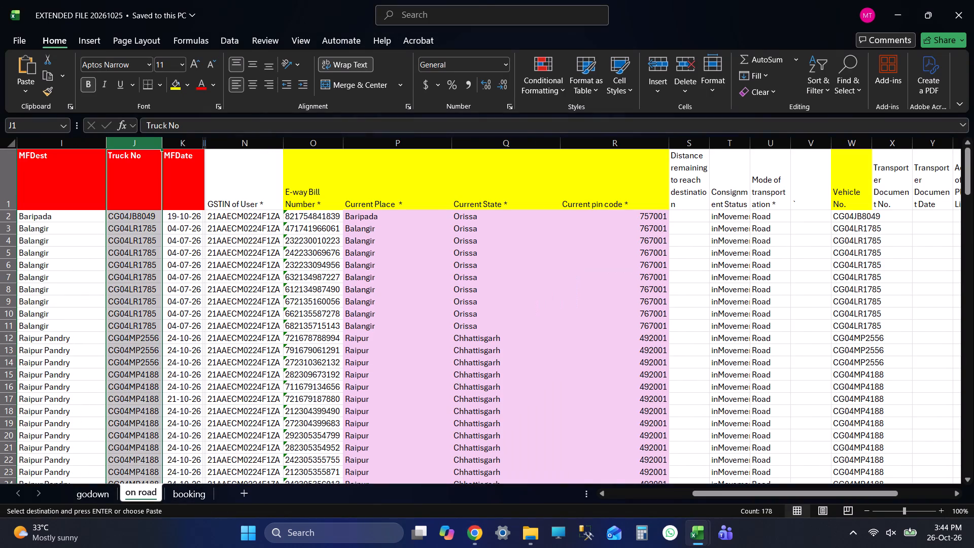
key(ctrl+f)
key(ctrl+v)
key(Return)
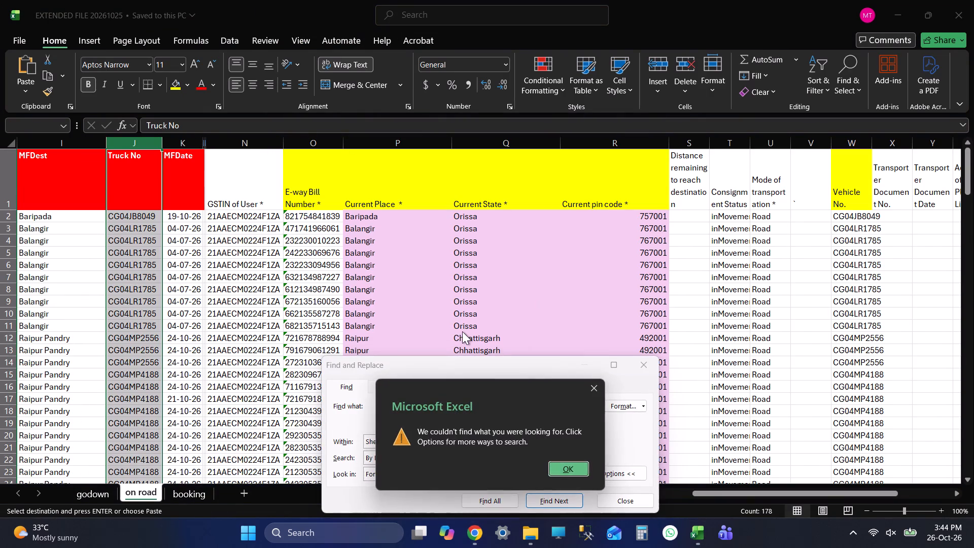
key(Return)
click(643, 495)
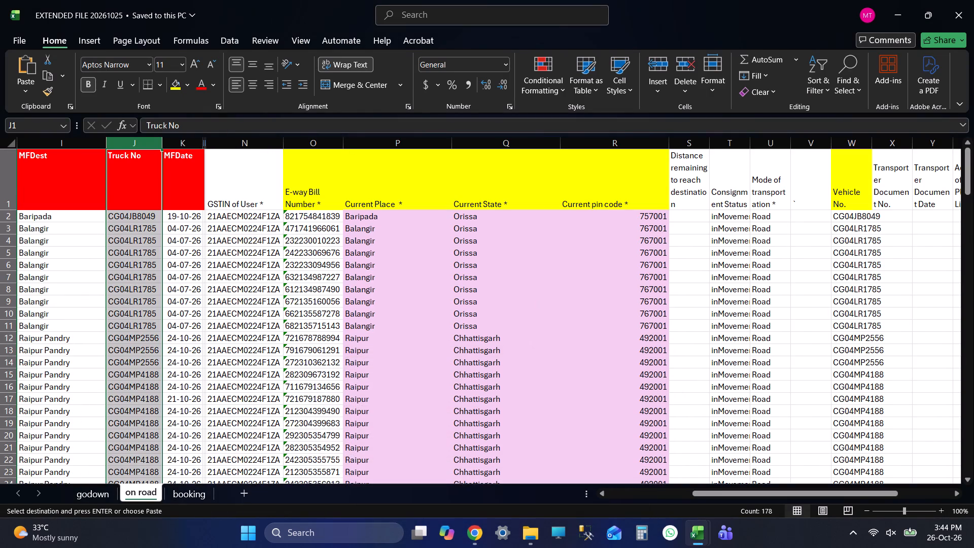
click(139, 148)
key(ctrl+f)
key(ctrl+v)
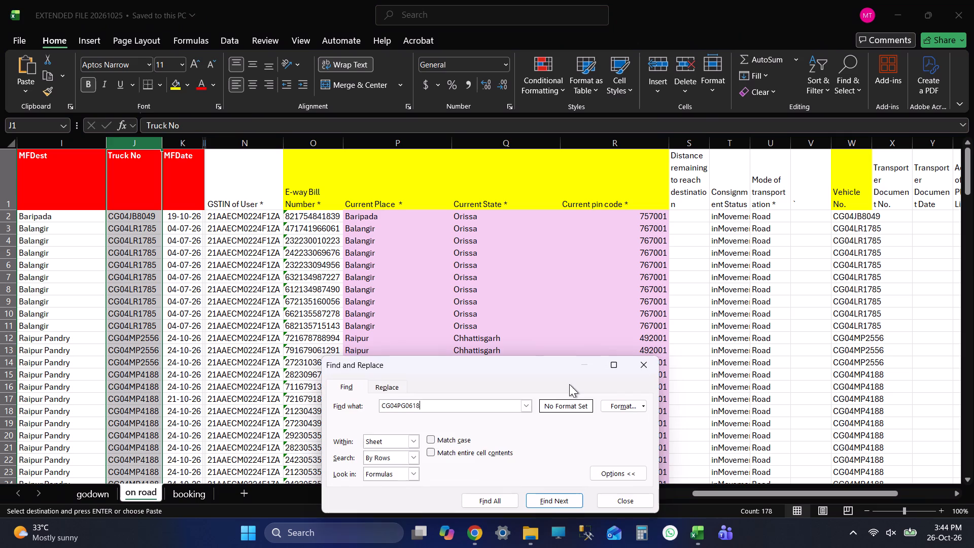
key(Return)
key(Return)
click(623, 503)
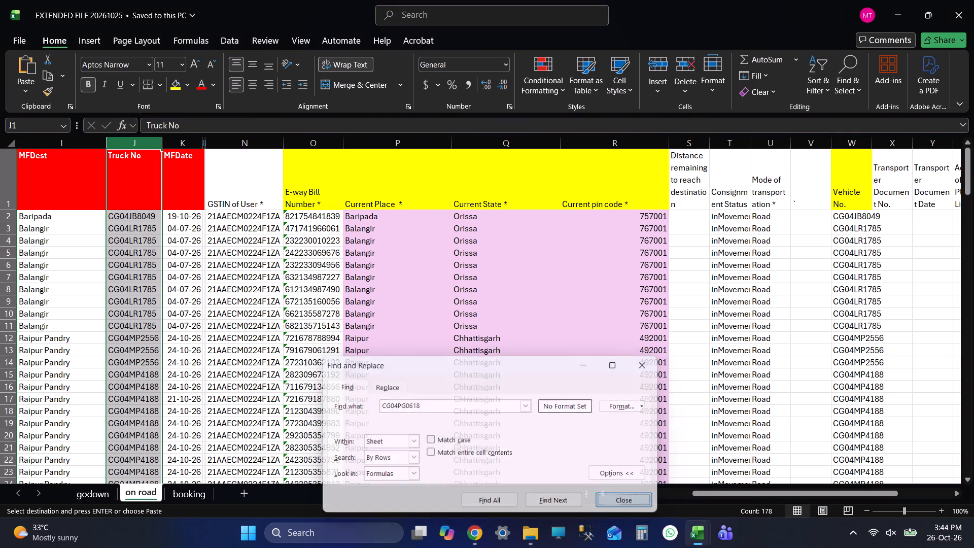
Find KANPUR in the 20261025 file's Current Place column, copy Kanpur, Uttar Pradesh, 208001 into row 36 of the 20261026 file, and save.
click(384, 146)
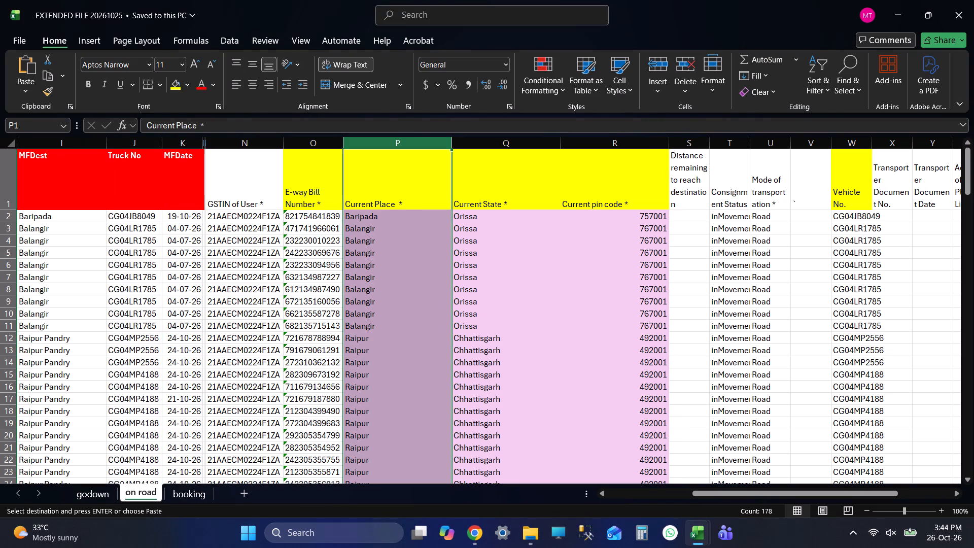
key(ctrl+f)
key(n)
key(BackSpace)
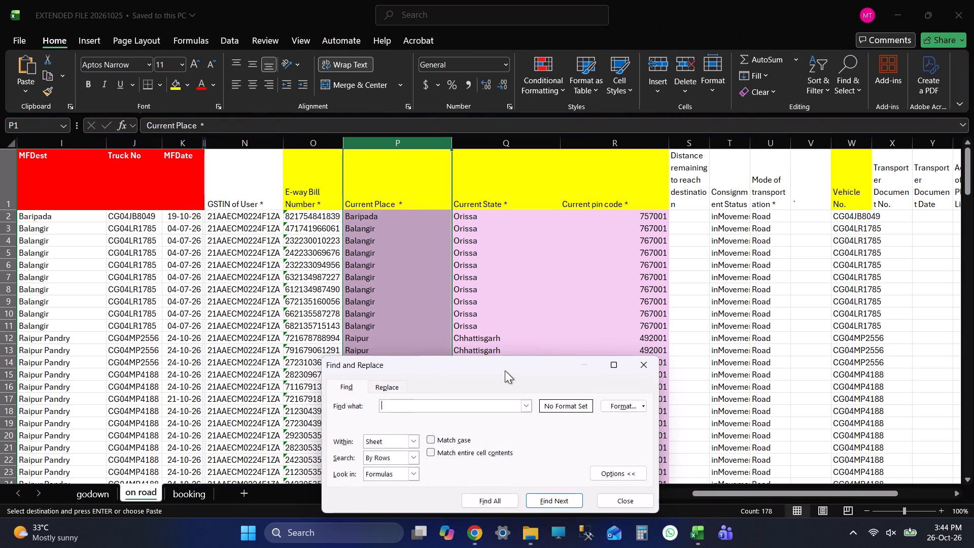
text(KANPUR)
key(Return)
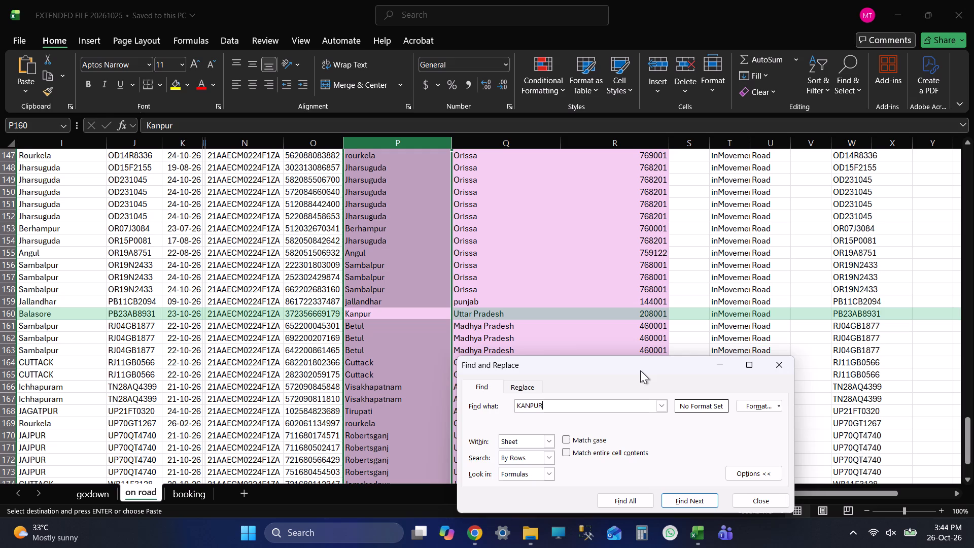
click(747, 492)
click(738, 498)
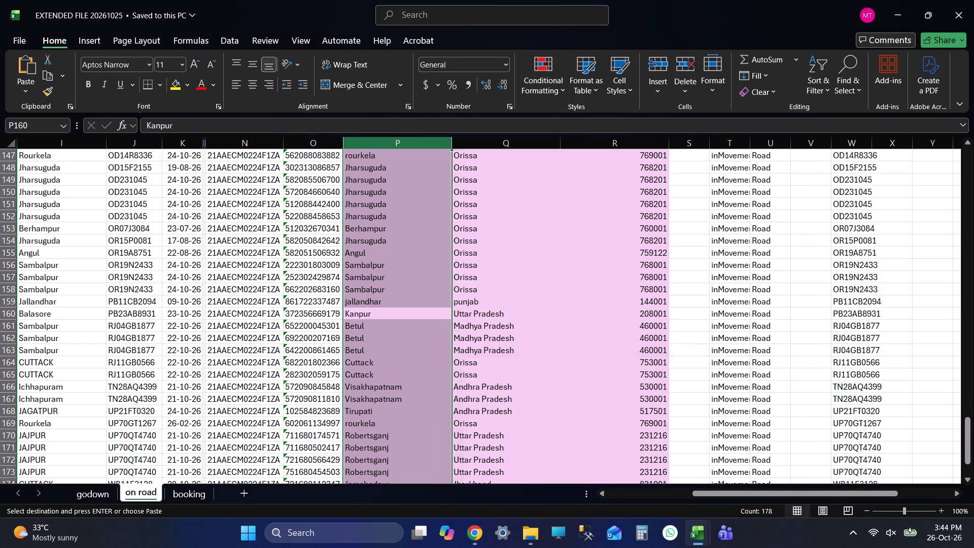
click(387, 319)
key(shift+Right)
key(shift+Right)
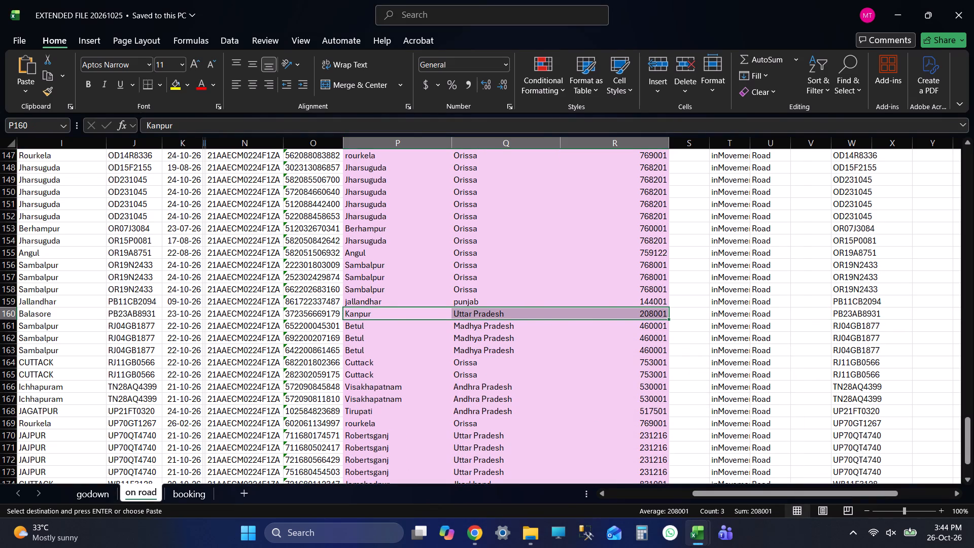
key(ctrl+c)
key(alt+Tab)
key(ctrl+v)
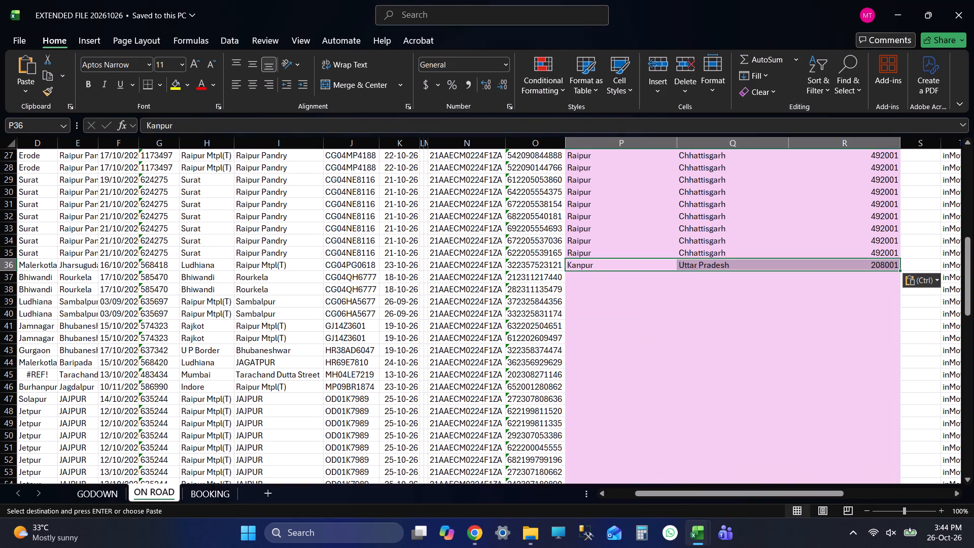
key(Down)
key(ctrl+s)
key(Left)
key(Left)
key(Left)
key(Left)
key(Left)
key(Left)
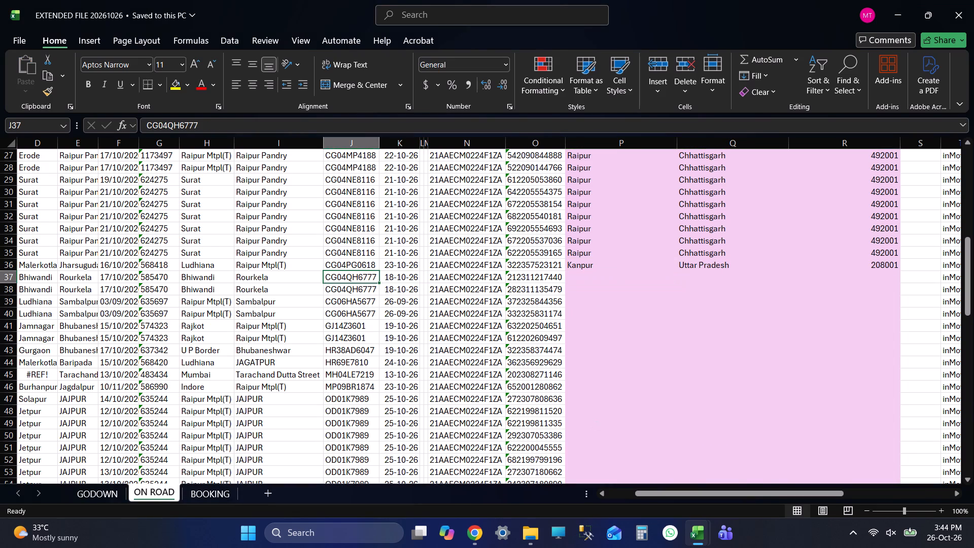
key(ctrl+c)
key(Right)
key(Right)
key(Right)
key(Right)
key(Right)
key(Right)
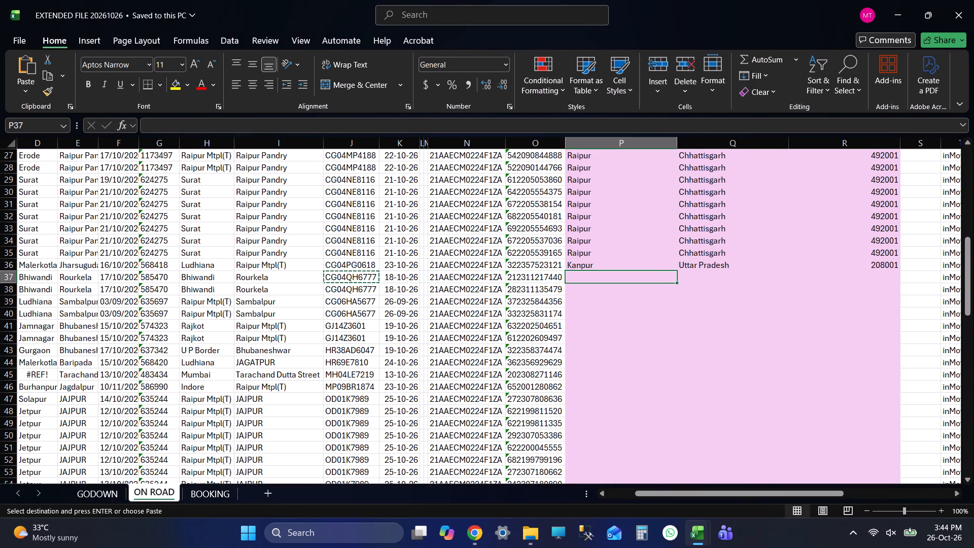
Find ROUR in the 20261025 file's Current Place column, copy rourkela, Orissa, 769001 into rows 37 and 38 of ON ROAD, and save.
key(alt+Tab)
click(387, 146)
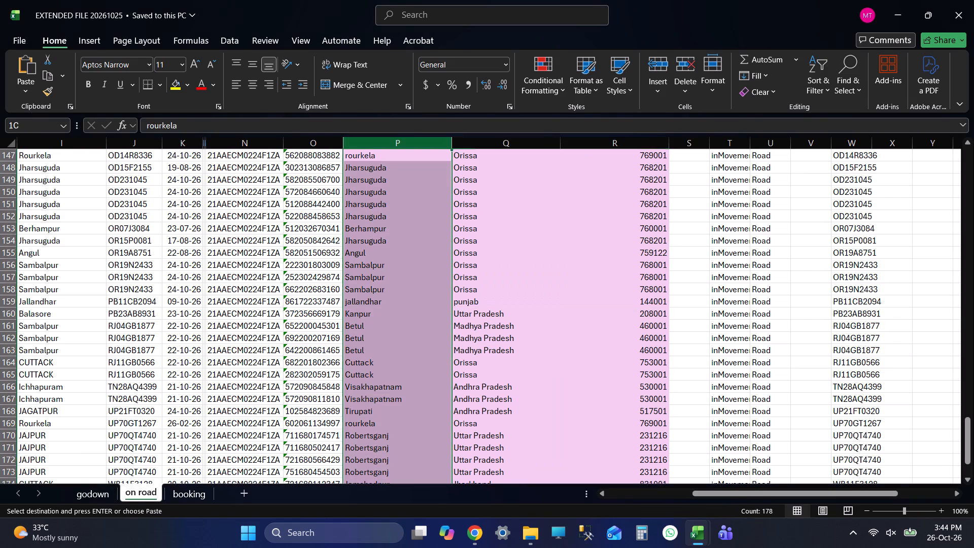
key(ctrl+f)
text(ROUR)
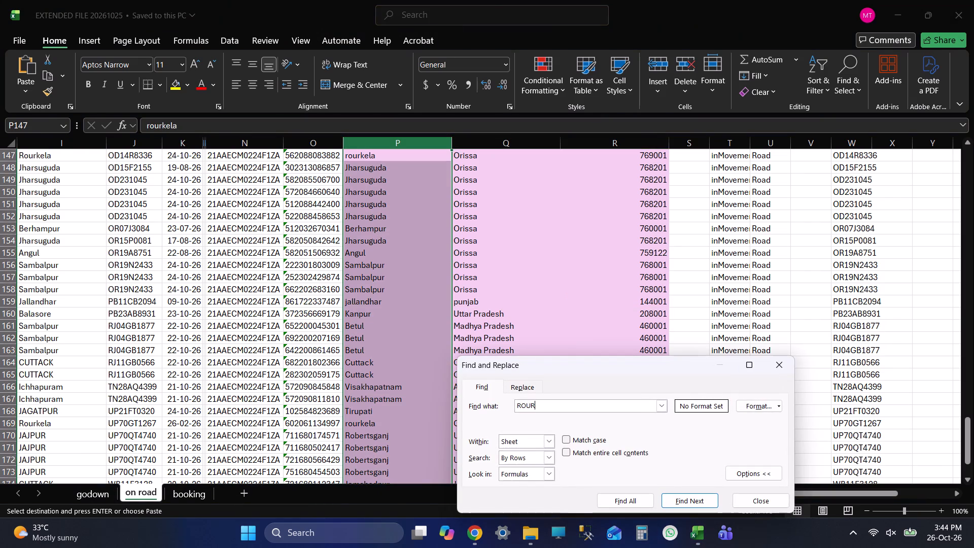
key(Return)
click(381, 429)
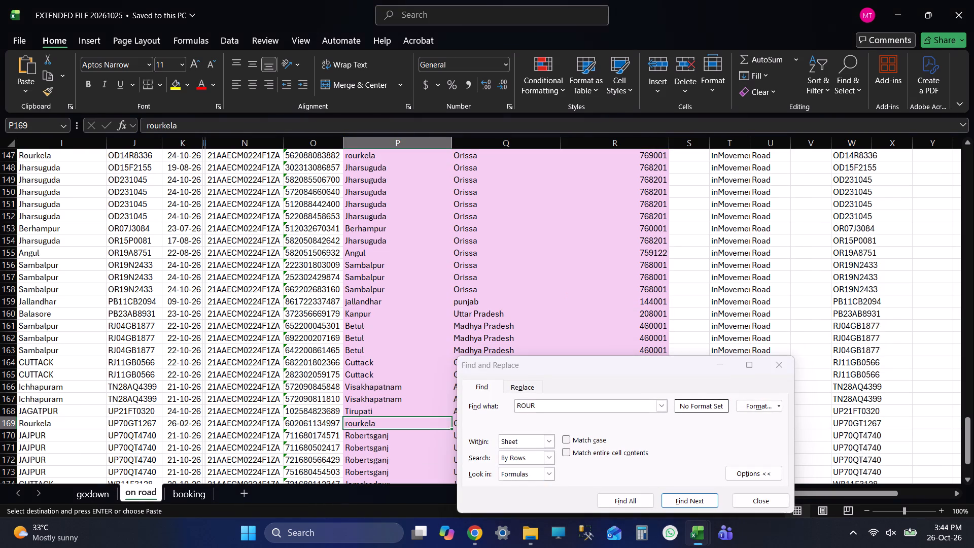
key(shift+Right)
key(shift+Right)
key(ctrl+c)
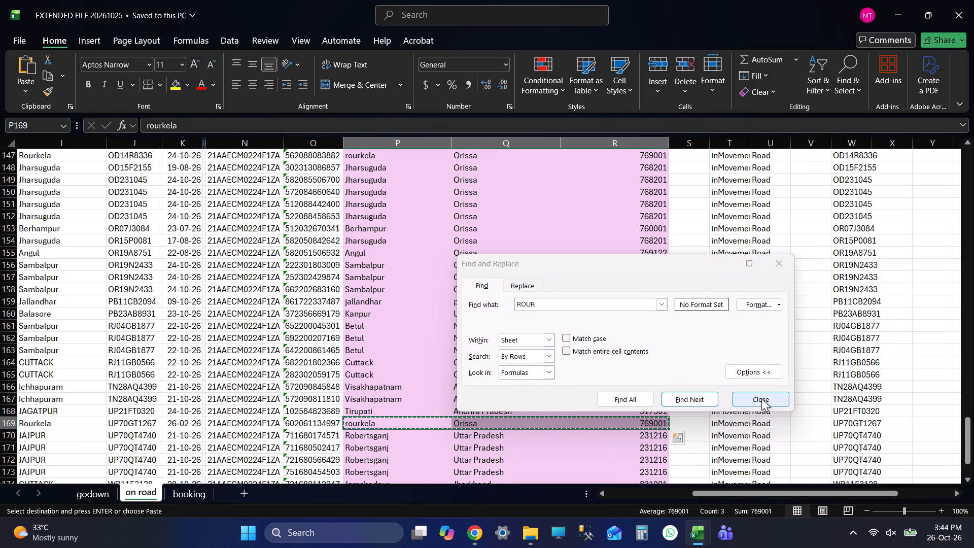
click(750, 394)
key(alt+Tab)
key(shift+Right)
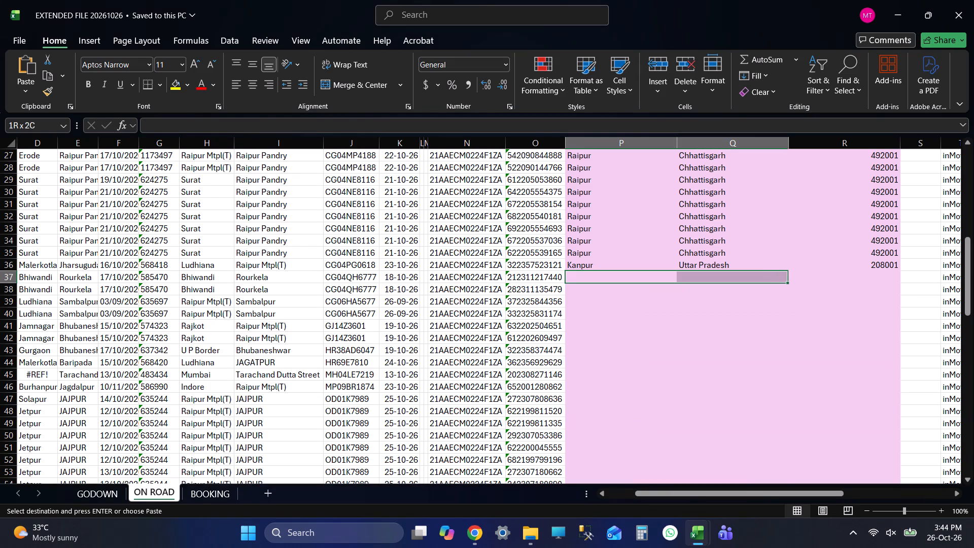
key(shift+Left)
key(shift+Down)
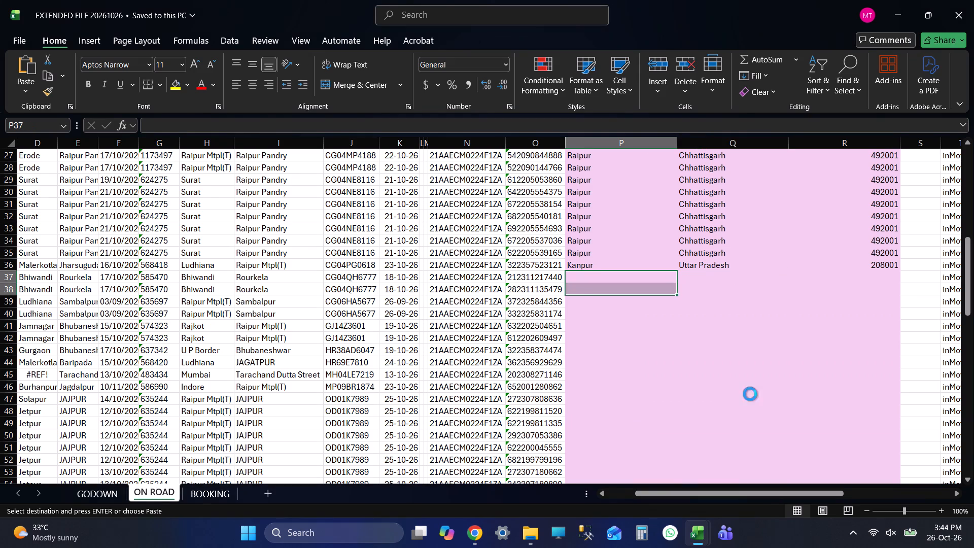
key(ctrl+v)
key(Down)
key(Down)
key(ctrl+s)
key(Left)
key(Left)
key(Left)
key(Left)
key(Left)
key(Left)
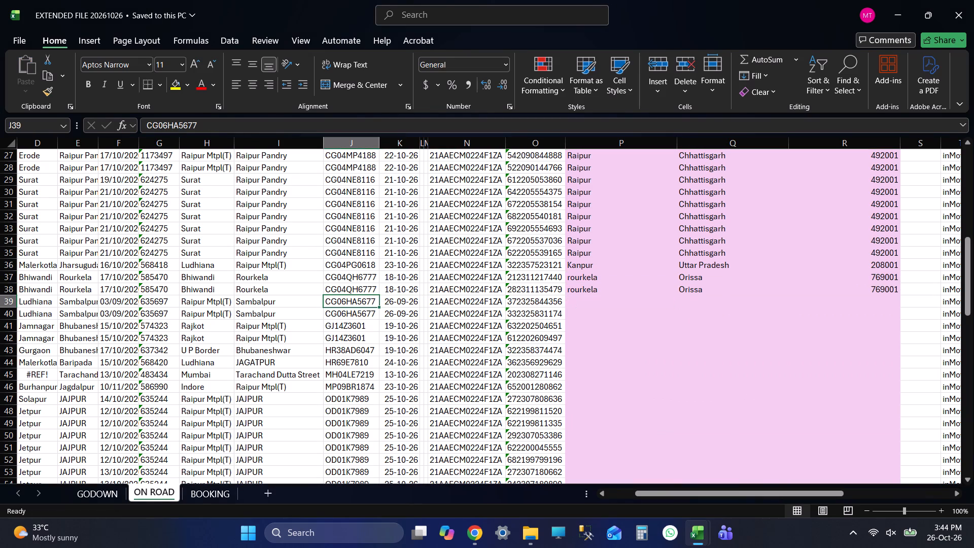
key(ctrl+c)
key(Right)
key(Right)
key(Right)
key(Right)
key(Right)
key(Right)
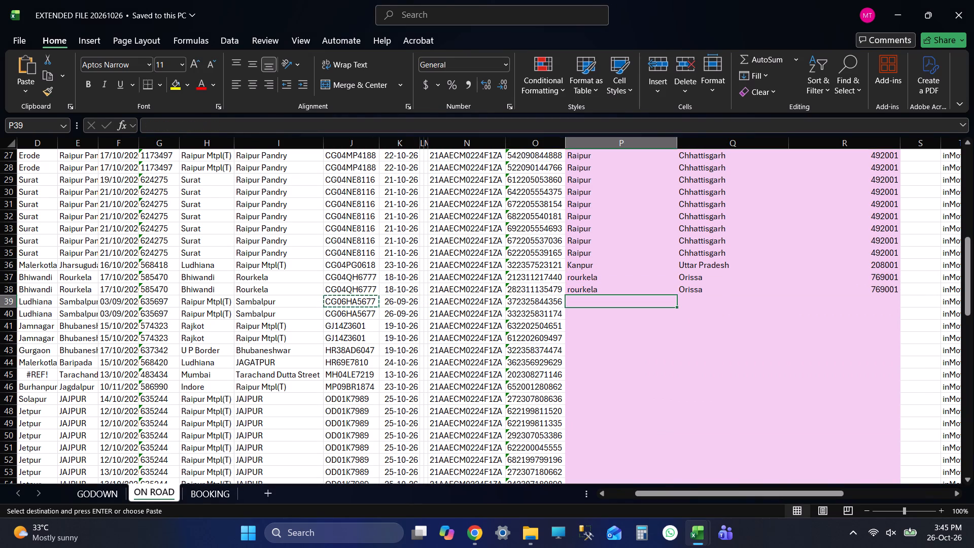
Copy Sambalpur, Orissa, 768001 from row 158 of the 20261025 file into rows 39 and 40 of ON ROAD, and save.
key(alt+Tab)
key(Up)
key(Up)
key(Up)
key(Up)
key(Up)
key(Up)
key(Up)
key(Up)
key(Up)
key(Up)
key(Up)
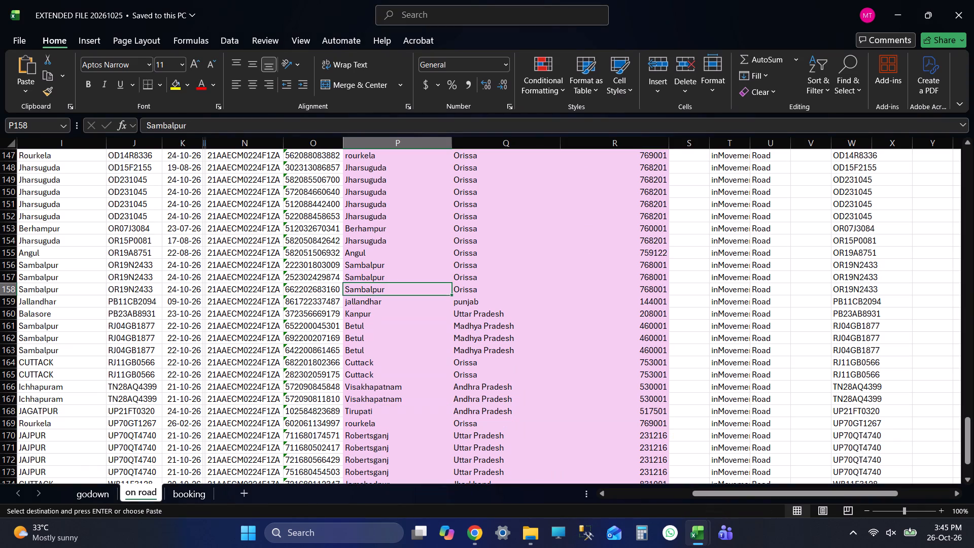
key(shift+Right)
key(shift+Right)
key(ctrl+c)
key(alt+Tab)
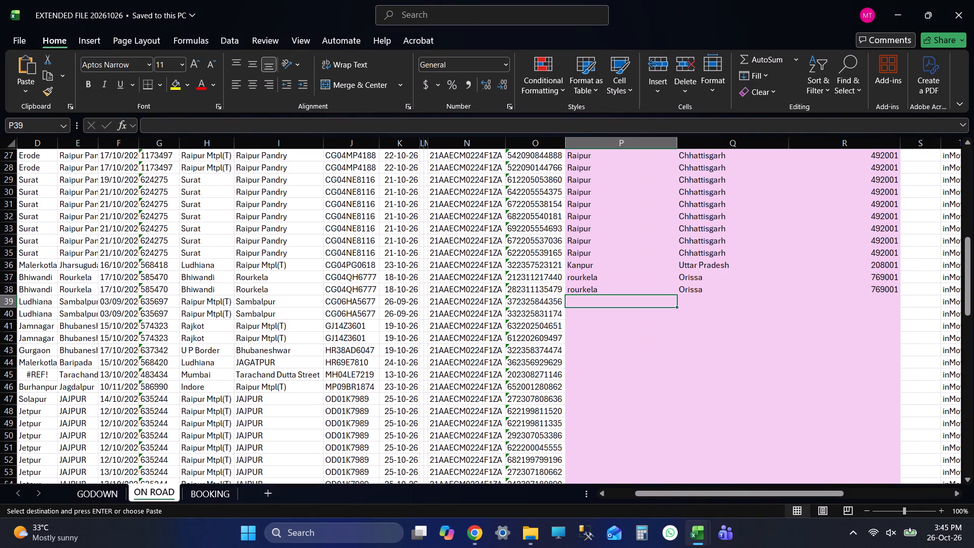
key(shift+Down)
key(ctrl+v)
key(Down)
key(Down)
key(ctrl+s)
key(Left)
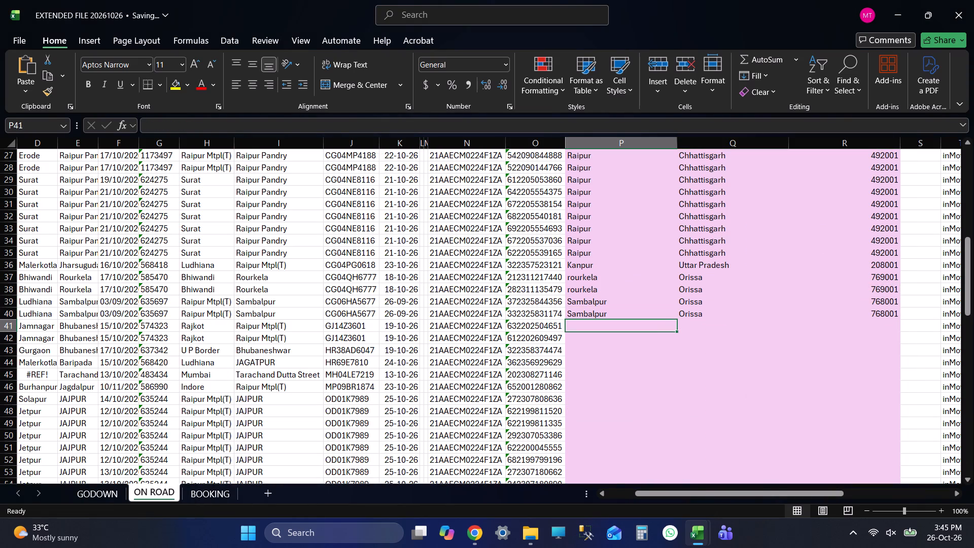
key(Left)
key(Left)
key(Left)
key(Left)
key(Left)
key(ctrl+c)
key(Right)
key(Right)
key(Right)
key(Right)
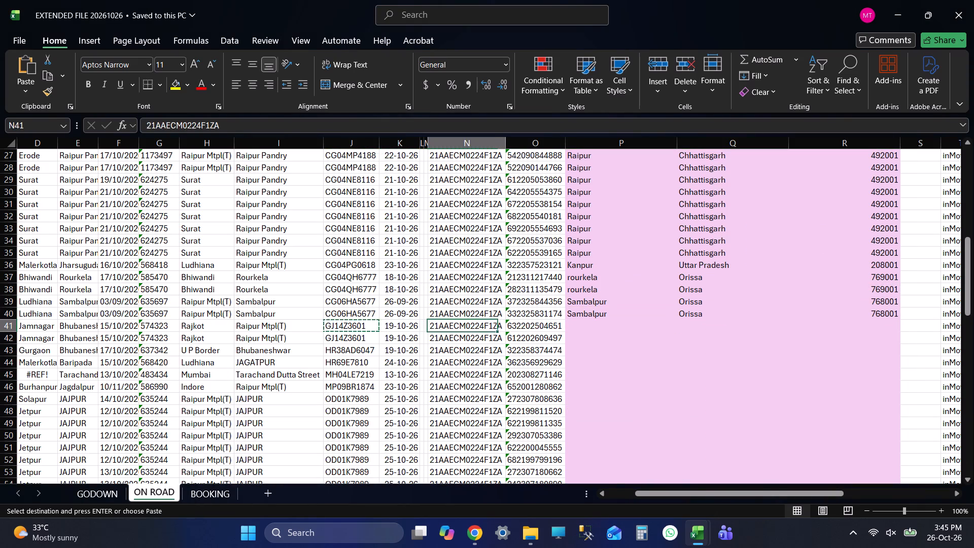
key(Right)
key(Right)
key(alt+Tab)
key(alt+Tab)
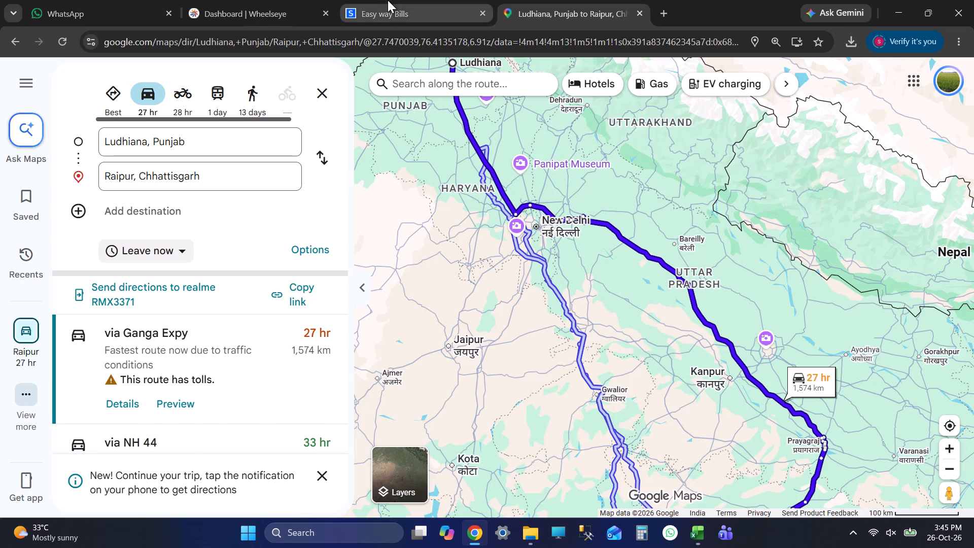
key(alt+Tab)
key(alt+Tab)
click(415, 0)
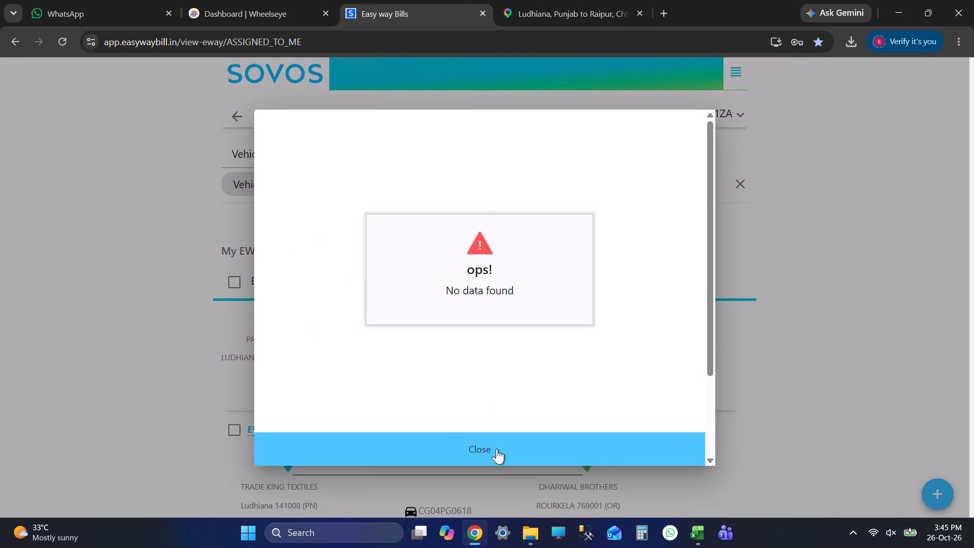
click(497, 453)
click(513, 171)
double_click(510, 158)
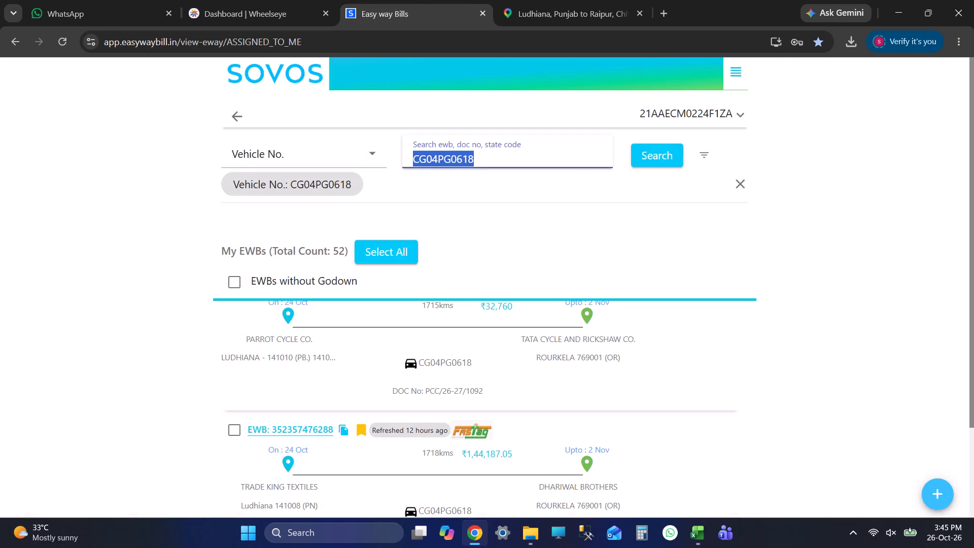
key(ctrl+v)
click(652, 156)
click(472, 309)
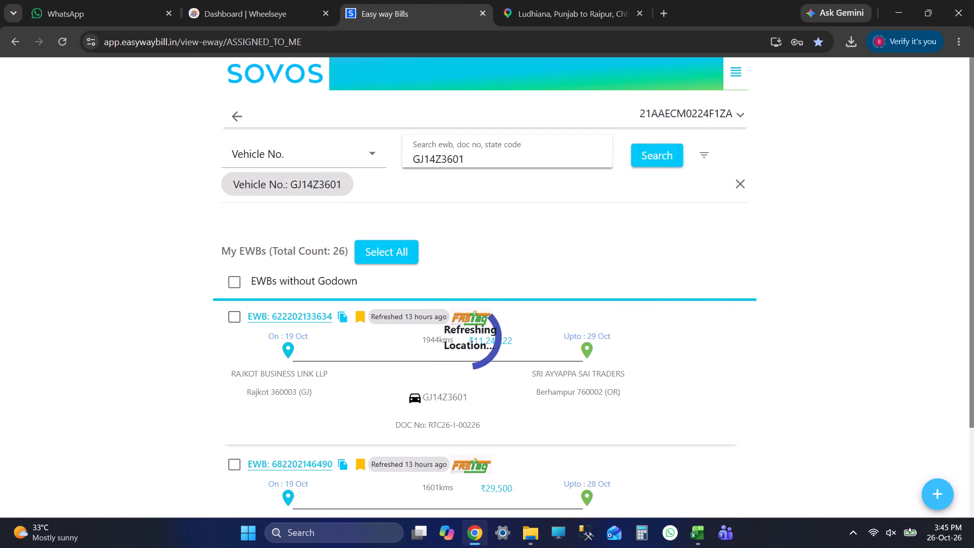
key(alt+Tab)
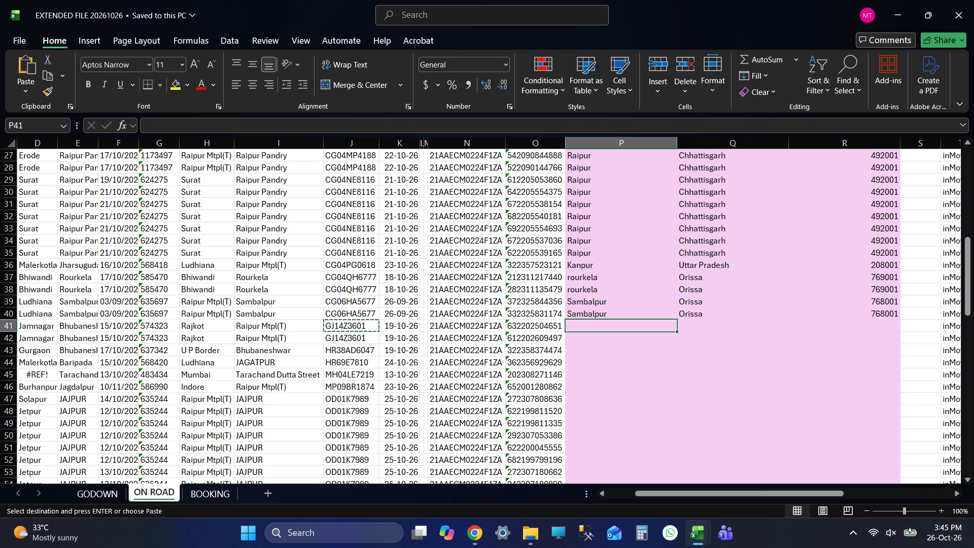
key(alt+Tab)
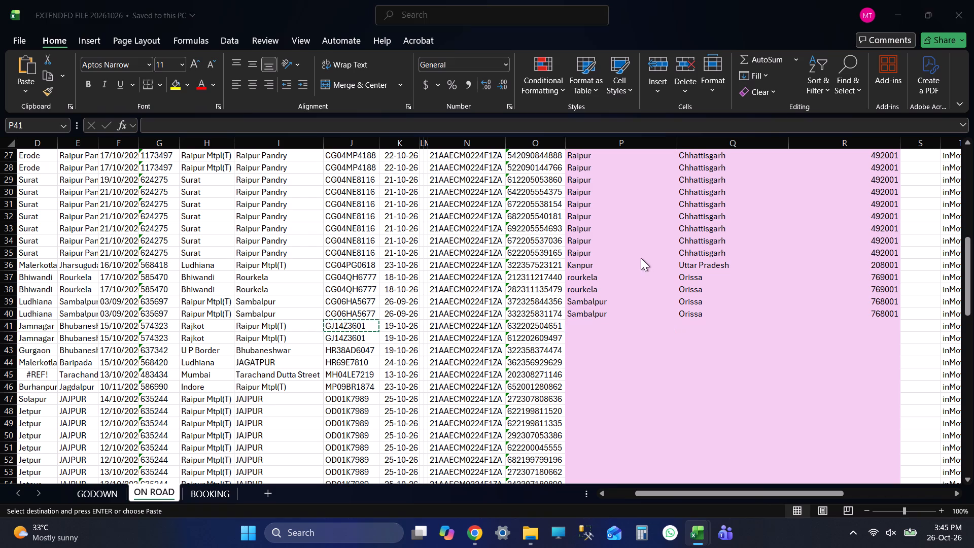
key(alt+Tab)
key(alt+Tab)
scroll(474, 265, up, 3)
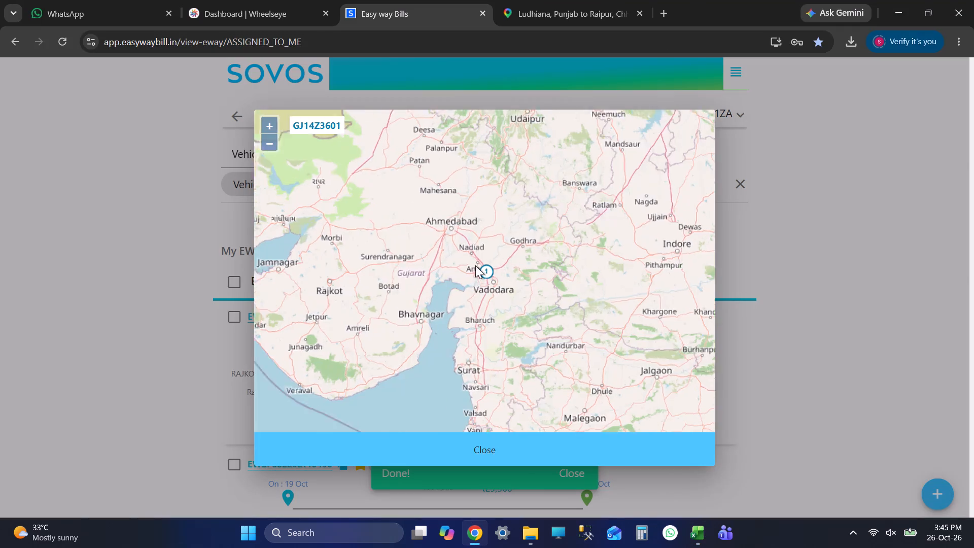
scroll(475, 265, up, 3)
scroll(514, 245, down, 3)
key(alt+Tab)
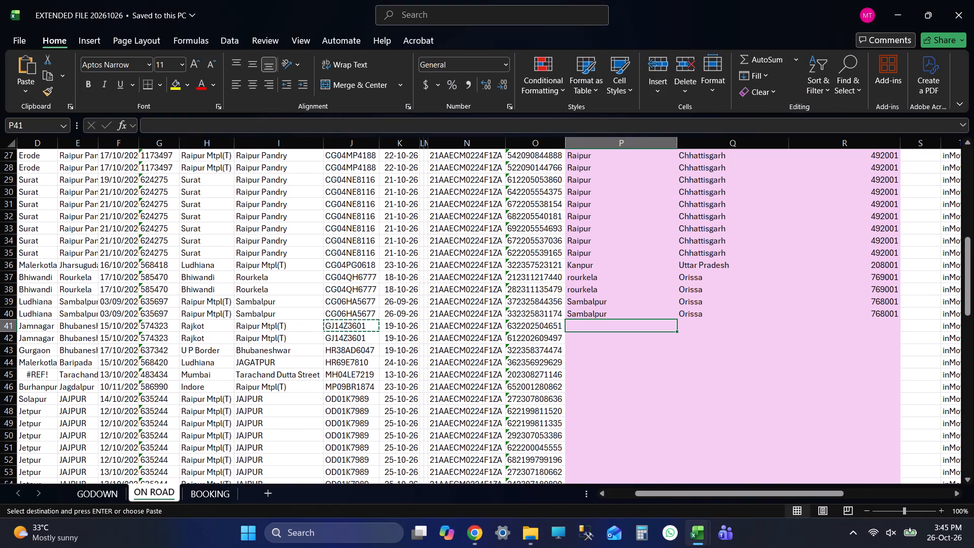
key(alt+Tab)
key(alt+Tab)
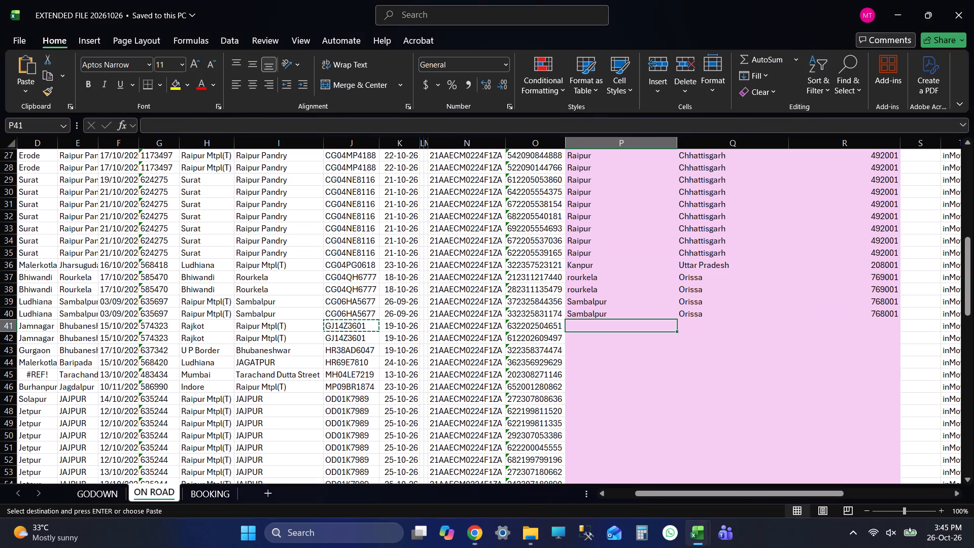
key(alt+Tab)
key(alt+Tab)
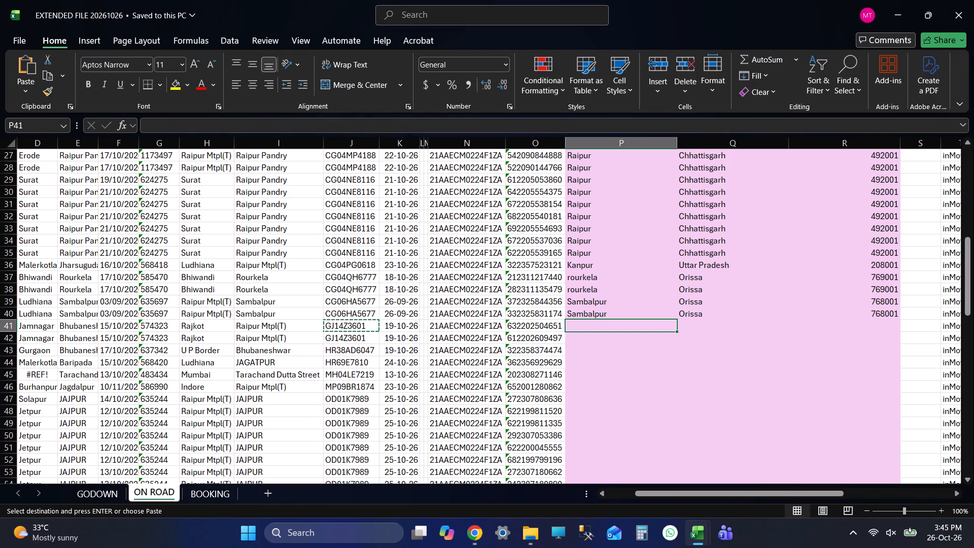
key(alt+Tab)
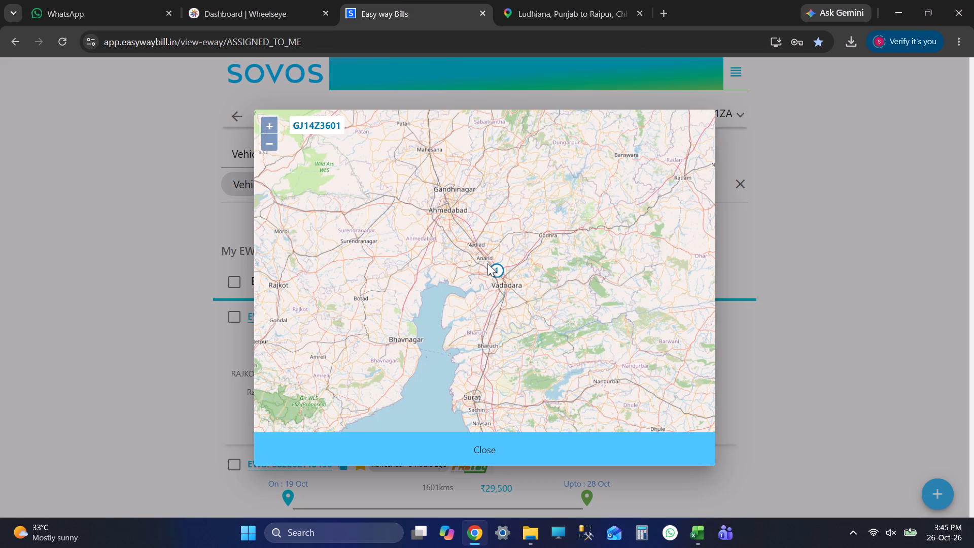
scroll(488, 263, up, 3)
scroll(531, 251, down, 3)
click(519, 267)
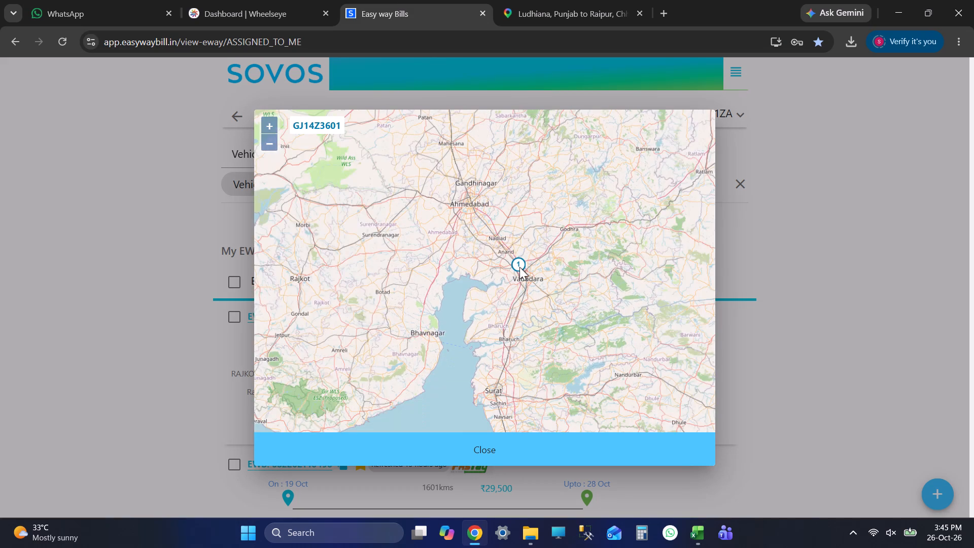
click(693, 198)
key(alt+Tab)
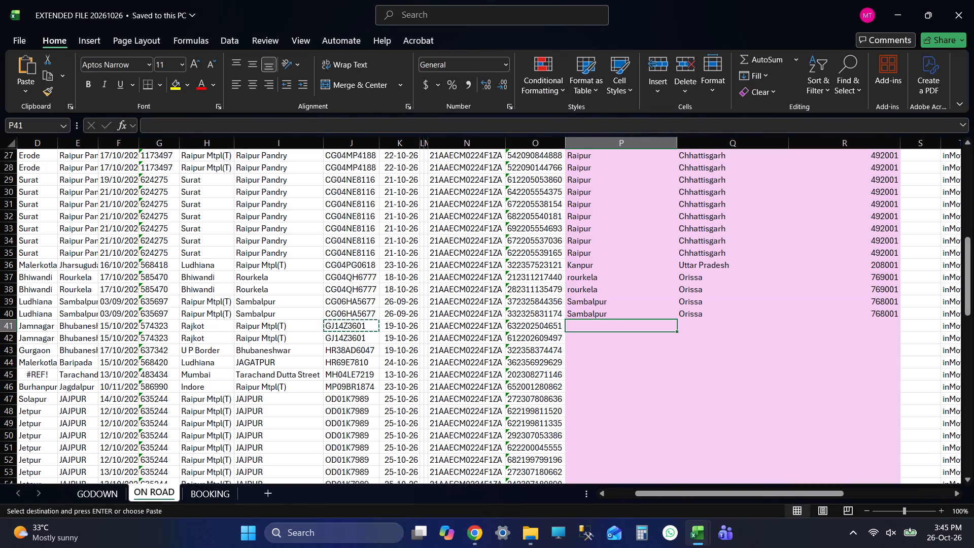
key(alt+Tab)
key(alt+Tab)
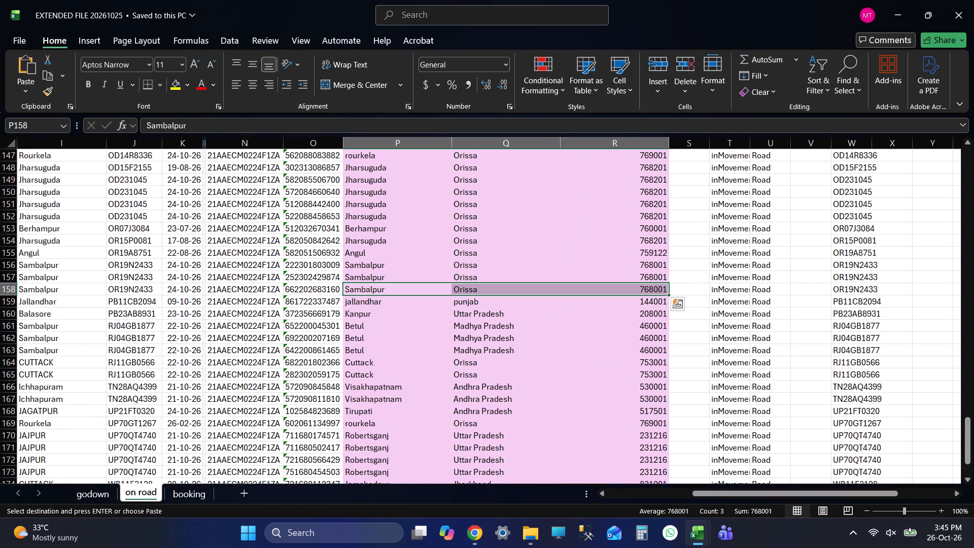
click(147, 145)
key(ctrl+f)
key(ctrl+v)
key(Return)
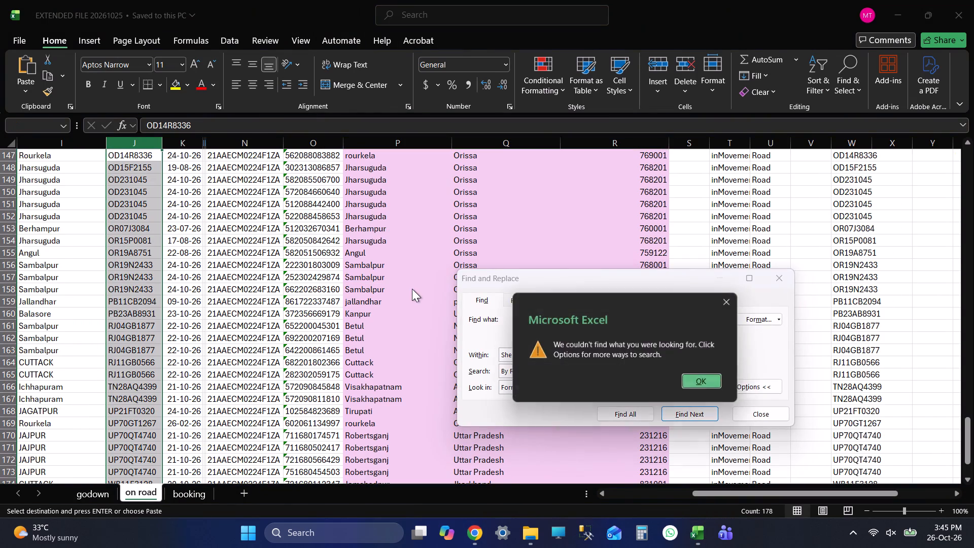
key(Return)
click(771, 422)
click(768, 419)
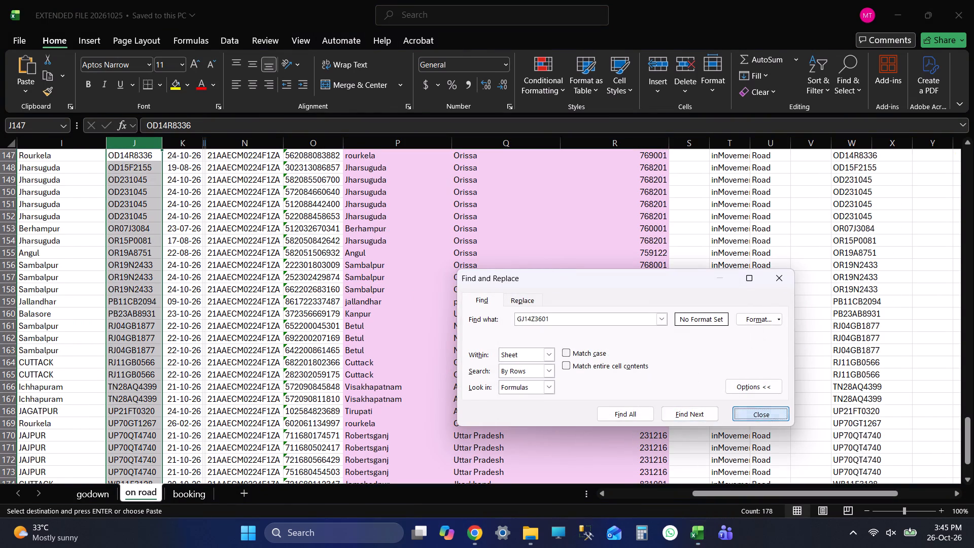
key(alt+Tab)
key(alt+Tab)
key(alt+Tab)
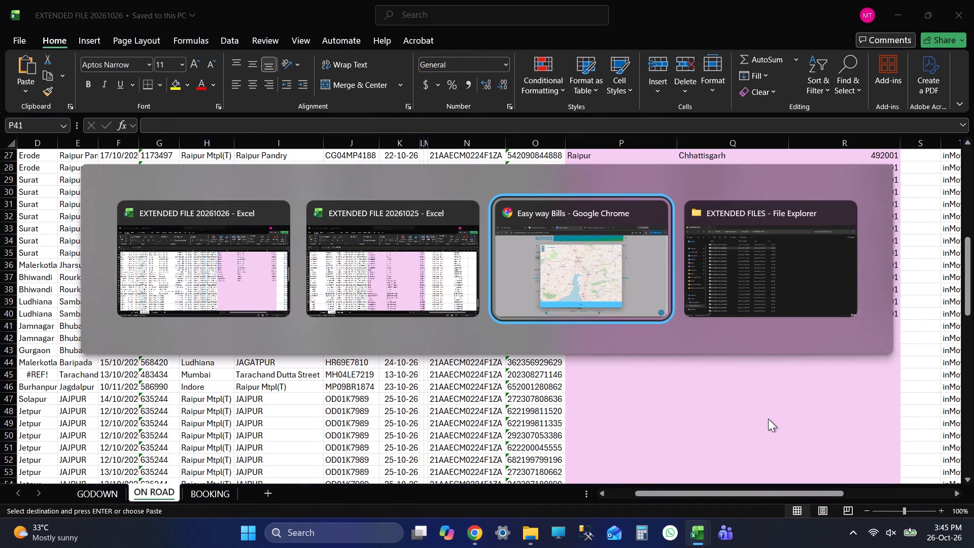
scroll(710, 337, down, 5)
drag(678, 348, 504, 313)
key(alt+Tab)
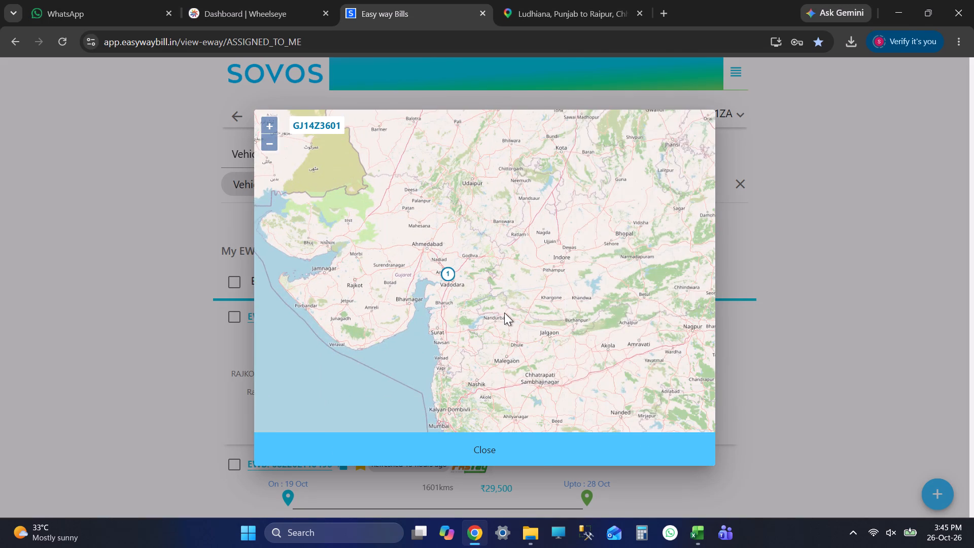
key(alt+Tab)
scroll(447, 280, up, 8)
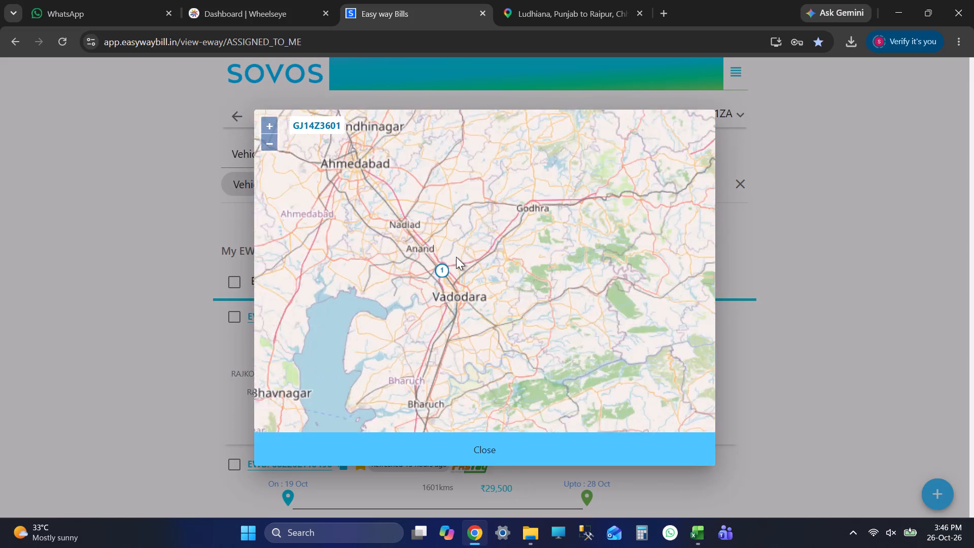
scroll(456, 257, up, 6)
scroll(433, 277, down, 9)
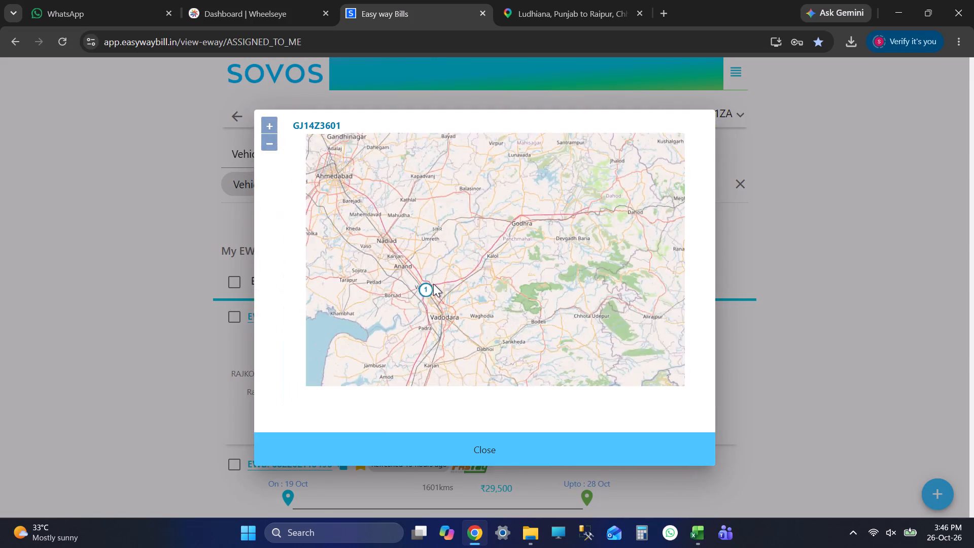
scroll(433, 284, down, 3)
drag(526, 270, 458, 273)
scroll(497, 284, down, 2)
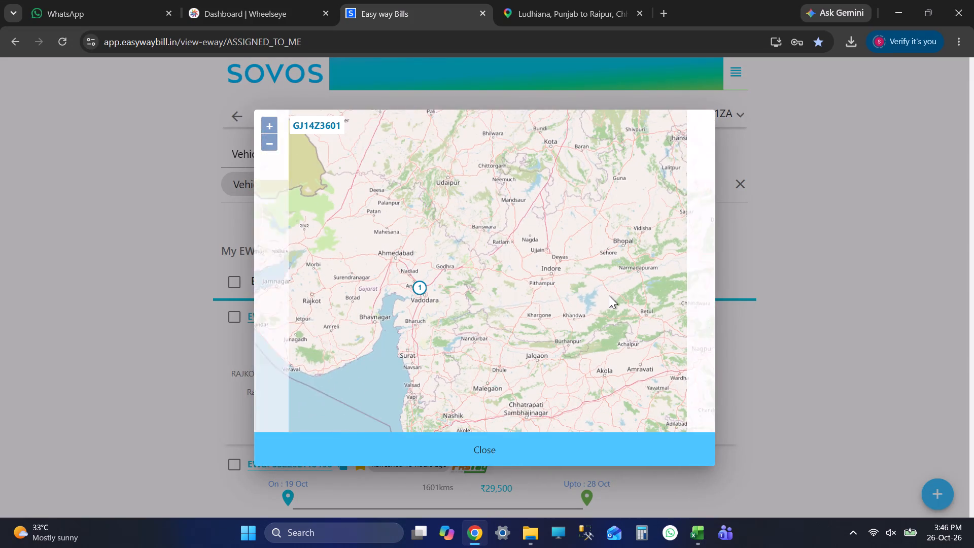
drag(609, 295, 534, 283)
key(alt+Tab)
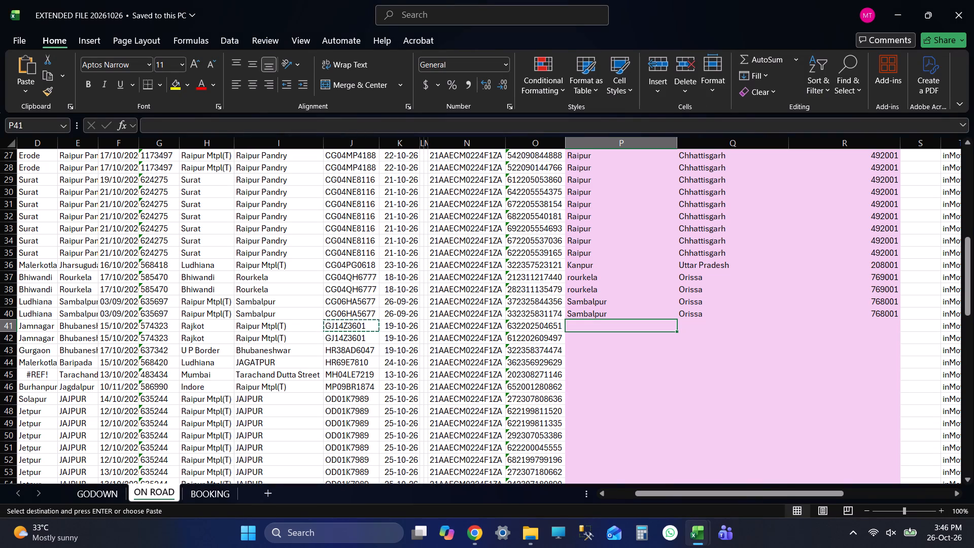
key(alt+Tab)
key(alt+Tab)
click(602, 244)
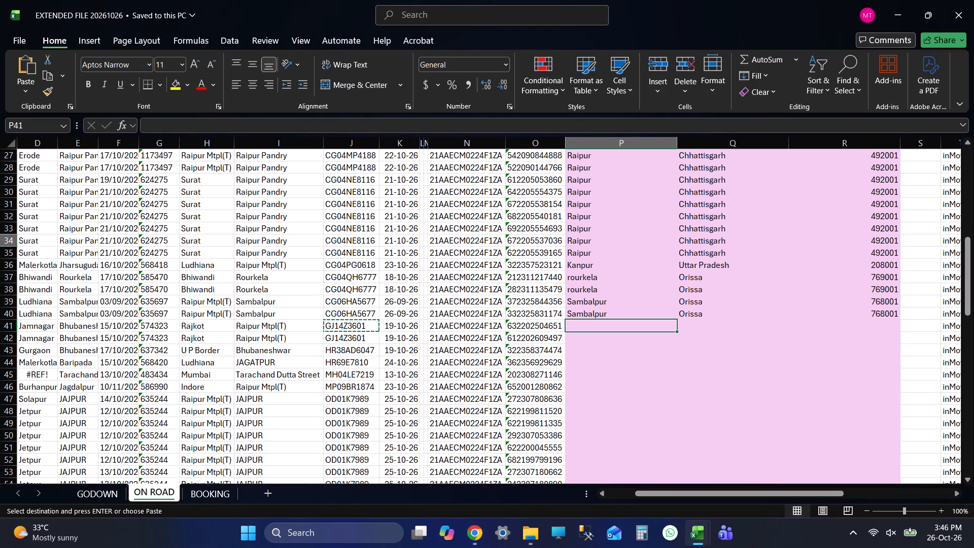
key(shift+Right)
key(shift+Right)
key(ctrl+c)
key(ctrl+Down)
key(Down)
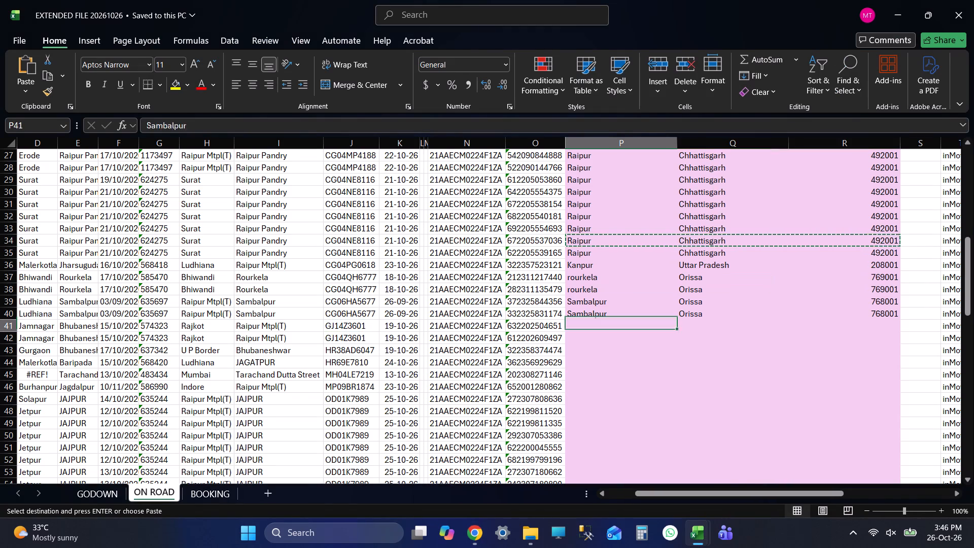
key(ctrl+v)
key(Down)
key(ctrl+s)
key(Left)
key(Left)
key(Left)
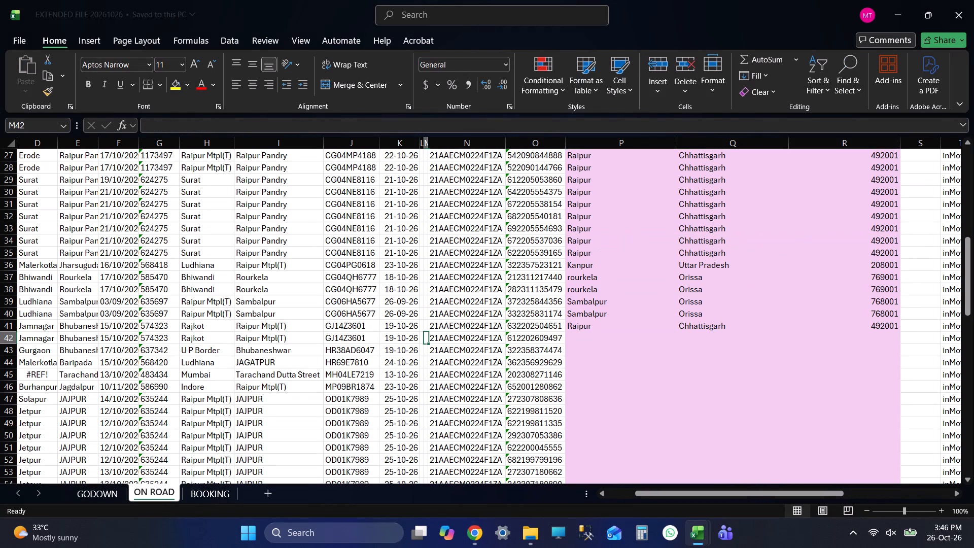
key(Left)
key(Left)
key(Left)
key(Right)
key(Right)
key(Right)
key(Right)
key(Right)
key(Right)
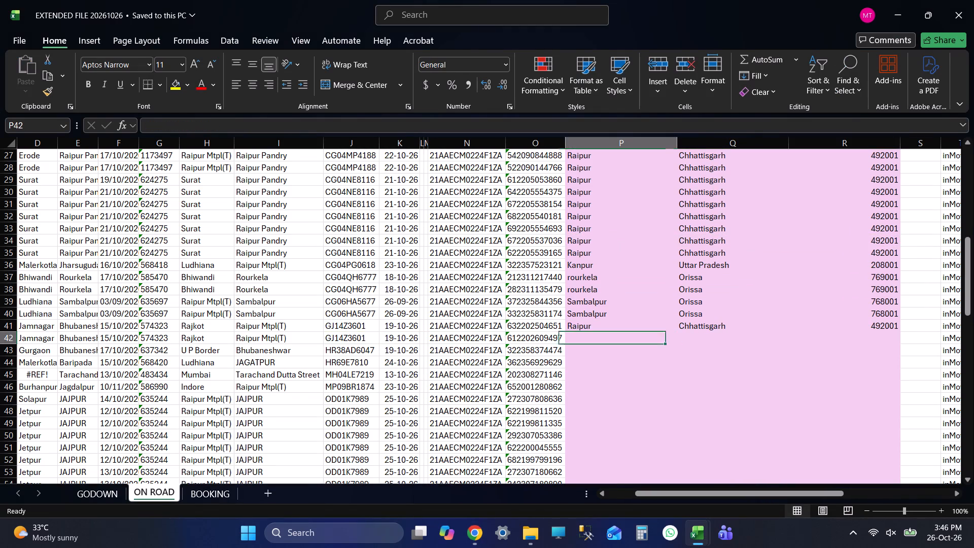
Copy Raipur, Chhattisgarh, 492001 from row 41 into row 42 of ON ROAD, and save.
key(Up)
key(shift+Right)
key(shift+Right)
key(ctrl+c)
key(Down)
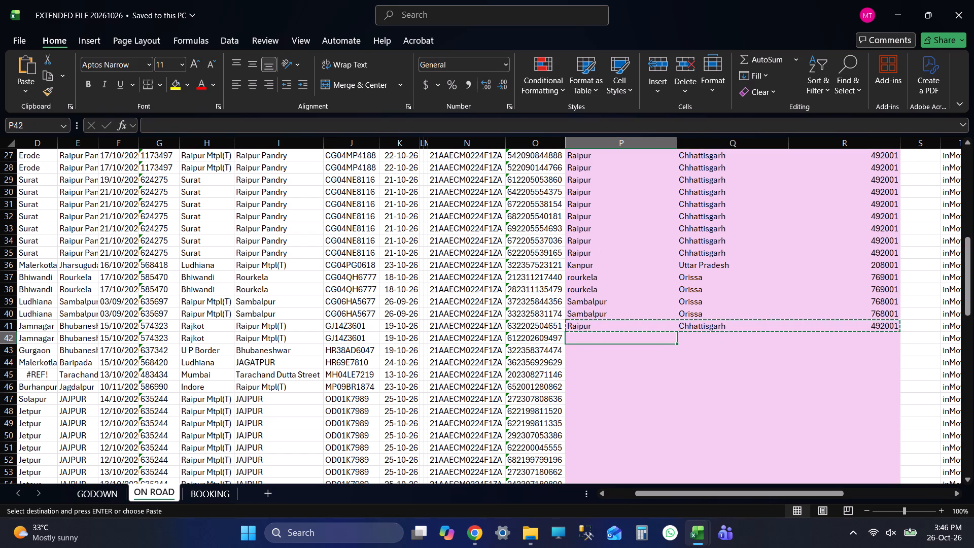
key(ctrl+v)
key(Down)
key(ctrl+s)
key(Left)
key(Left)
key(Left)
key(Left)
key(Left)
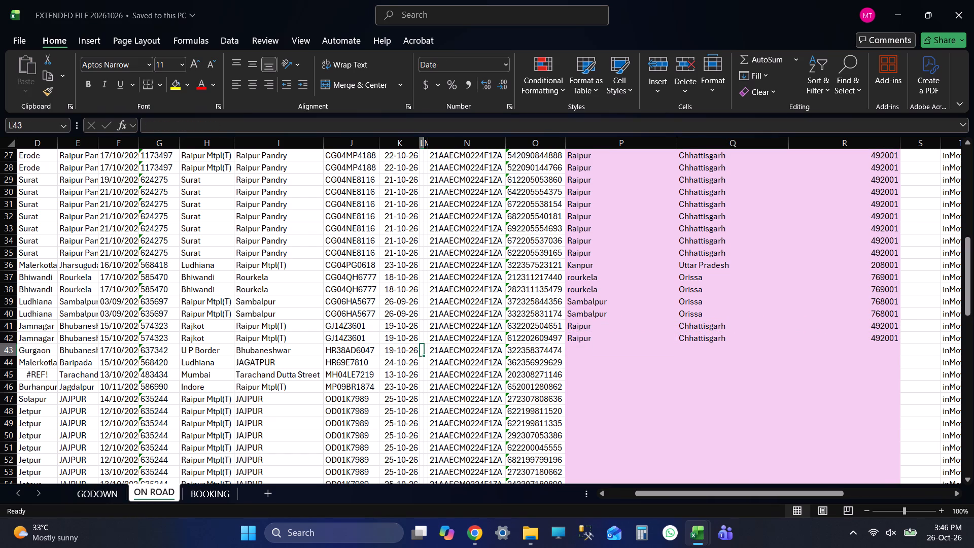
key(Left)
key(ctrl+c)
key(Right)
key(Right)
key(Right)
key(Right)
key(Right)
key(Right)
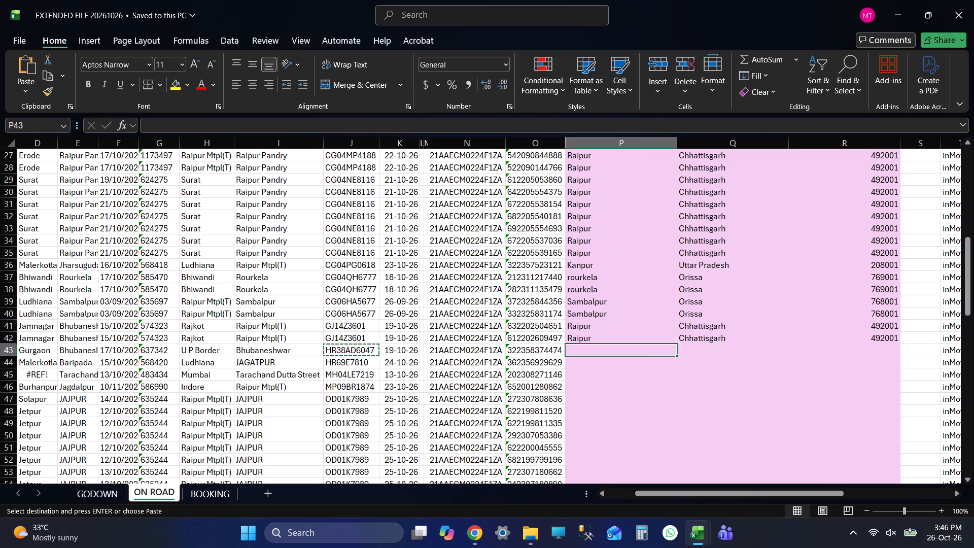
key(alt+Tab)
click(450, 450)
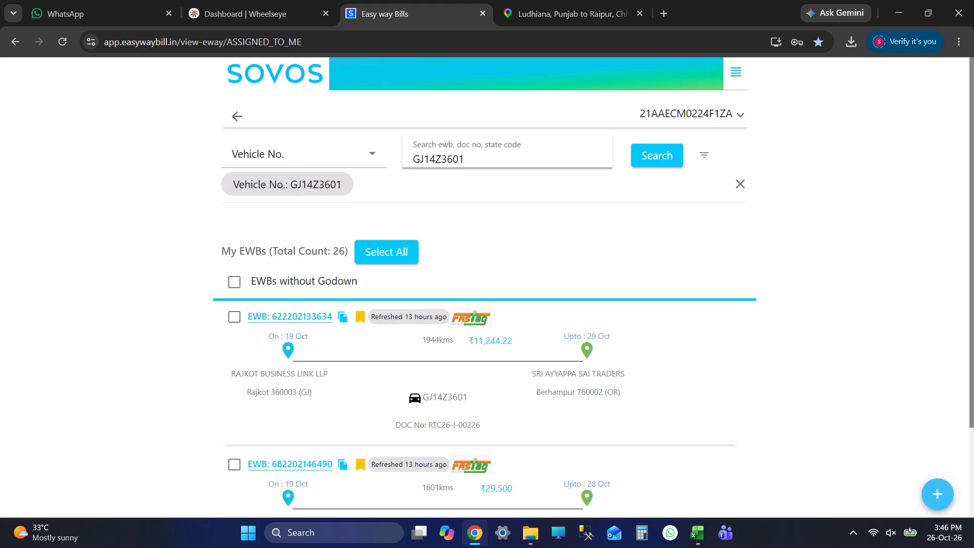
double_click(463, 161)
key(ctrl+v)
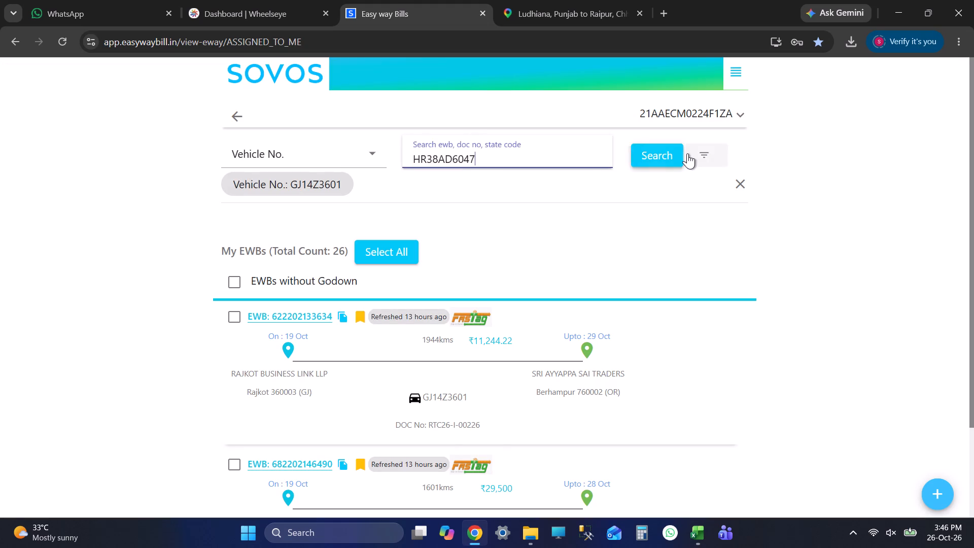
click(687, 153)
click(648, 161)
click(651, 145)
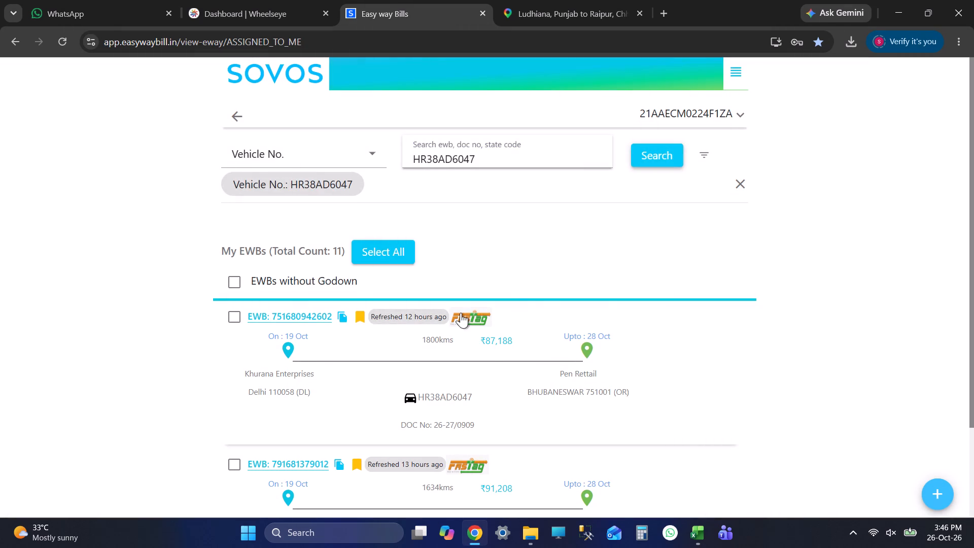
click(461, 313)
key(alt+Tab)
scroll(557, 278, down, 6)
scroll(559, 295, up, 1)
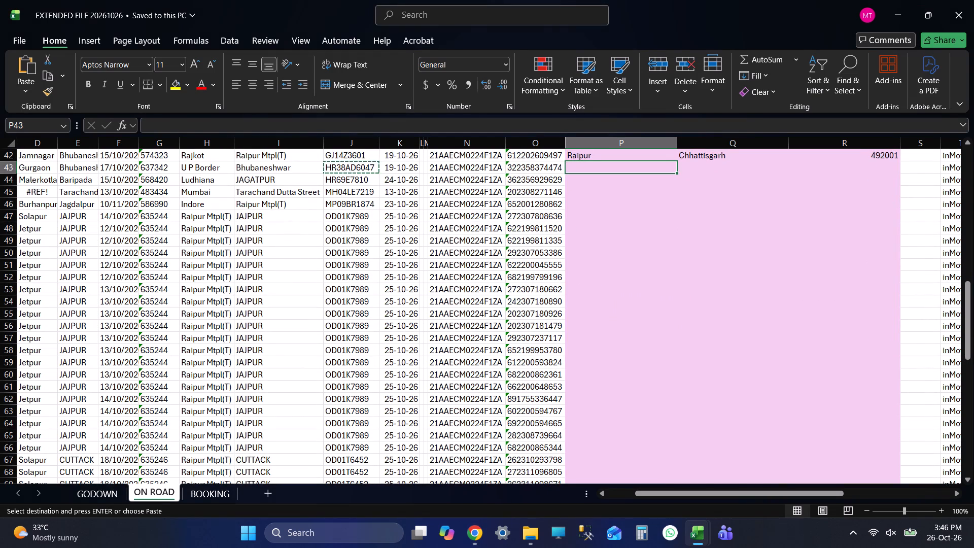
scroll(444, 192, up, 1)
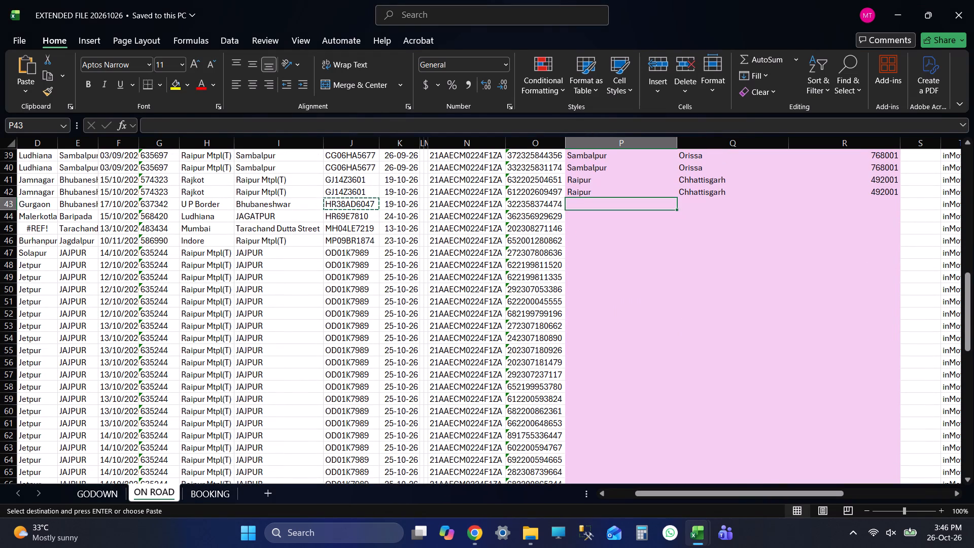
key(alt+Tab)
key(alt+Tab)
key(alt+Tab)
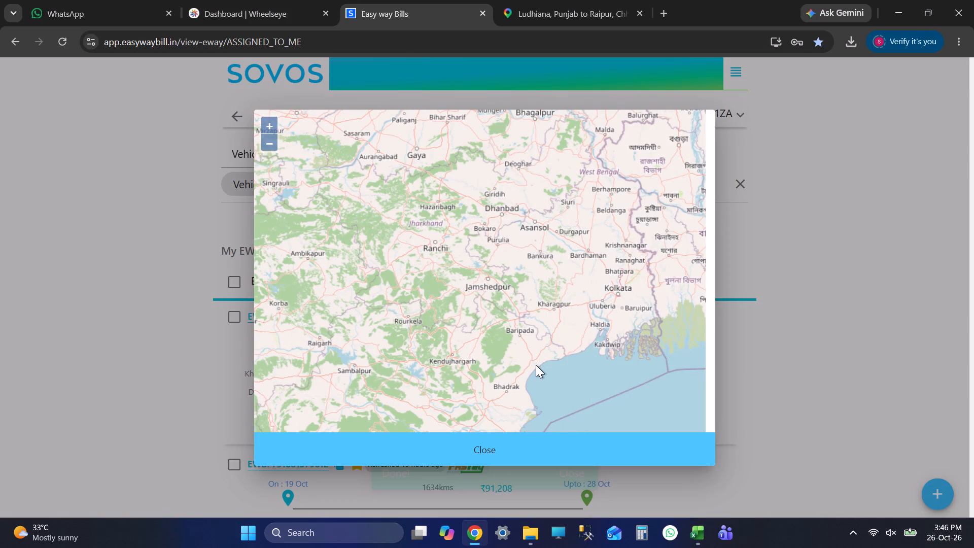
drag(515, 396, 585, 263)
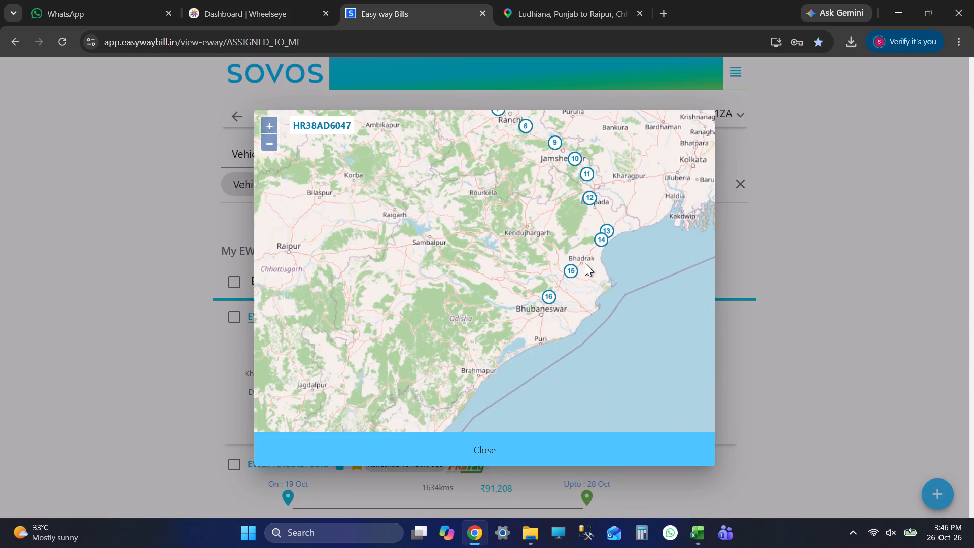
Switch to yesterday's file, EXTENDED FILE 20261025, and look through the on road rows for an entry matching the truck's location.
key(alt+Tab)
key(alt+Tab)
key(alt+Tab)
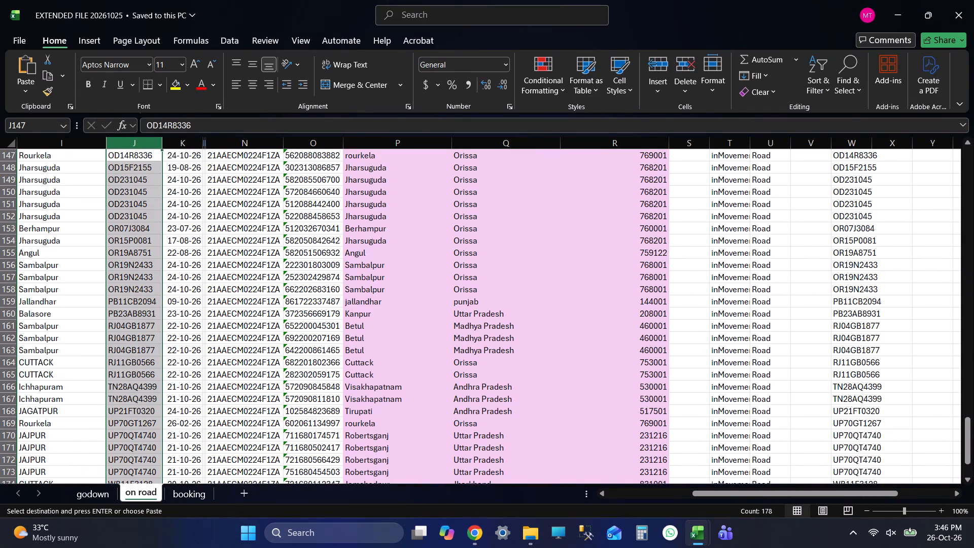
scroll(399, 282, down, 3)
scroll(409, 311, up, 1)
scroll(409, 312, down, 2)
scroll(418, 317, up, 2)
scroll(418, 317, down, 1)
scroll(418, 317, up, 1)
scroll(418, 317, down, 1)
scroll(418, 317, up, 3)
scroll(418, 317, down, 1)
scroll(418, 317, up, 1)
scroll(418, 317, down, 2)
scroll(418, 317, up, 4)
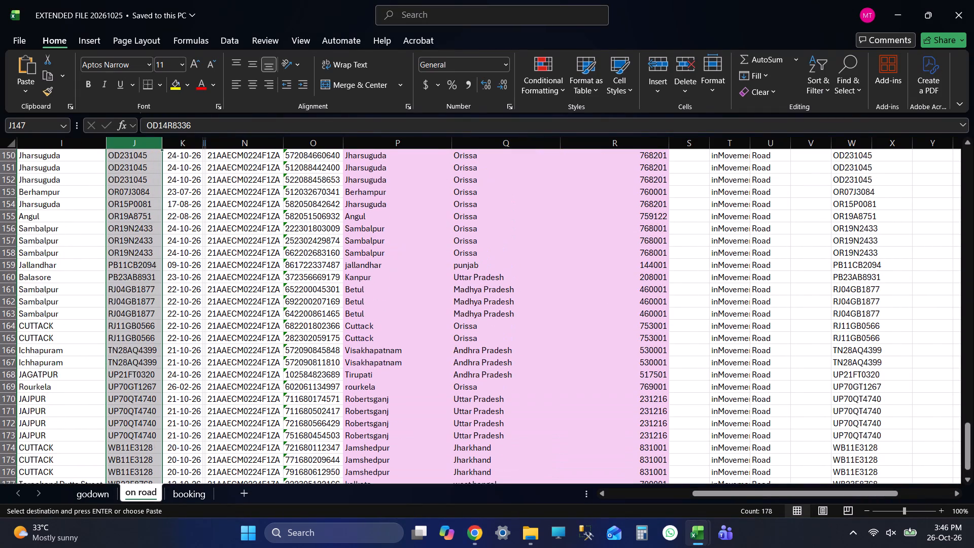
scroll(418, 317, up, 8)
scroll(418, 317, down, 1)
scroll(418, 317, up, 1)
scroll(418, 317, down, 1)
scroll(418, 317, up, 18)
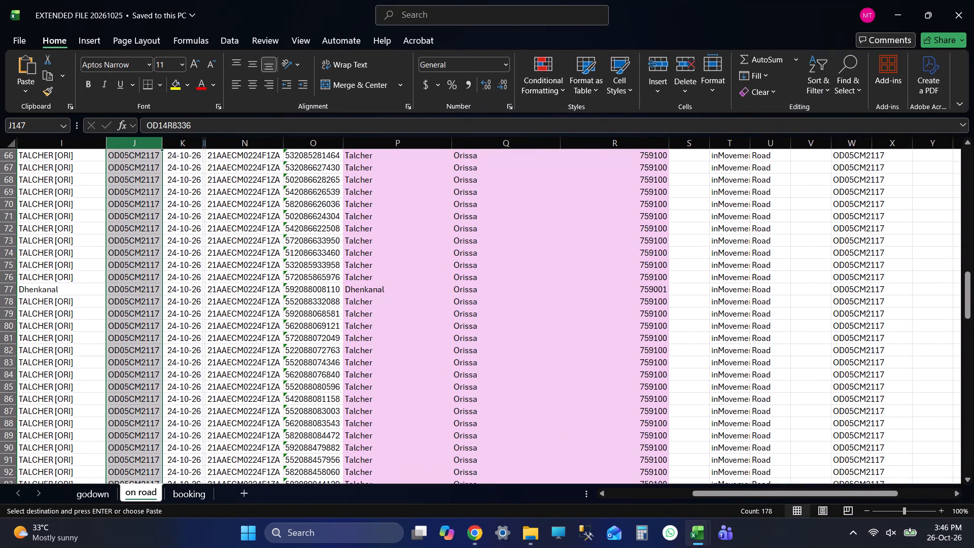
Search the current place column of yesterday's on road sheet for BHU.
click(393, 140)
key(ctrl+f)
text(BHU)
key(Return)
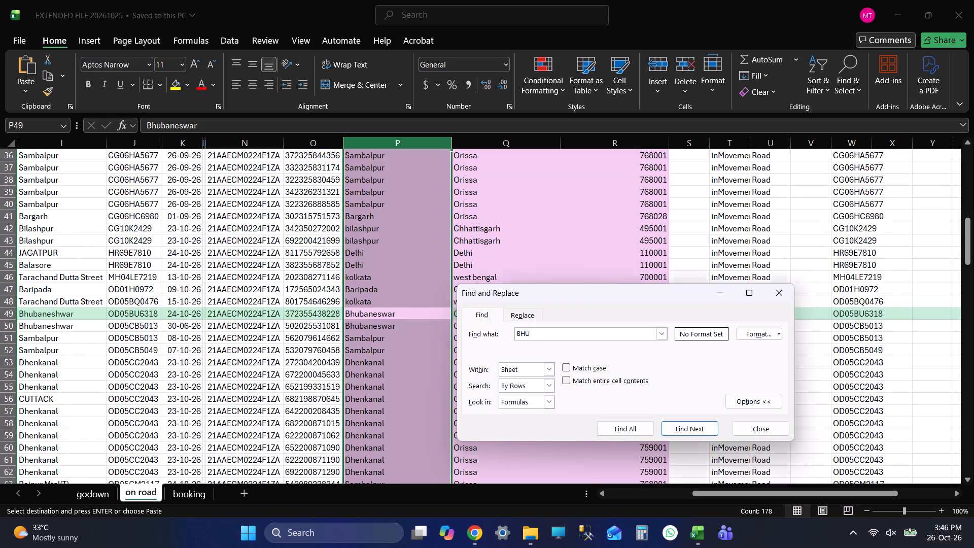
Copy Bhubaneswar, Orissa, 751002 from row 49 of yesterday's file into row 43 of today's ON ROAD sheet, and save.
click(385, 316)
key(shift+Right)
key(shift+Right)
key(ctrl+c)
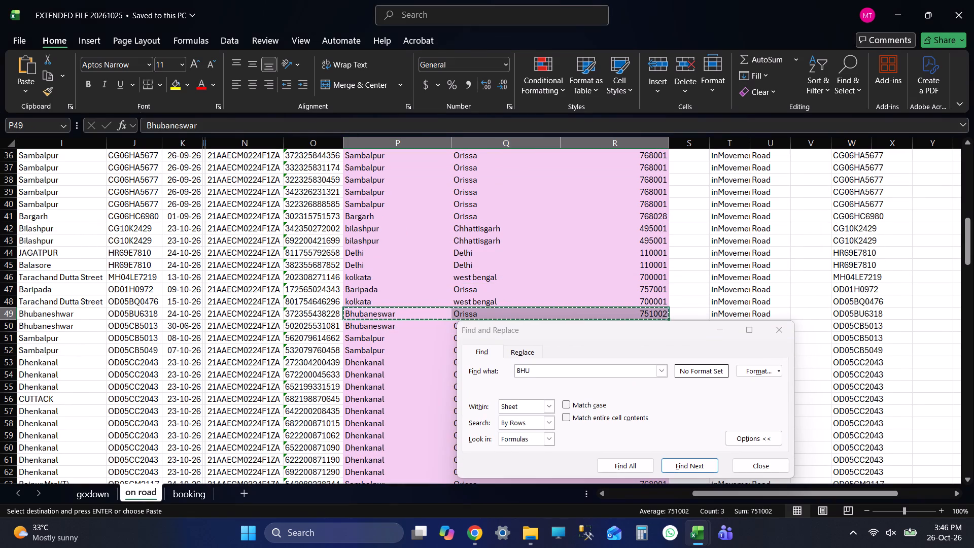
click(773, 460)
key(alt+Tab)
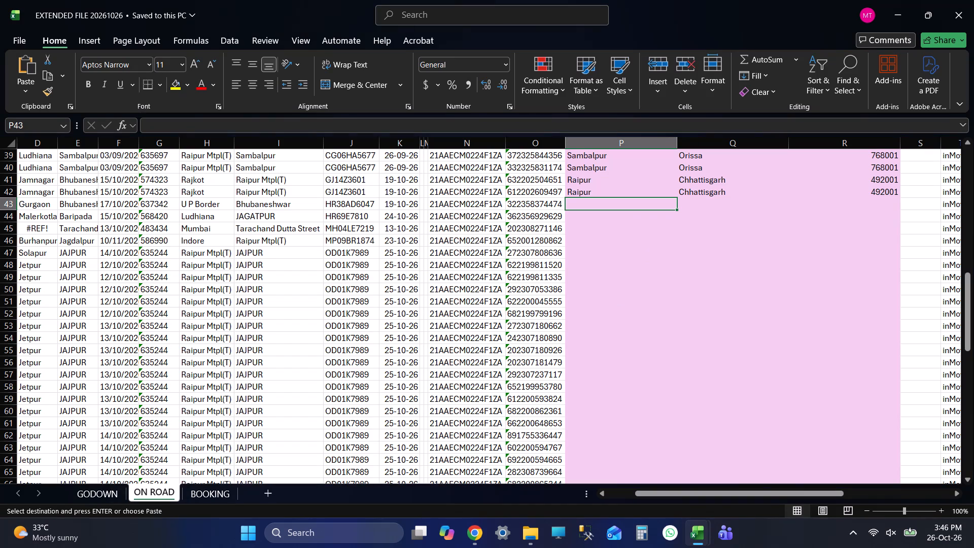
key(ctrl+v)
key(Down)
key(ctrl+s)
key(Left)
key(Left)
key(Left)
key(Left)
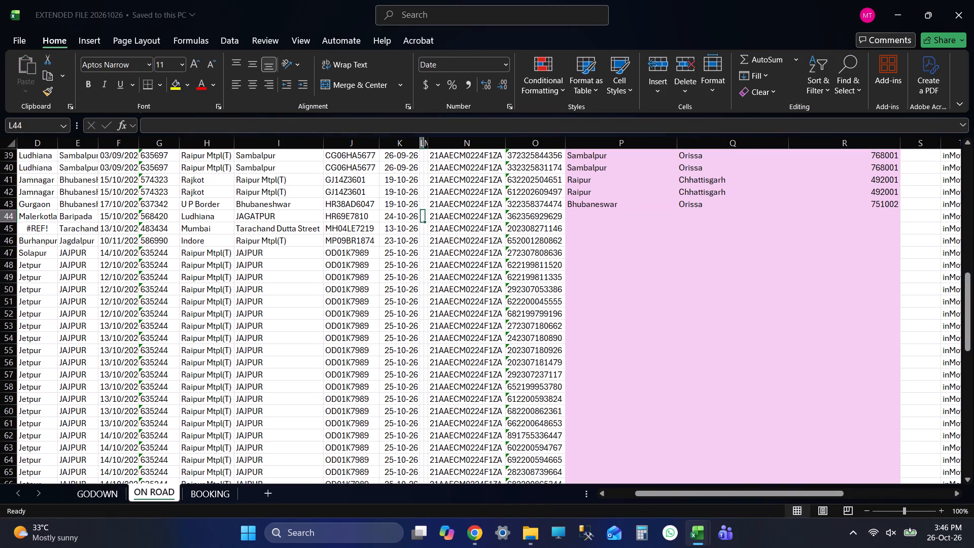
key(Left)
key(Left)
key(ctrl+c)
key(Right)
key(Right)
key(Right)
key(Right)
key(Right)
key(Right)
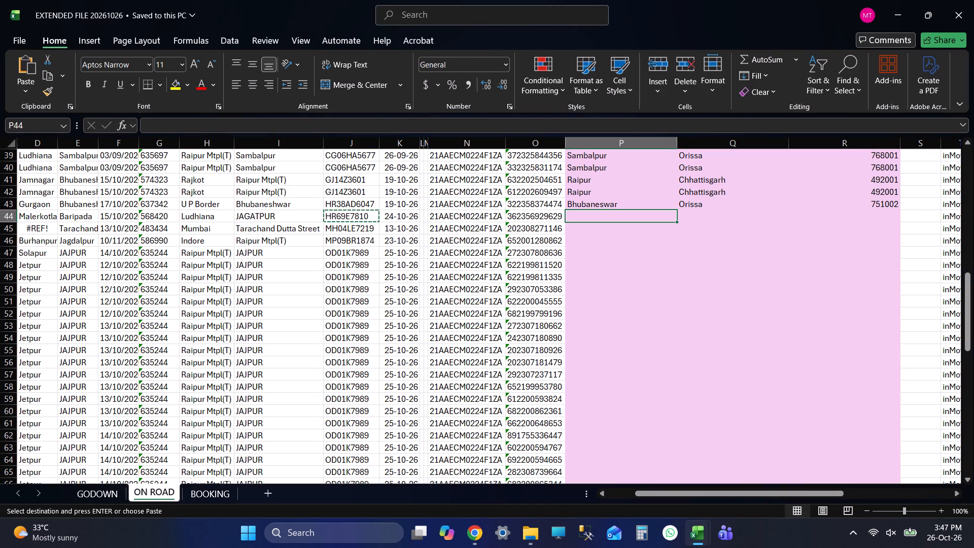
key(alt+Tab)
key(alt+Tab)
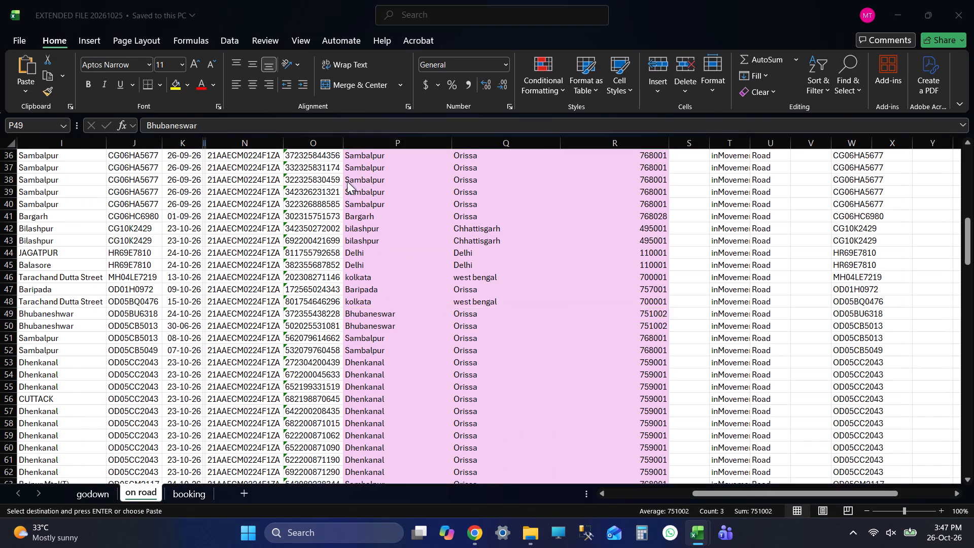
key(alt+Tab)
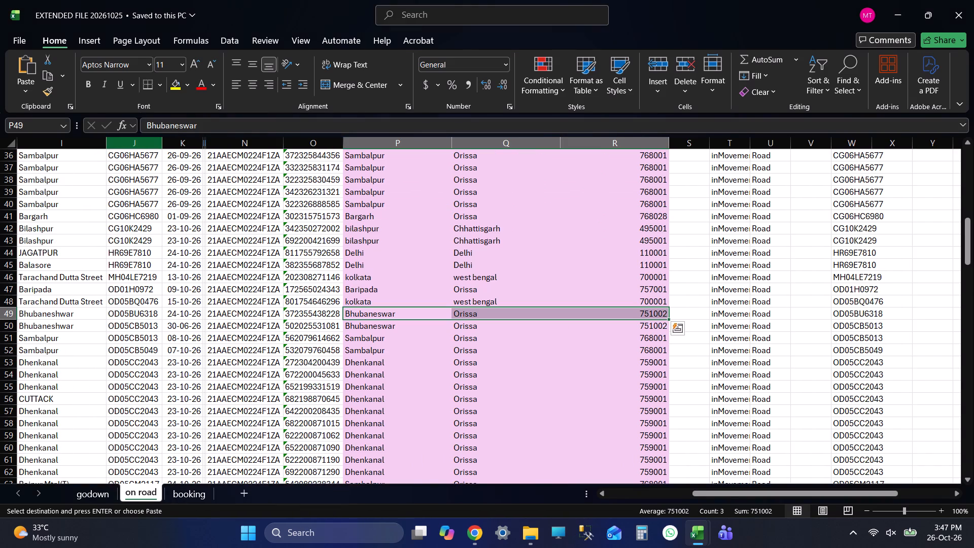
click(122, 139)
key(ctrl+f)
key(ctrl+v)
key(Return)
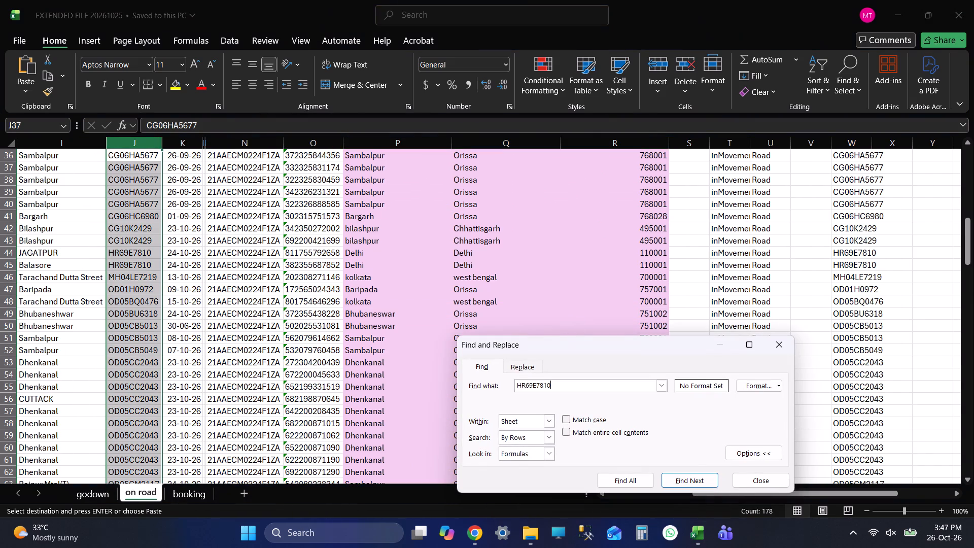
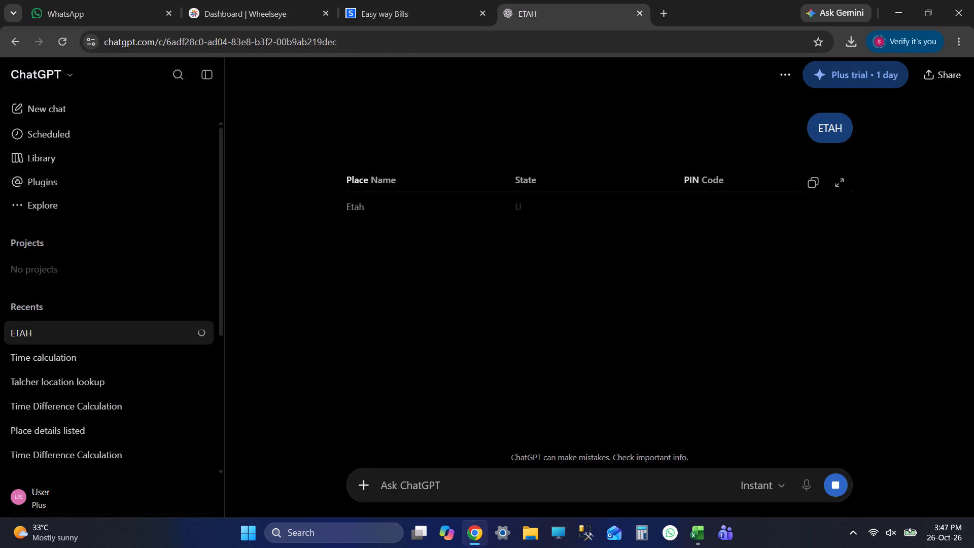
Copy the place name Etah from the chat reply into row 44's current place cell in today's ON ROAD sheet.
double_click(362, 208)
double_click(355, 202)
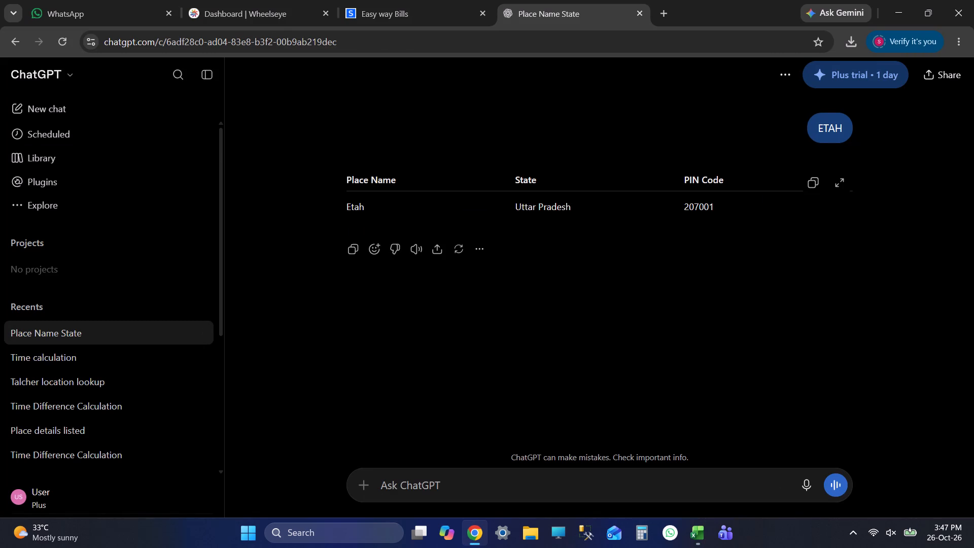
key(ctrl+c)
key(alt+Tab)
key(F2)
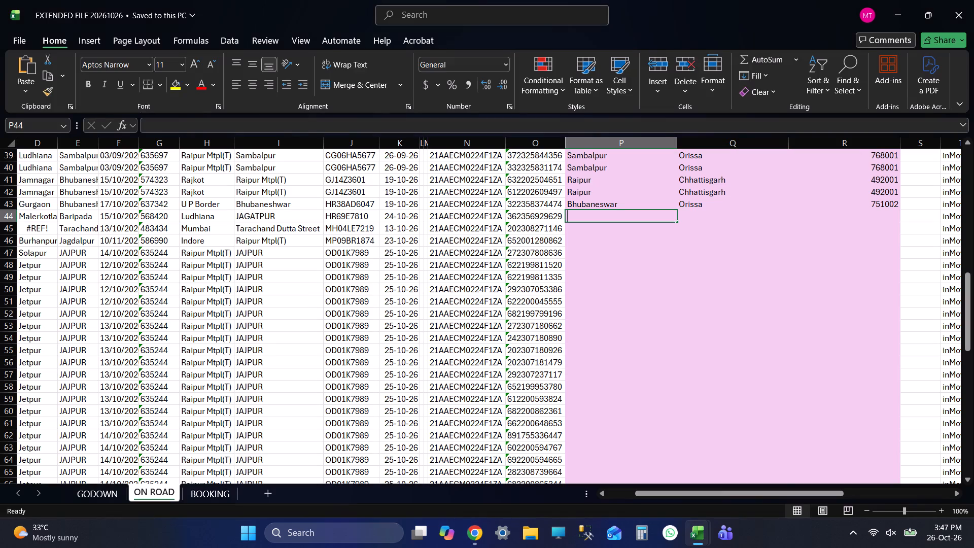
key(ctrl+v)
key(Tab)
Copy the state Uttar Pradesh from the chat reply into row 44's state cell in the ON ROAD sheet.
key(alt+Tab)
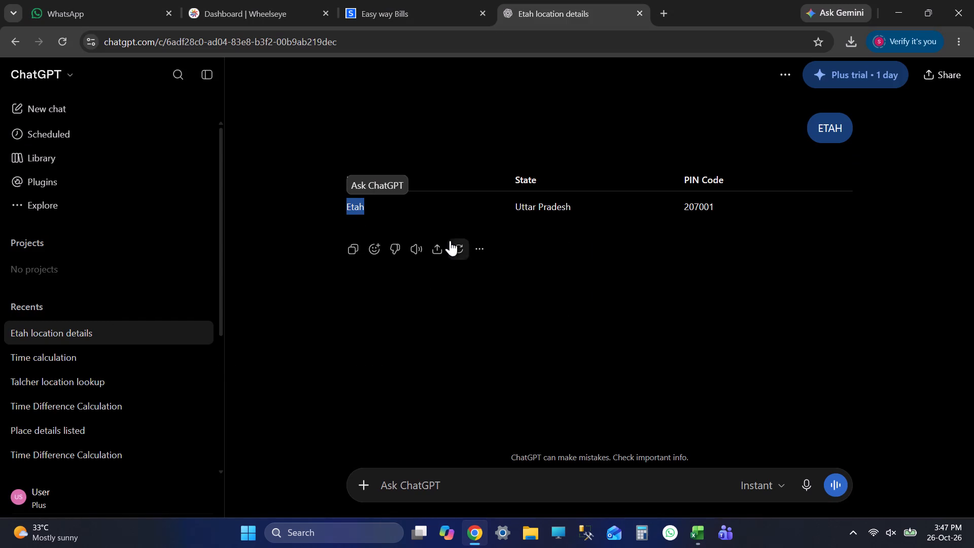
drag(518, 206, 603, 219)
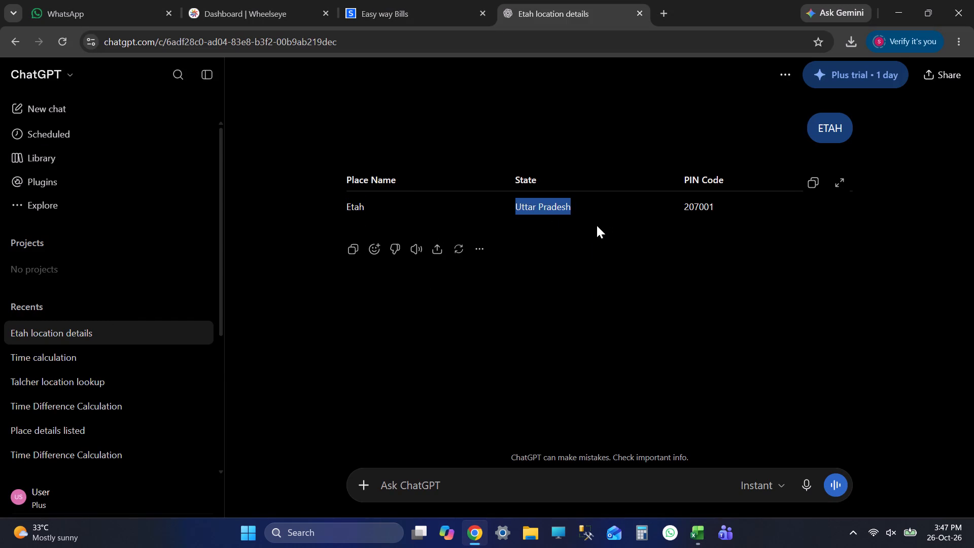
key(ctrl+c)
key(alt+Tab)
key(F2)
key(ctrl+v)
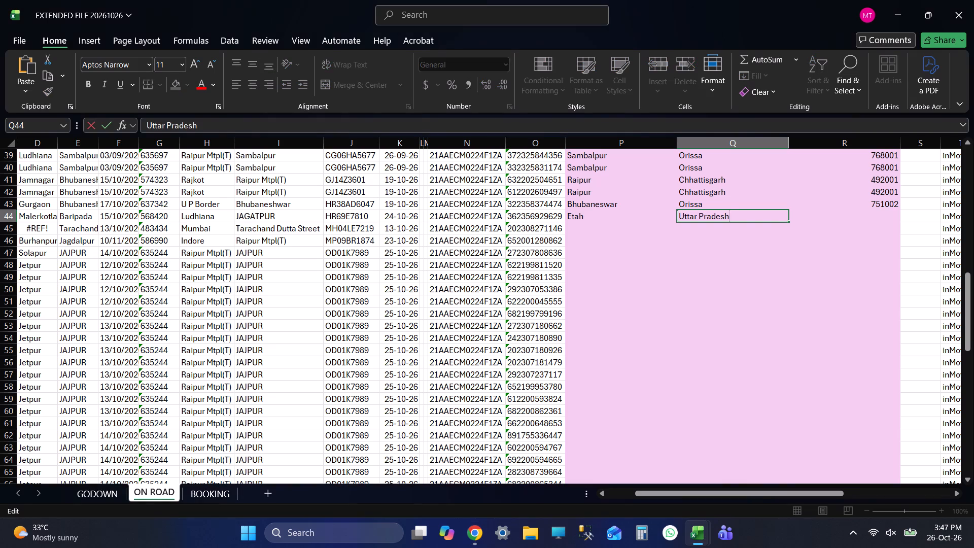
key(Tab)
Copy the PIN code 207001 from the chat reply into row 44's pin code cell in the ON ROAD sheet.
key(alt+Tab)
double_click(711, 202)
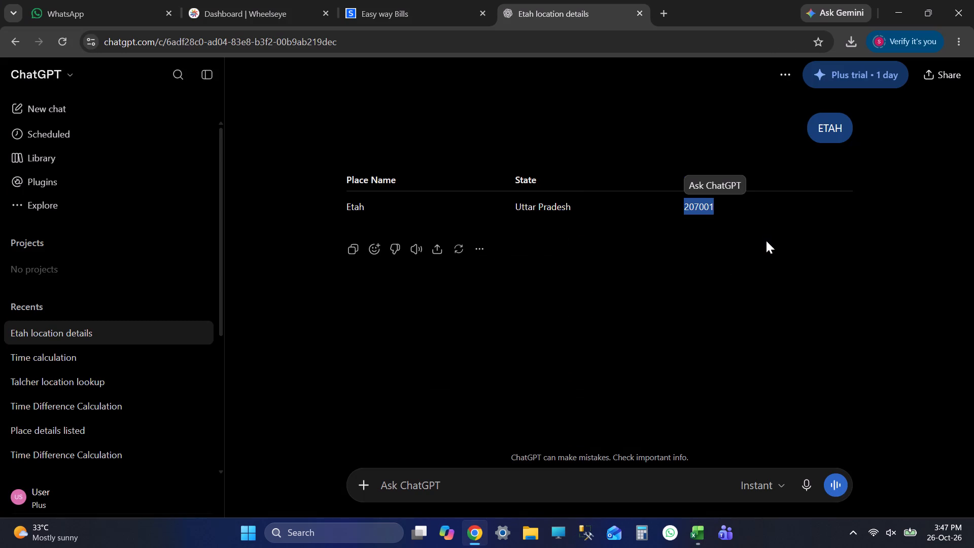
key(ctrl+c)
key(alt+Tab)
key(F2)
key(ctrl+v)
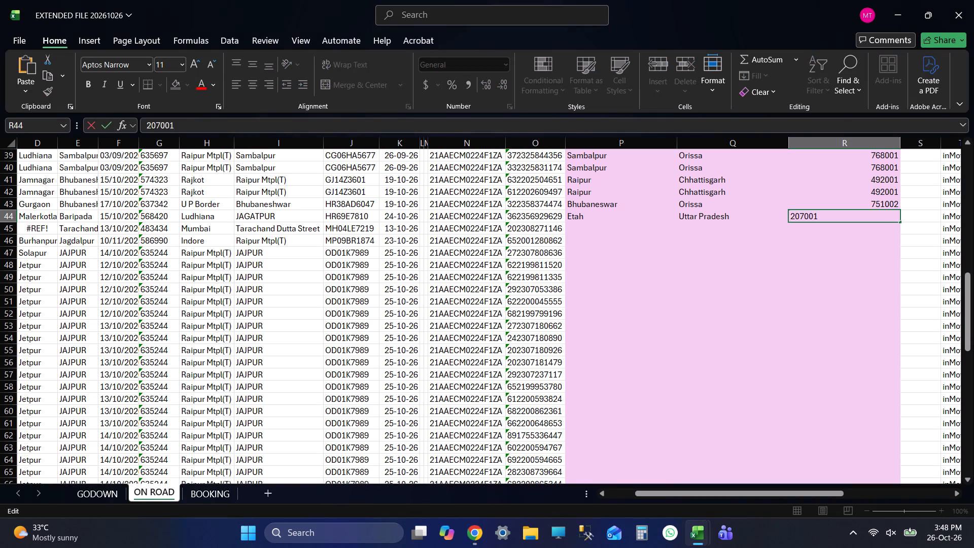
key(Return)
key(Left)
key(Left)
key(Left)
key(Left)
key(Left)
key(Left)
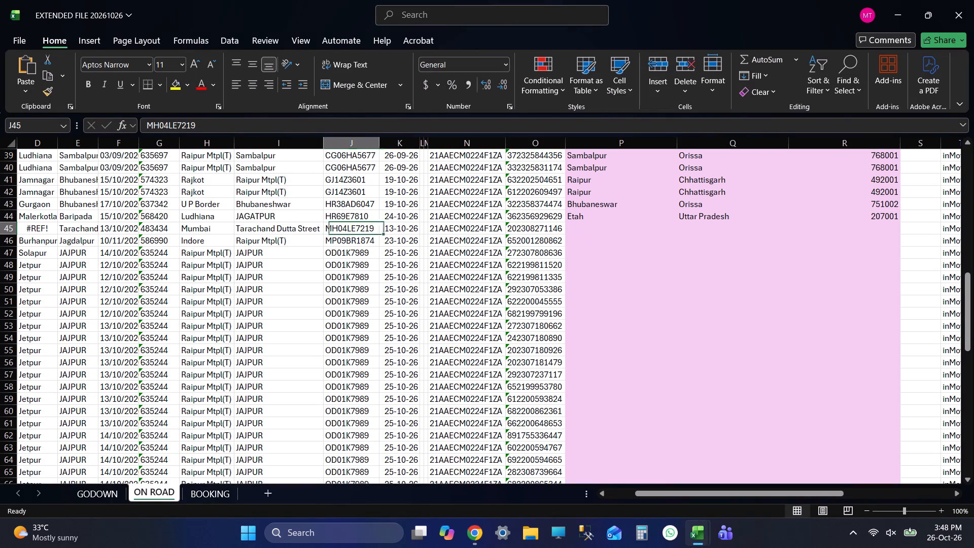
key(ctrl+c)
key(Right)
key(Right)
key(Right)
key(Right)
key(Right)
key(Right)
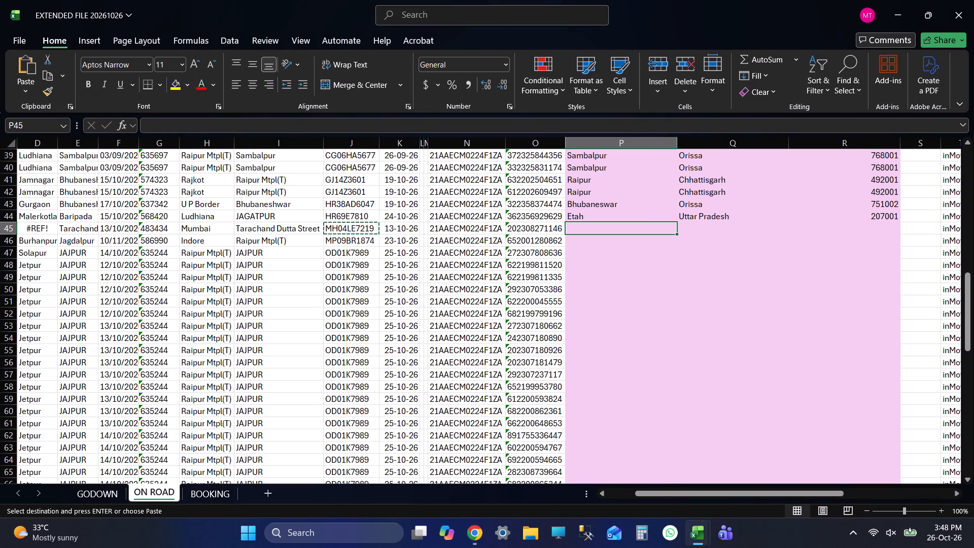
key(alt+Tab)
click(421, 5)
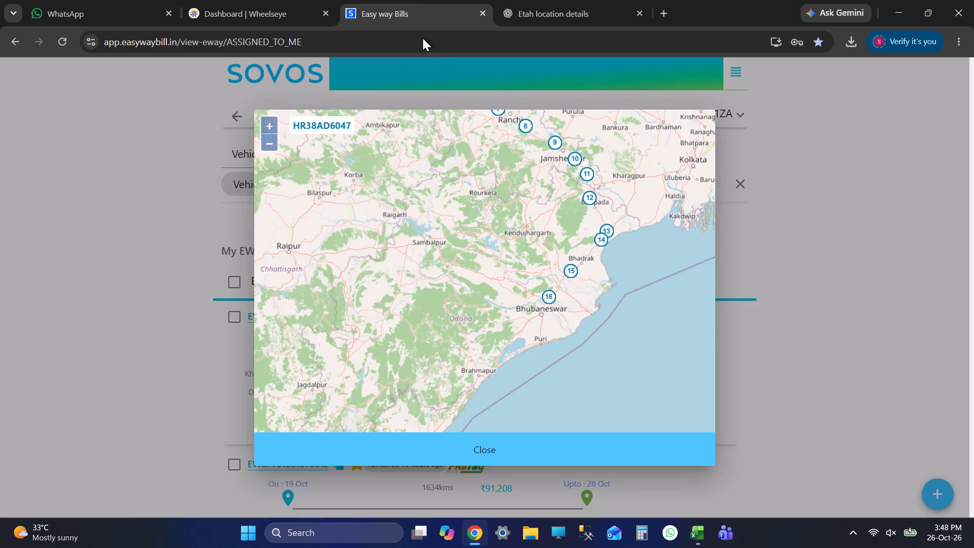
click(487, 449)
double_click(498, 163)
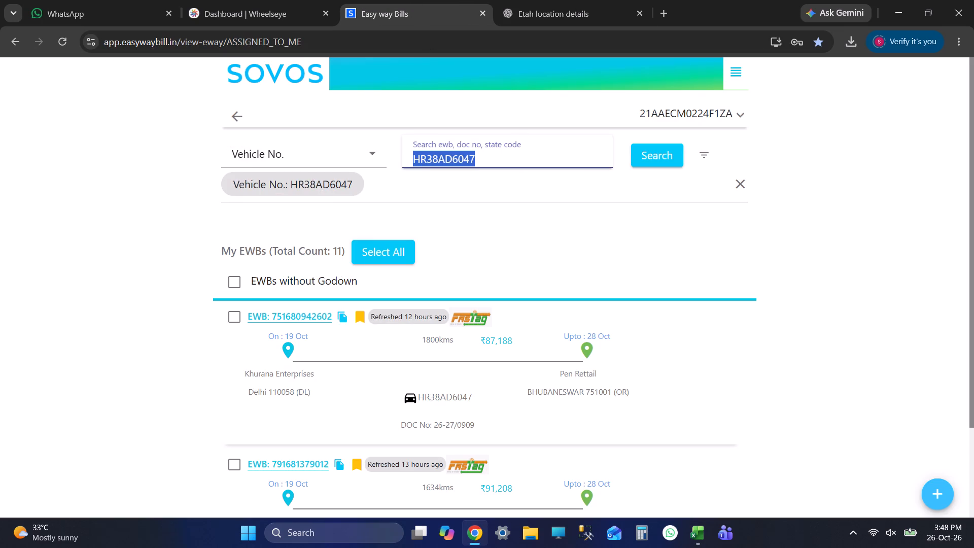
key(ctrl+v)
drag(624, 155, 638, 157)
click(641, 158)
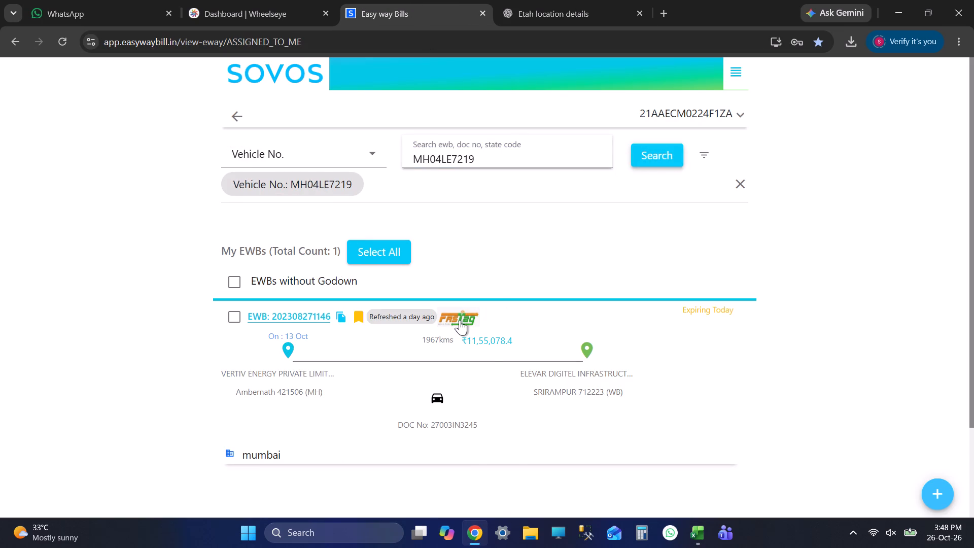
click(460, 320)
key(alt+Tab)
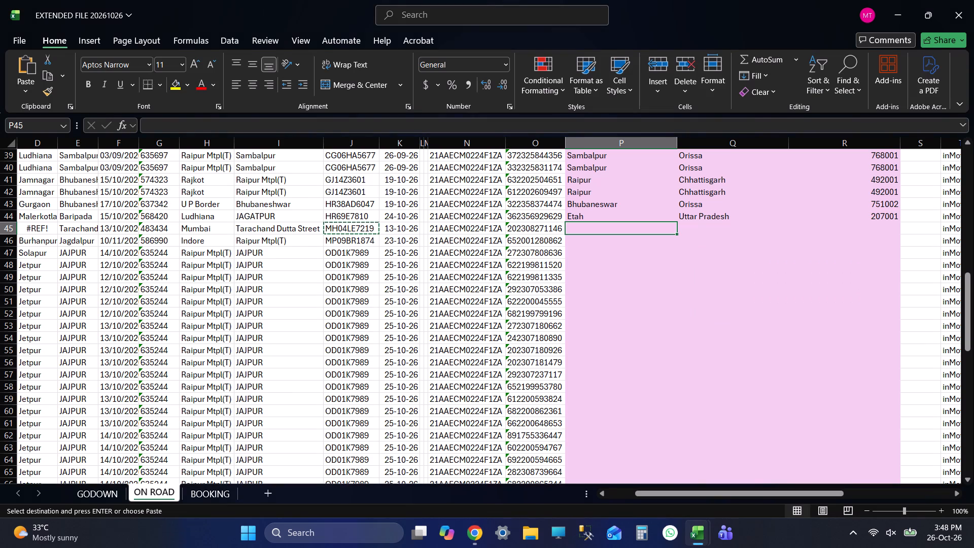
key(alt+Tab)
scroll(465, 327, down, 3)
scroll(461, 247, up, 2)
click(469, 314)
key(alt+Tab)
key(alt+Tab)
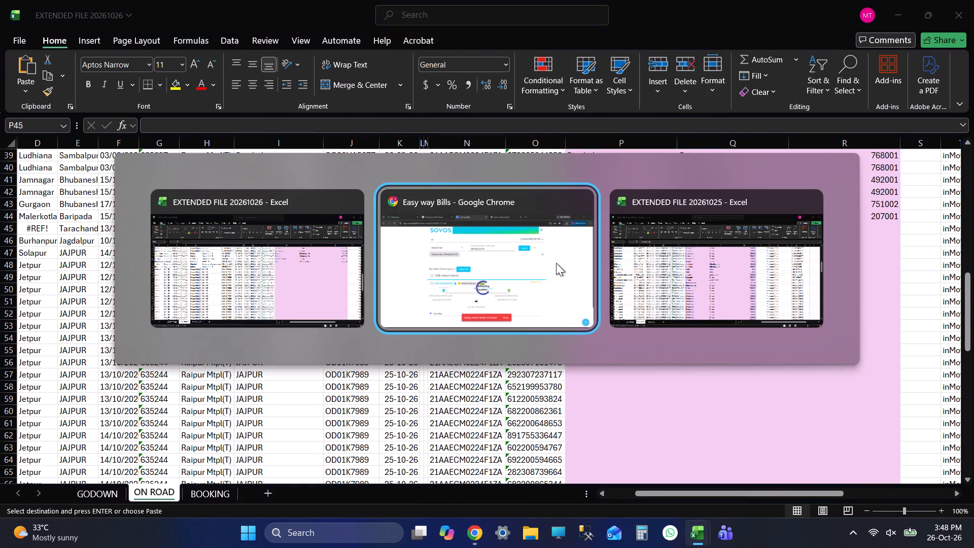
Copy kolkata, west bengal, 700001 from row 46 of yesterday's on road sheet into row 45 of today's ON ROAD sheet, and save.
key(alt+Tab)
key(alt+Tab)
key(alt+Tab)
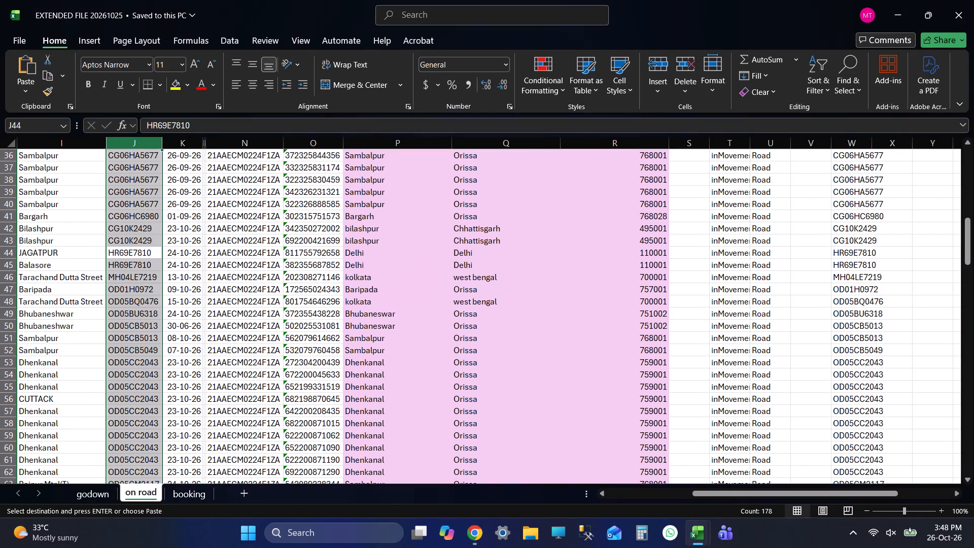
click(385, 282)
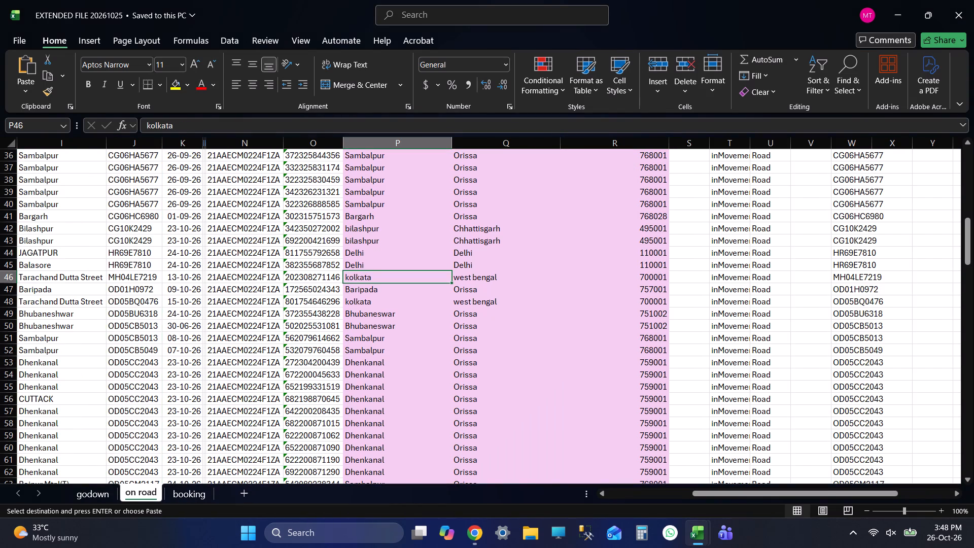
key(shift+Right)
key(shift+Right)
key(ctrl+c)
key(alt+Tab)
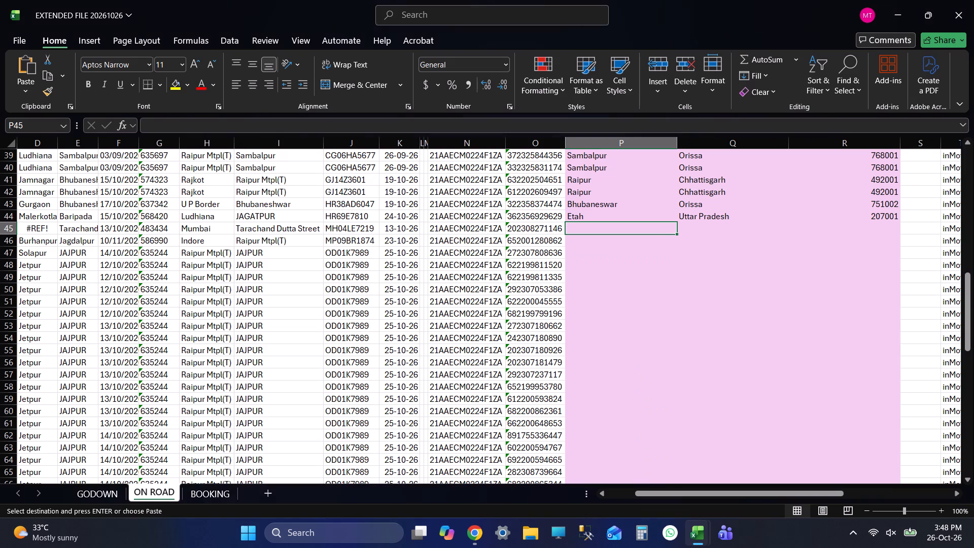
key(ctrl+v)
key(Down)
key(ctrl+s)
key(Left)
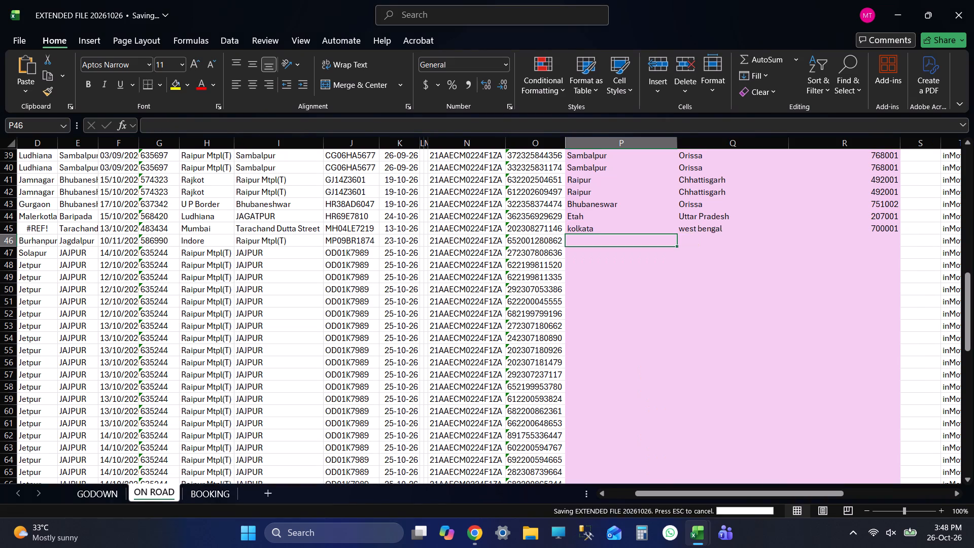
key(Left)
key(Left)
key(Left)
key(Left)
key(Left)
key(ctrl+c)
key(Right)
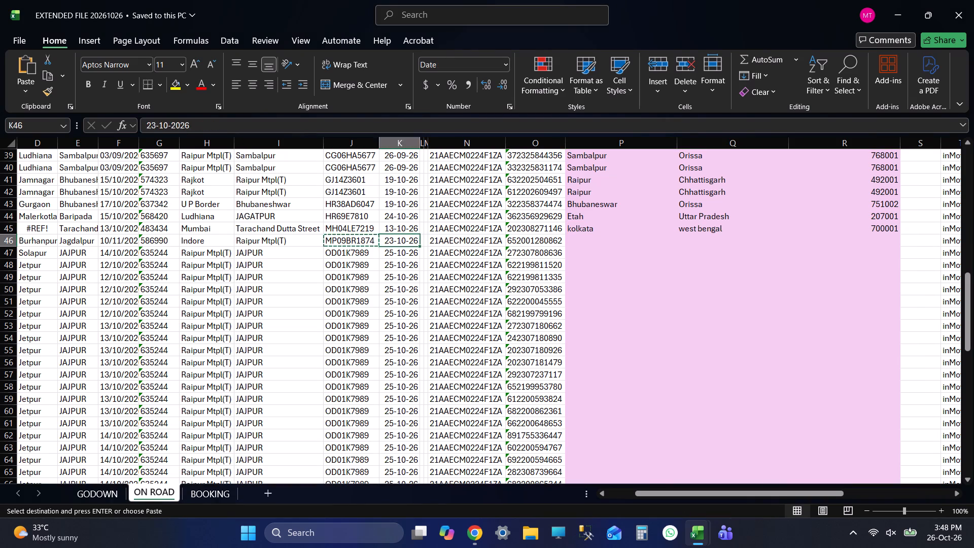
key(Right)
key(Right)
key(Right)
key(Right)
key(Right)
key(alt+Tab)
key(alt+Tab)
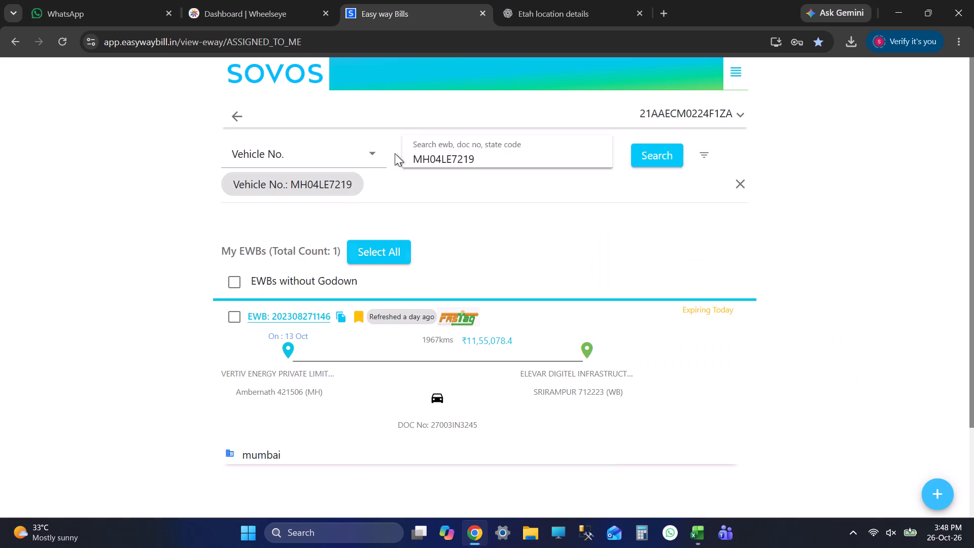
double_click(470, 153)
key(ctrl+v)
click(649, 166)
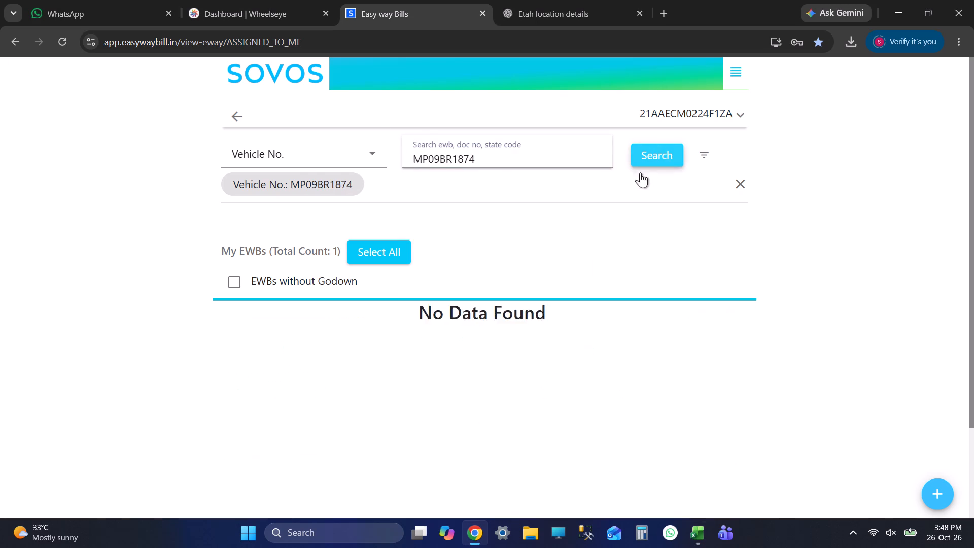
click(478, 310)
key(alt+Tab)
scroll(478, 310, down, 4)
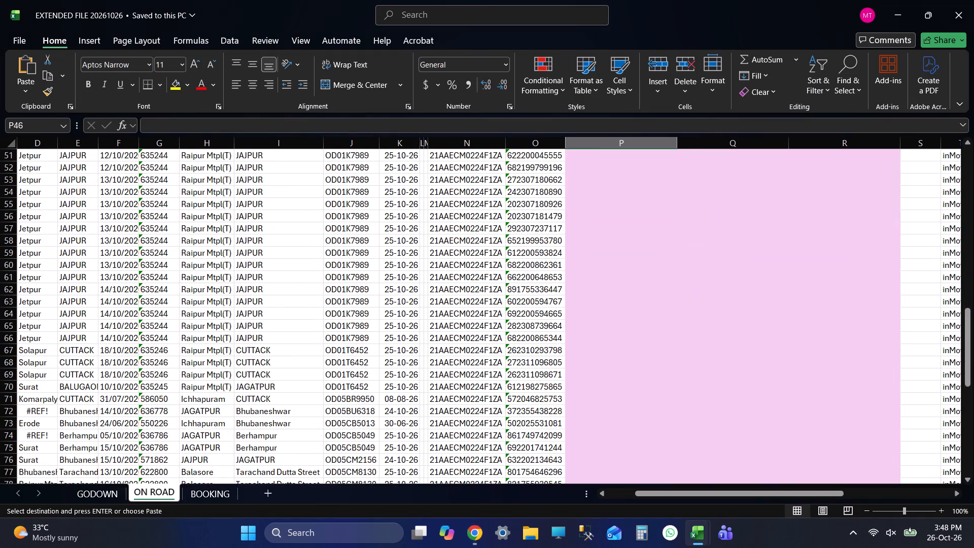
scroll(478, 310, up, 2)
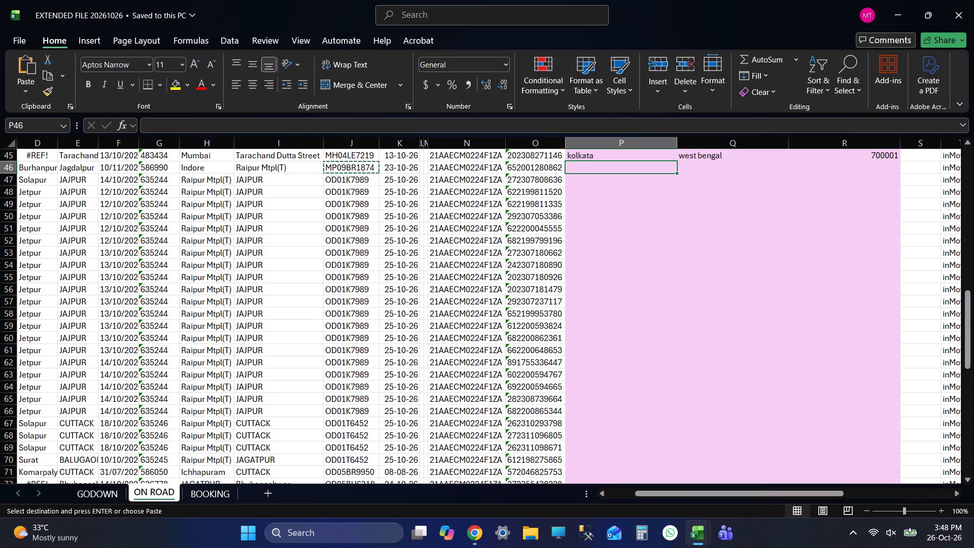
key(alt+Tab)
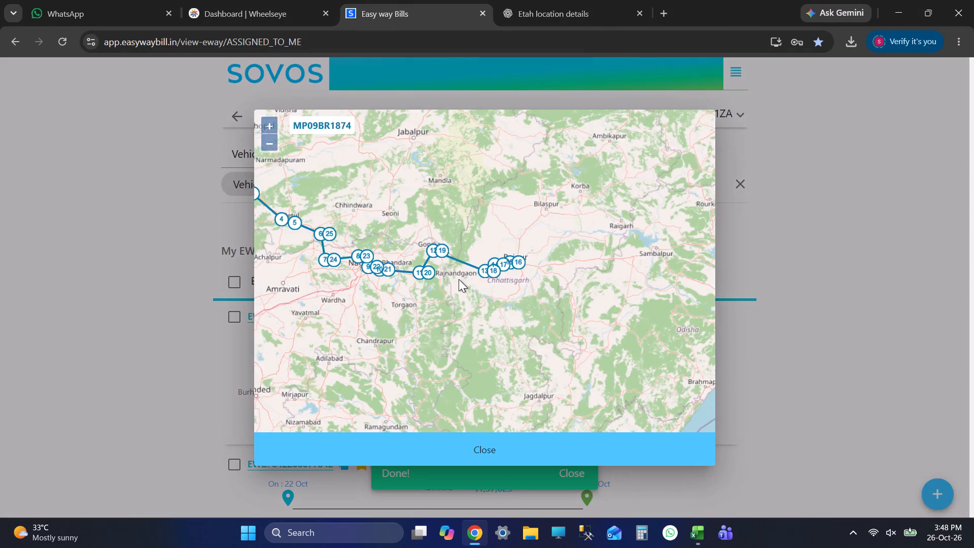
key(alt+Tab)
key(alt+Tab)
scroll(521, 261, up, 8)
scroll(537, 269, down, 1)
scroll(537, 269, up, 1)
key(alt+Tab)
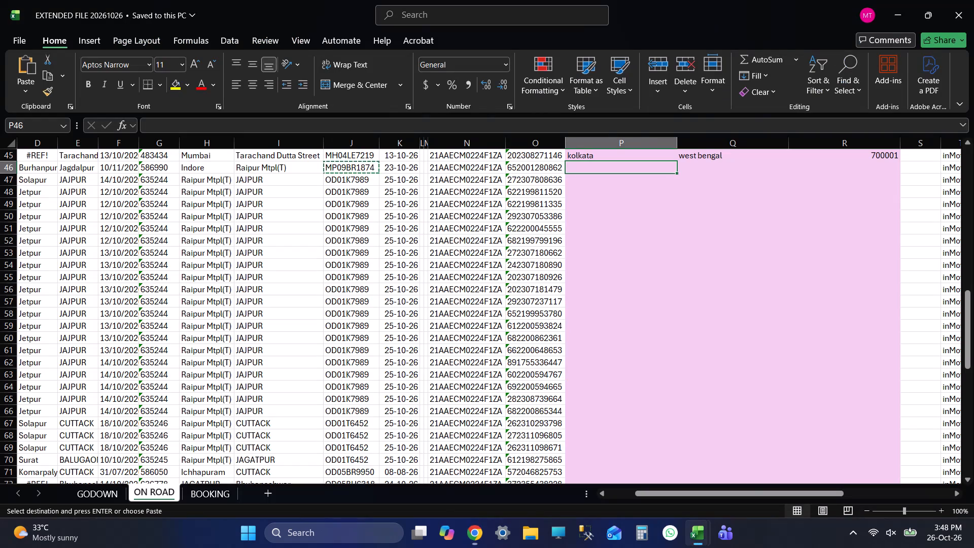
Copy Raipur, Chhattisgarh, 492001 from row 42 into row 46 of the ON ROAD sheet, and save.
scroll(606, 229, up, 2)
key(Up)
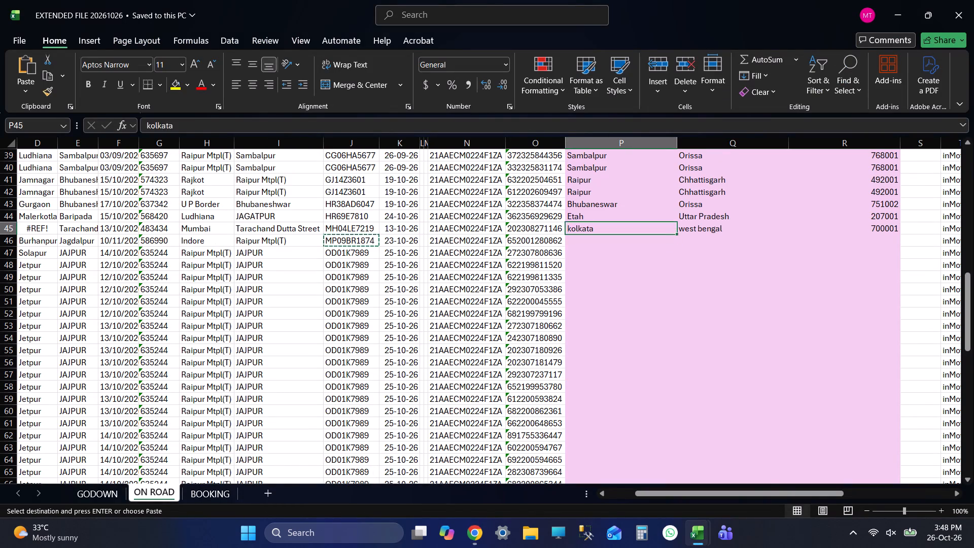
key(Up)
key(Up)
key(Up)
key(shift+Right)
key(shift+Right)
key(ctrl+c)
key(ctrl+Down)
key(Down)
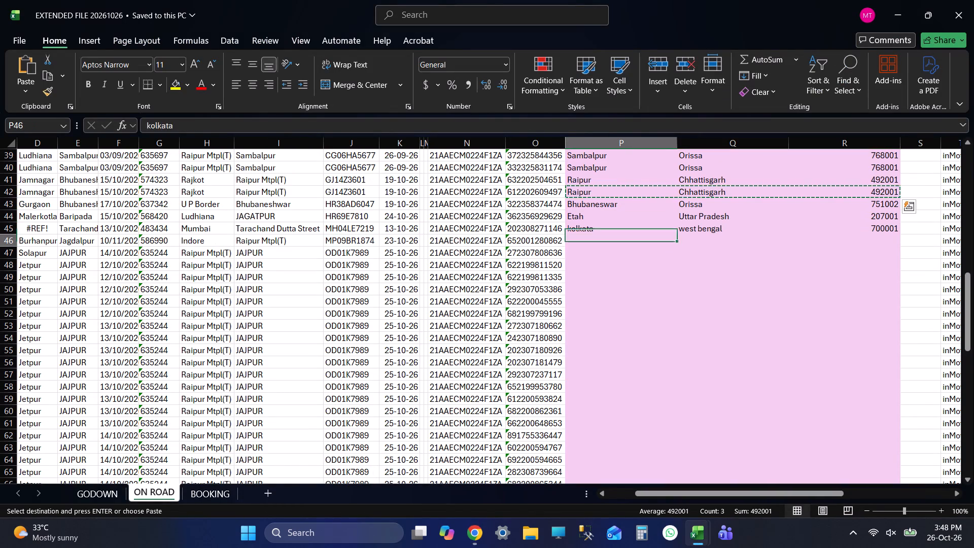
key(ctrl+v)
key(Down)
key(ctrl+s)
key(Left)
key(Left)
key(Left)
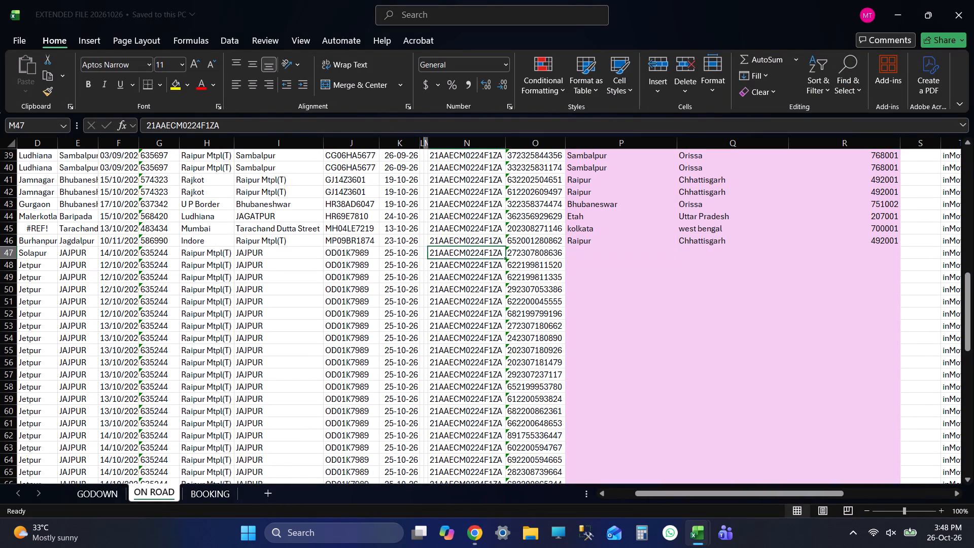
key(Left)
key(Left)
key(Left)
key(ctrl+c)
key(Right)
key(Right)
key(Right)
key(Right)
key(Right)
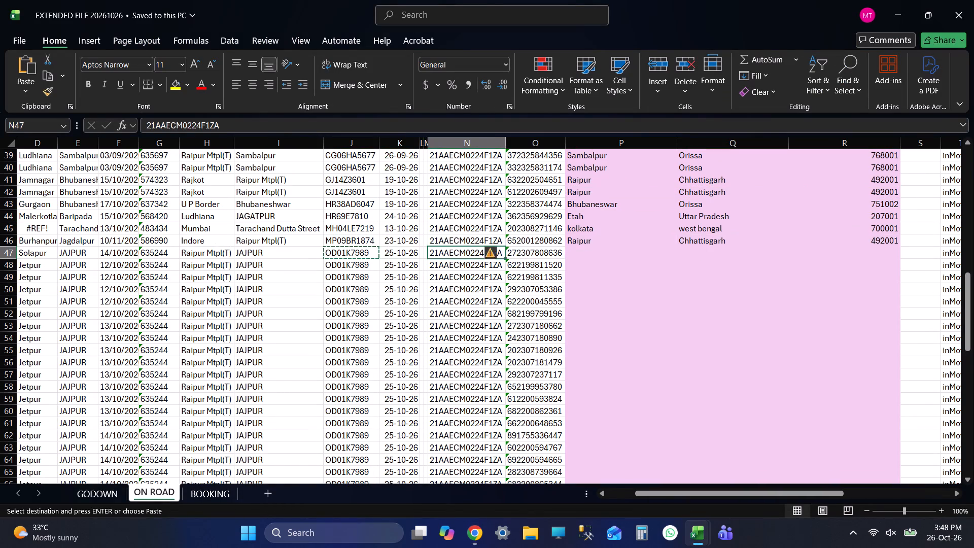
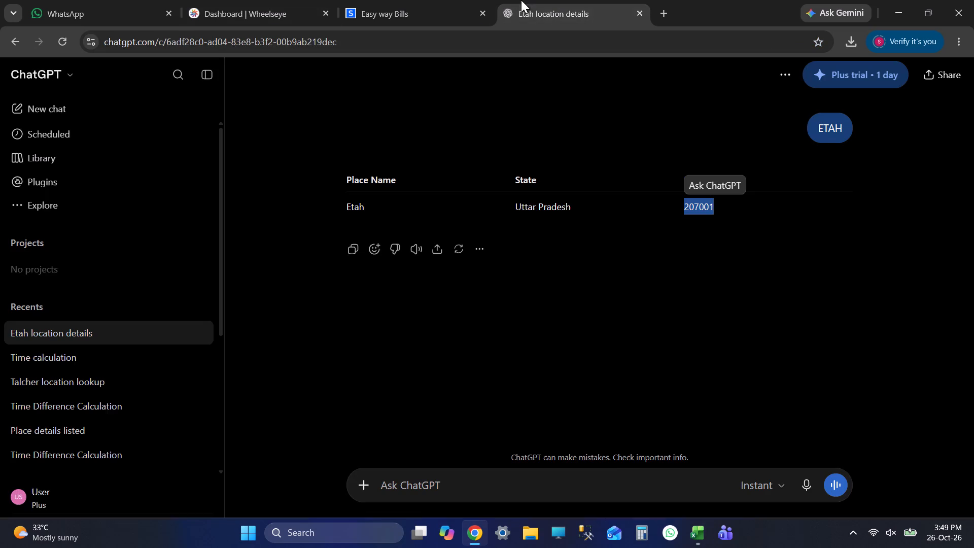
click(397, 0)
click(445, 430)
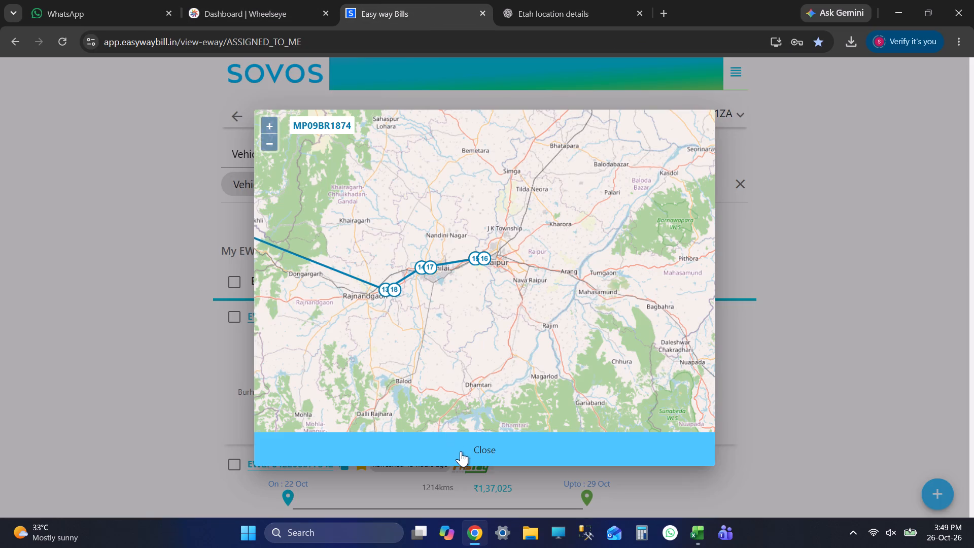
click(461, 451)
key(alt+Tab)
key(alt+Tab)
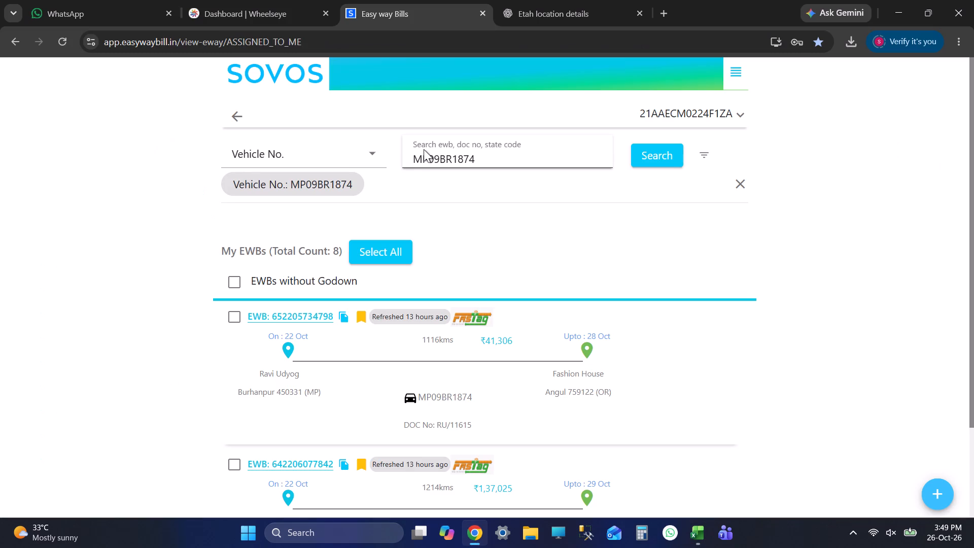
double_click(432, 158)
key(ctrl+v)
click(639, 151)
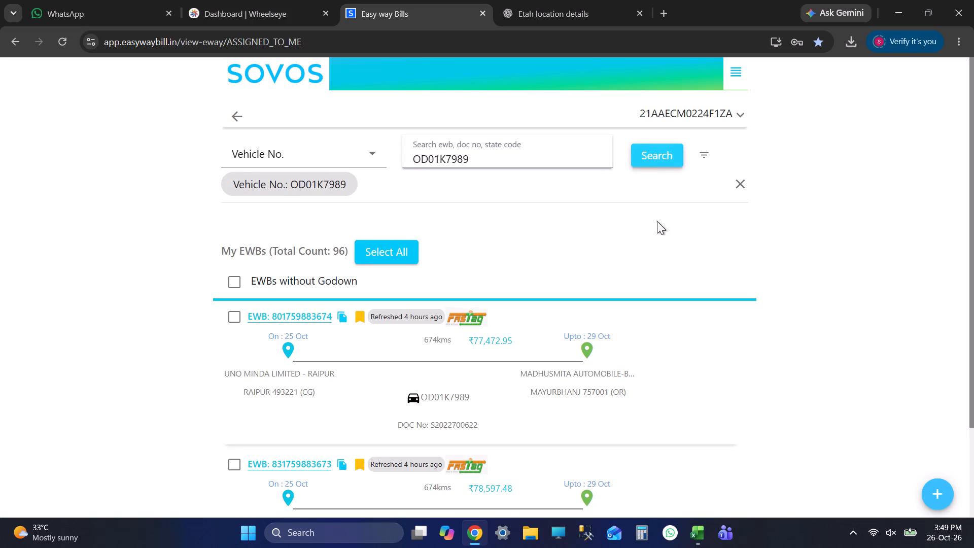
click(481, 306)
click(463, 323)
key(alt+Tab)
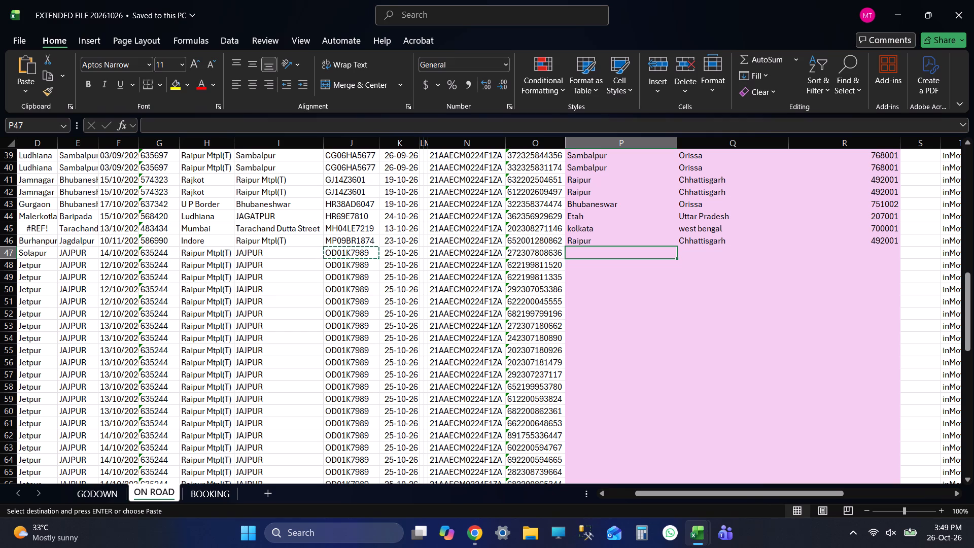
key(alt+Tab)
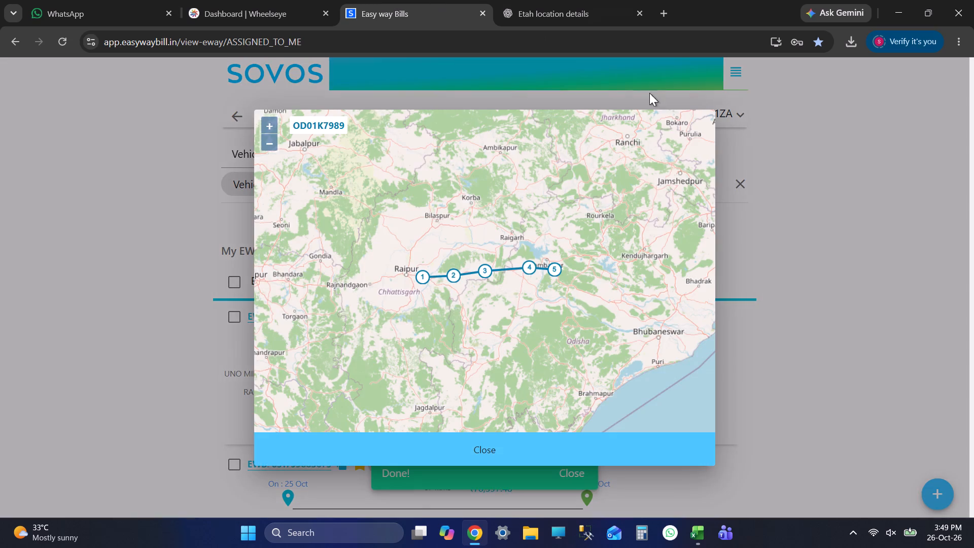
key(alt+Tab)
key(alt+Tab)
scroll(553, 285, up, 4)
drag(601, 262, 486, 189)
key(alt+Tab)
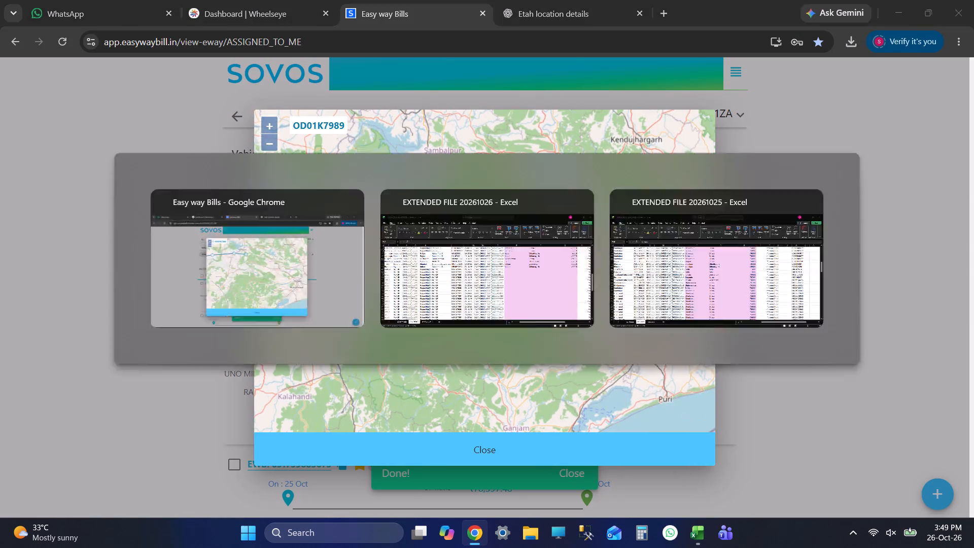
key(alt+Tab)
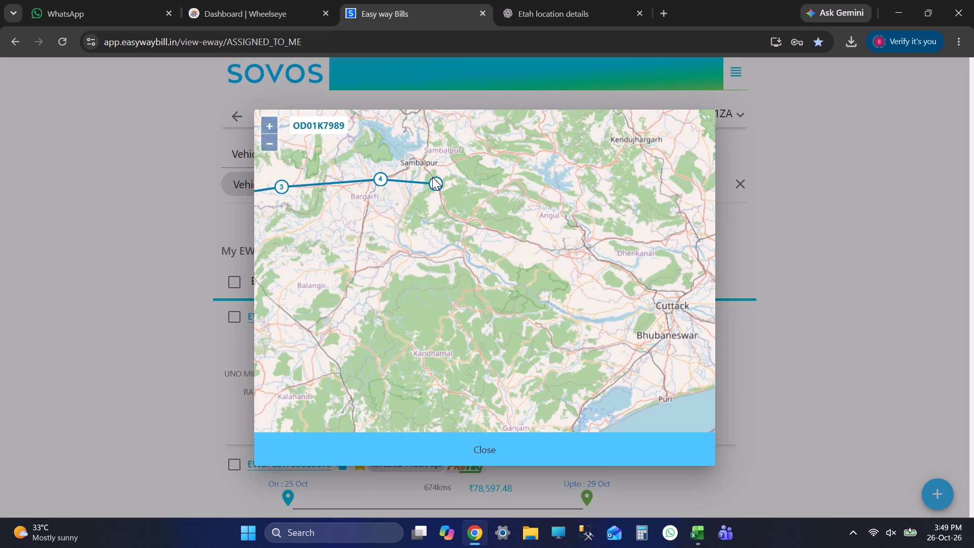
key(alt+Tab)
key(alt+Tab)
click(435, 185)
key(alt+Tab)
key(alt+Tab)
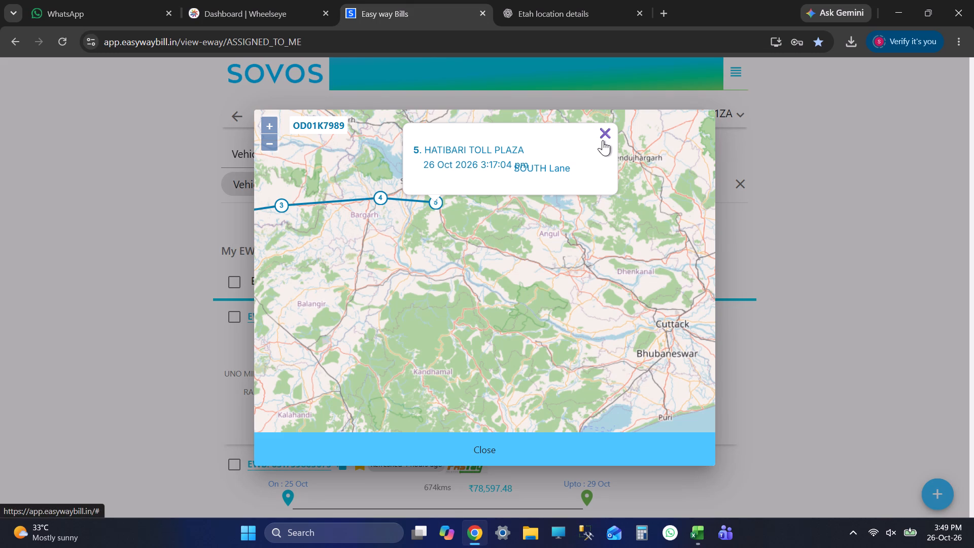
click(597, 136)
click(598, 134)
Switch to EXTENDED FILE 20261025 and copy Sambalpur, Orissa, 768001 from row 63 of its on road sheet.
key(alt+Tab)
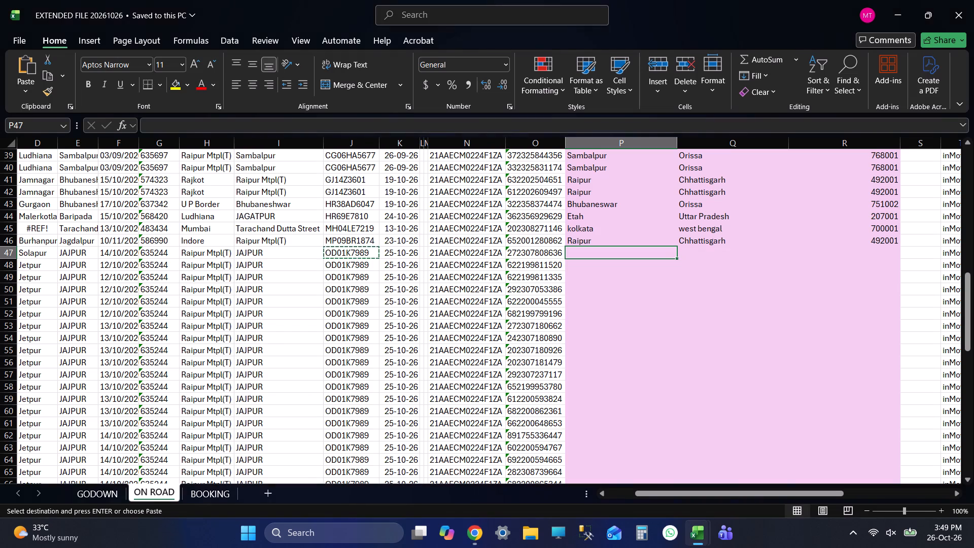
key(alt+Tab)
key(alt+Tab)
scroll(451, 278, down, 4)
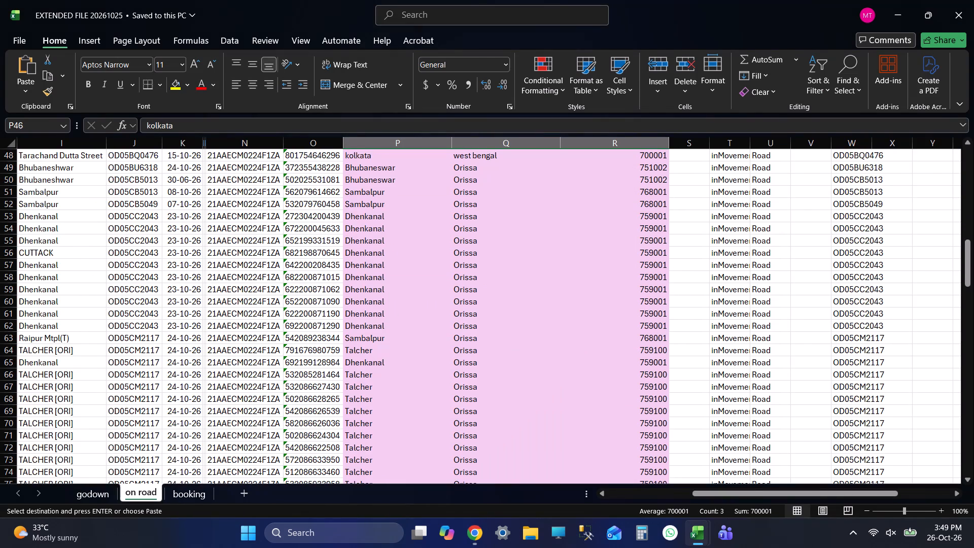
click(414, 310)
click(408, 346)
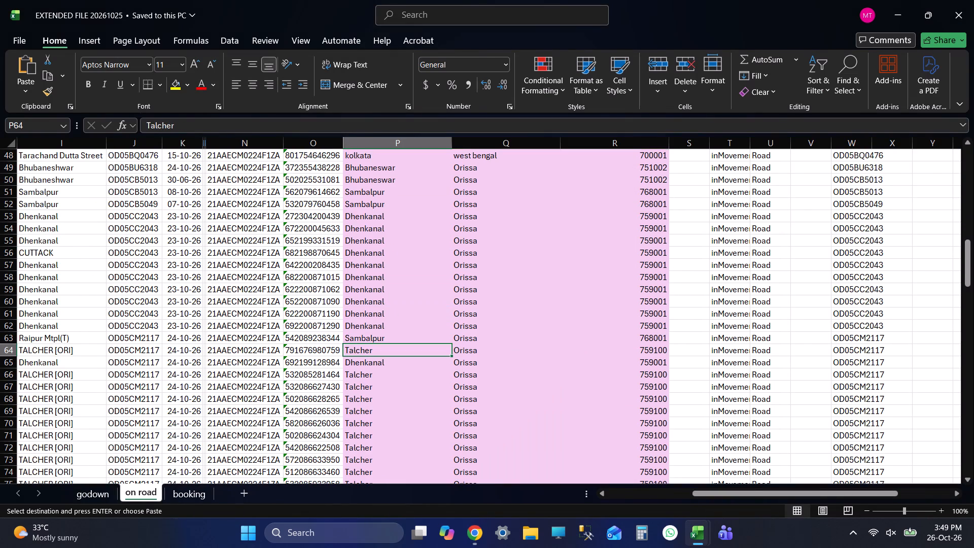
key(Up)
key(shift+Right)
key(shift+Right)
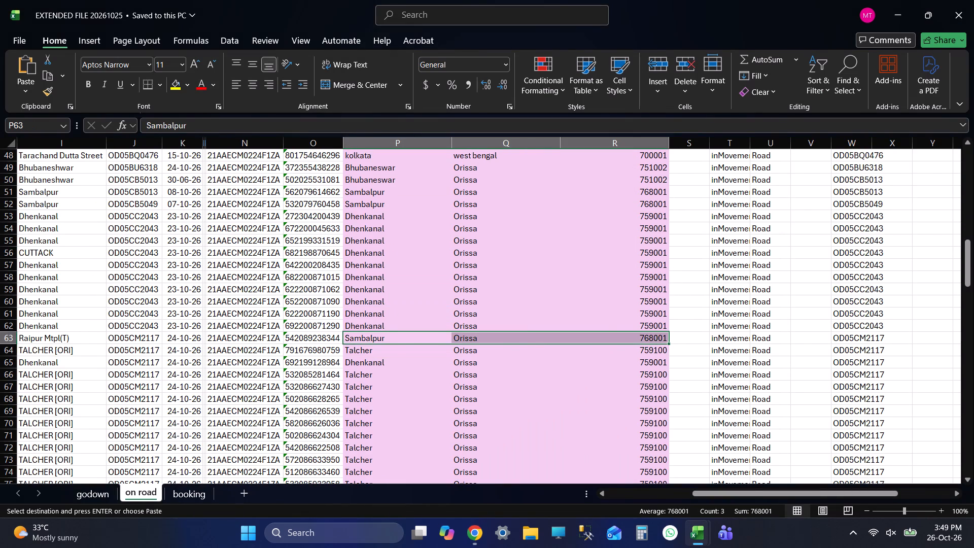
key(ctrl+c)
key(ctrl+c)
key(alt+Tab)
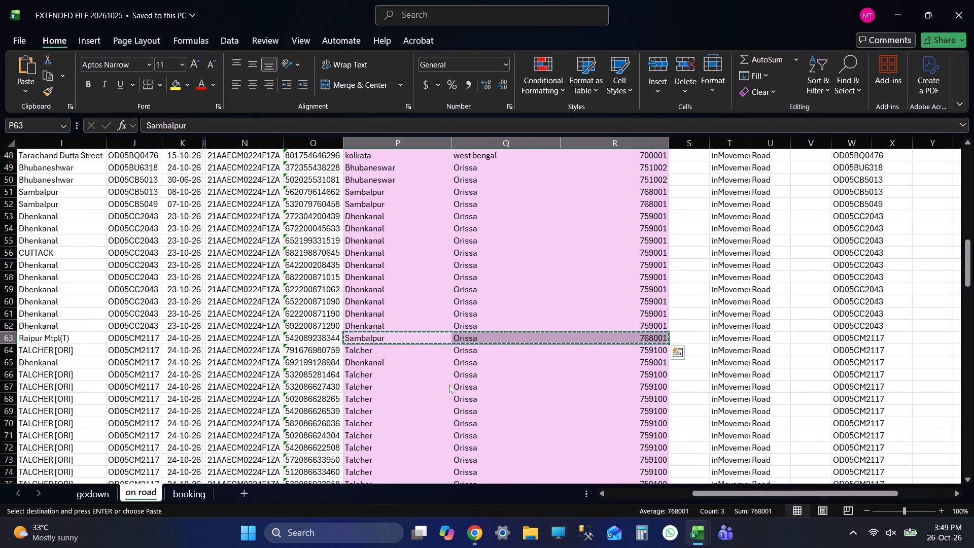
key(shift+Down)
key(shift+Down)
key(shift+Down)
key(shift+Down)
key(shift+Down)
key(shift+Down)
key(shift+Down)
key(shift+Down)
key(shift+Down)
key(shift+Down)
key(shift+Down)
key(shift+Down)
key(shift+Down)
key(shift+Down)
key(shift+Down)
key(shift+Down)
key(shift+Down)
key(shift+Down)
key(shift+Down)
key(shift+Down)
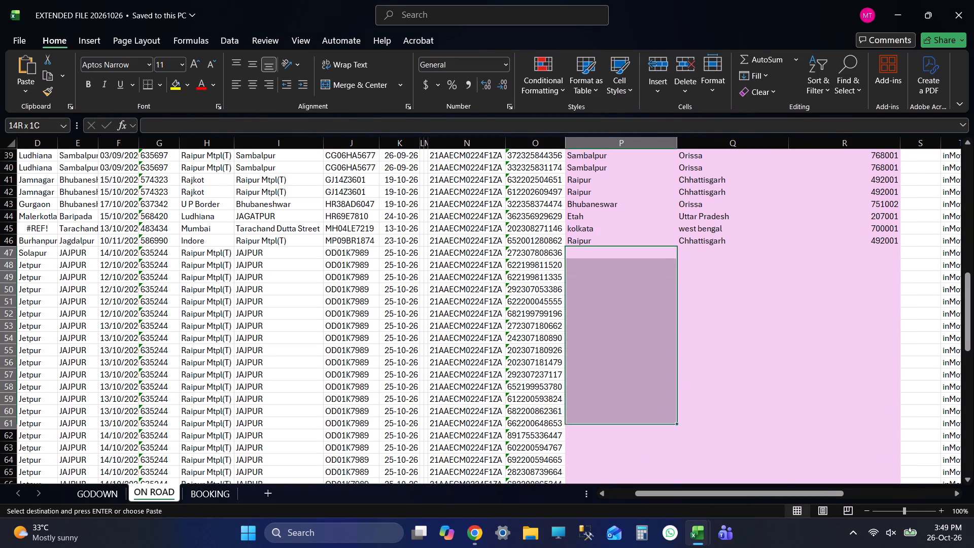
key(shift+Up)
key(shift+Up)
key(shift+Up)
key(shift+Up)
key(shift+Up)
key(shift+Up)
key(shift+Up)
key(shift+Up)
key(shift+Up)
key(shift+Up)
key(shift+Up)
key(shift+Up)
key(shift+Up)
key(shift+Up)
key(shift+Up)
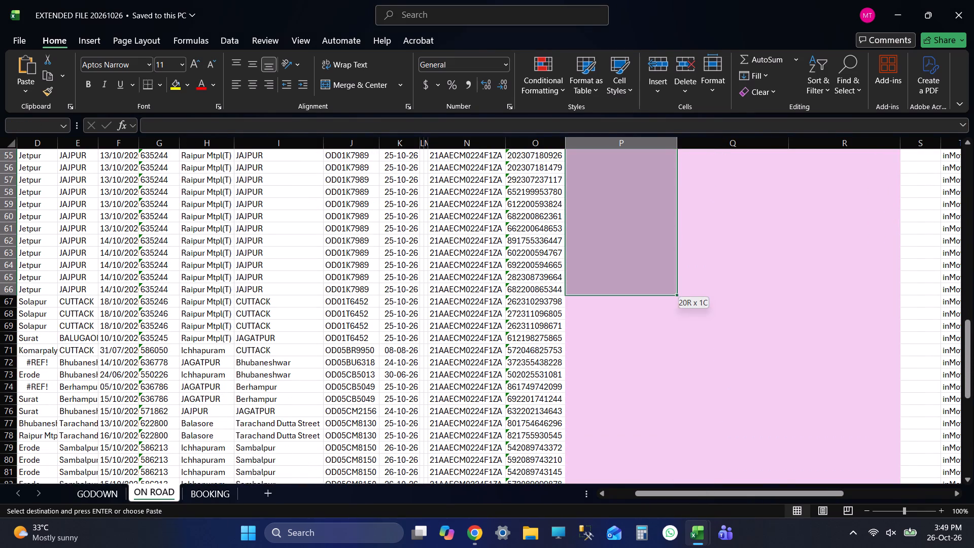
key(shift+Up)
key(shift+Down)
key(ctrl+v)
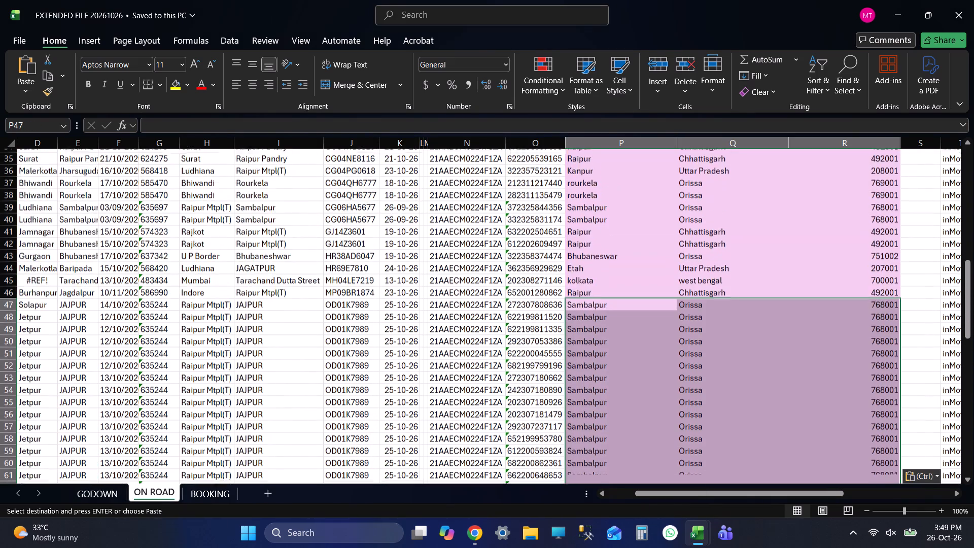
key(ctrl+Down)
key(Down)
key(ctrl+s)
key(ctrl+s)
key(ctrl+s)
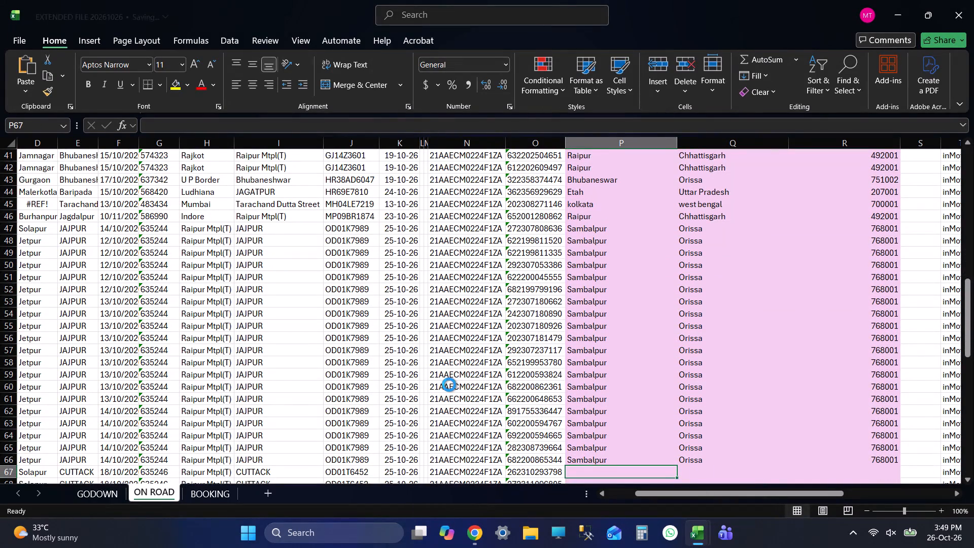
scroll(558, 309, down, 6)
scroll(697, 352, down, 3)
scroll(697, 357, up, 2)
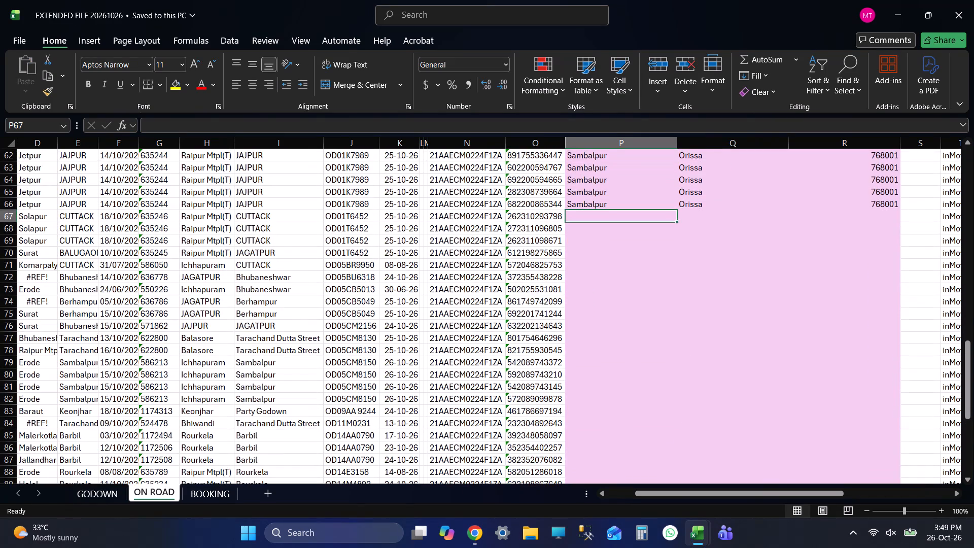
key(shift+Tab)
key(shift+Tab)
key(shift+Tab)
key(shift+Tab)
key(shift+Tab)
key(shift+Tab)
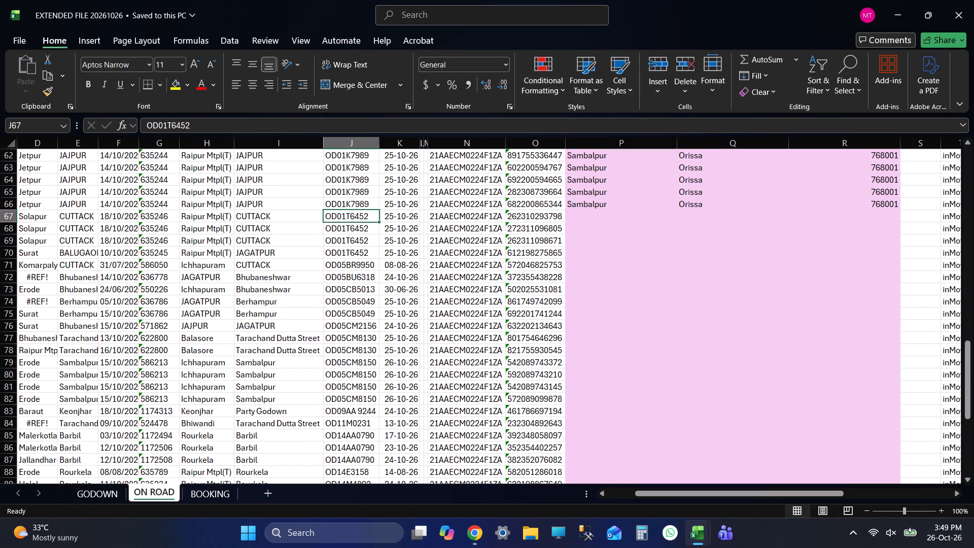
key(ctrl+c)
key(Tab)
key(Tab)
key(Tab)
key(Tab)
key(Tab)
key(Tab)
key(alt+Tab)
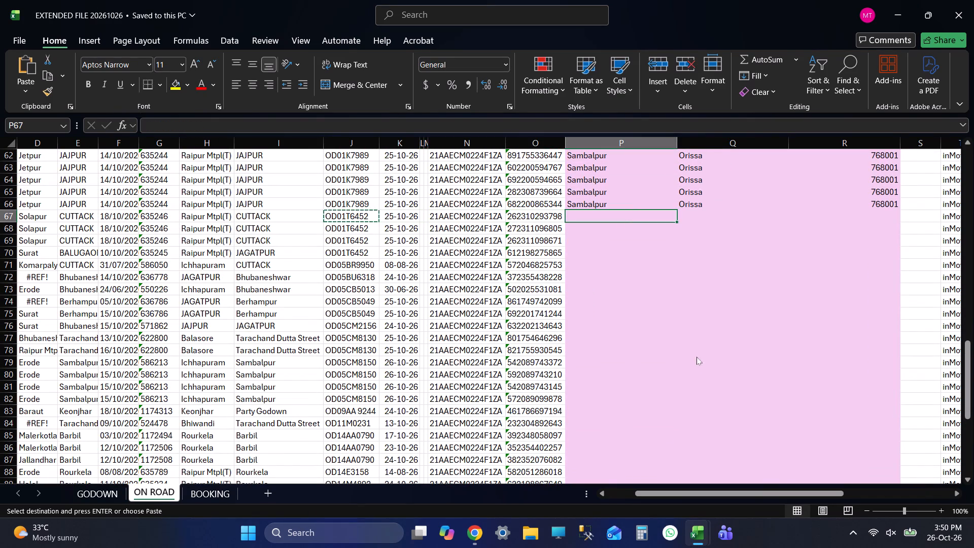
key(alt+Tab)
click(544, 446)
double_click(498, 163)
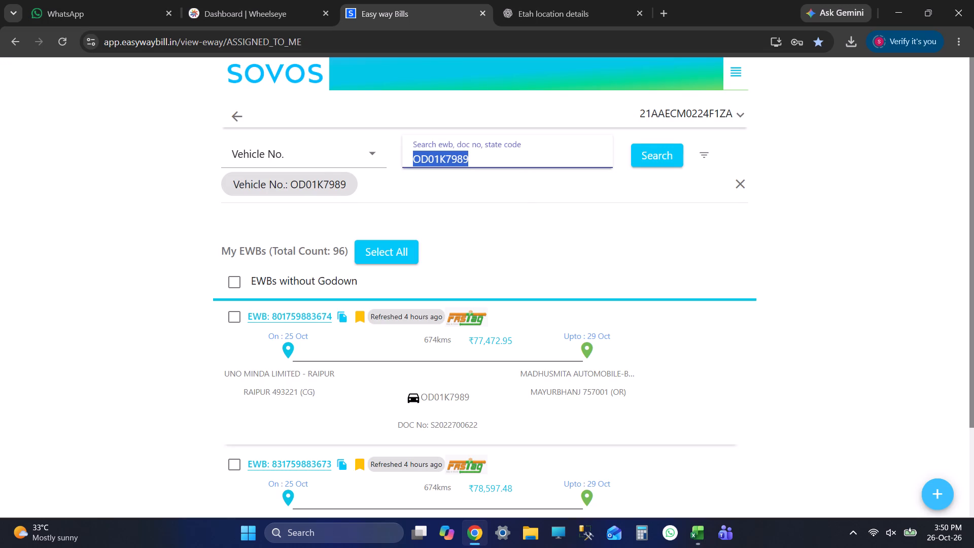
key(ctrl+v)
click(659, 157)
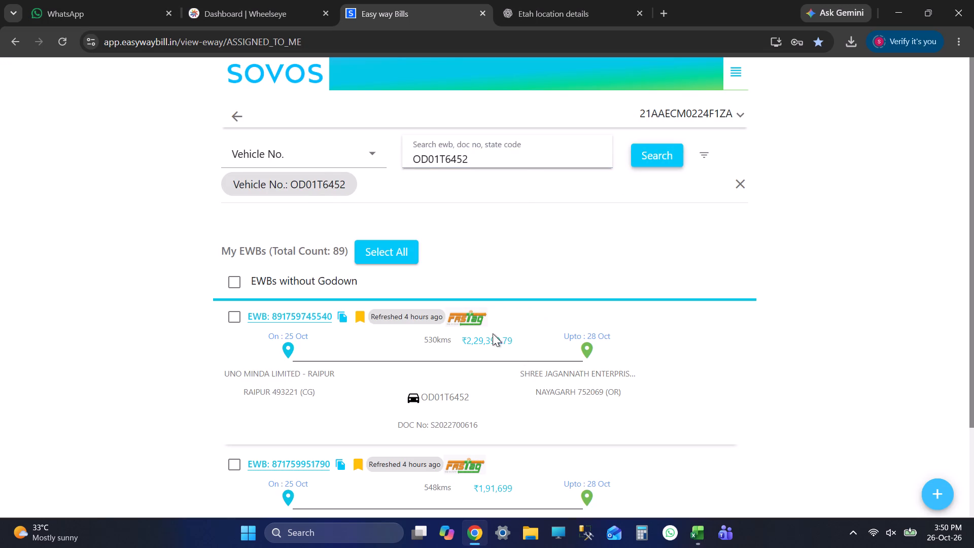
click(478, 309)
key(alt+Tab)
scroll(486, 324, down, 4)
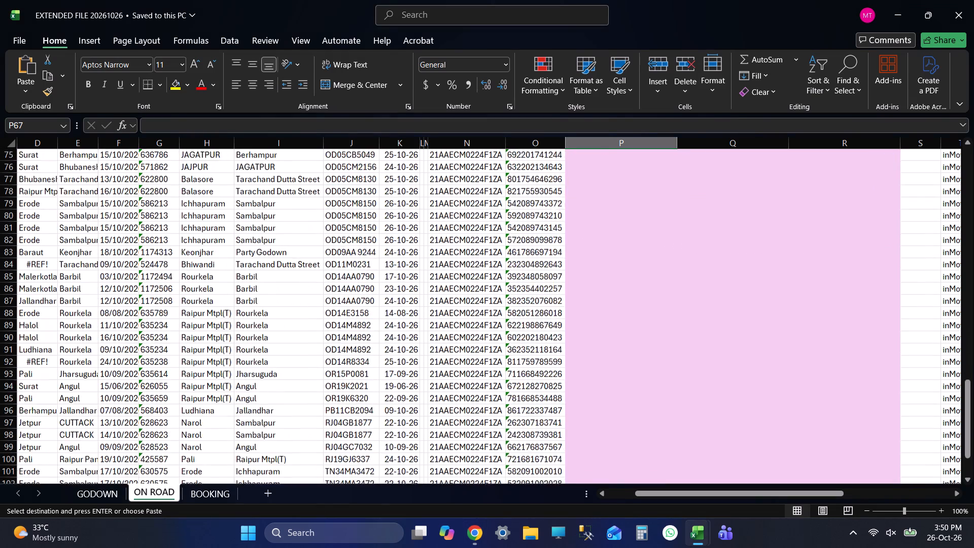
scroll(486, 324, down, 2)
scroll(486, 324, up, 6)
key(alt+Tab)
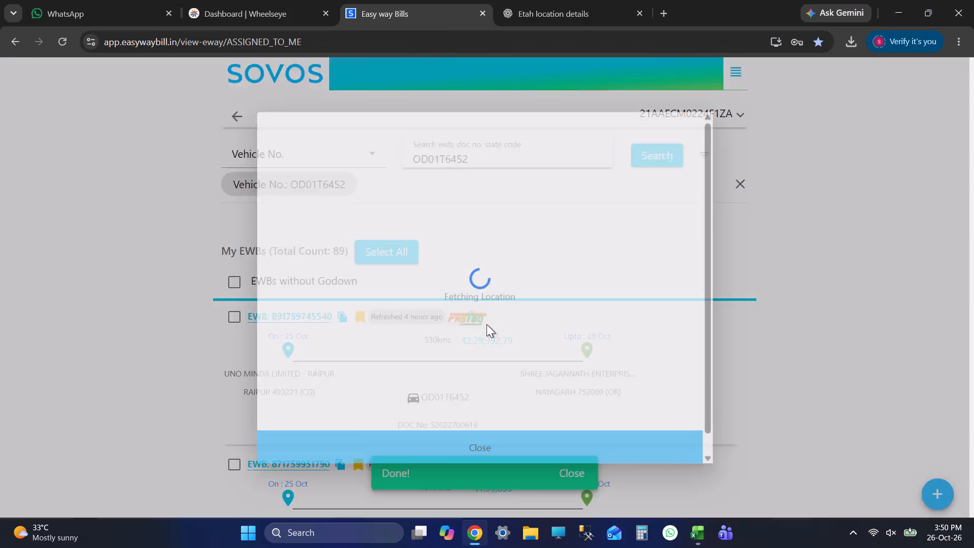
key(alt+Tab)
key(alt+Tab)
key(alt+Tab)
key(alt+Tab)
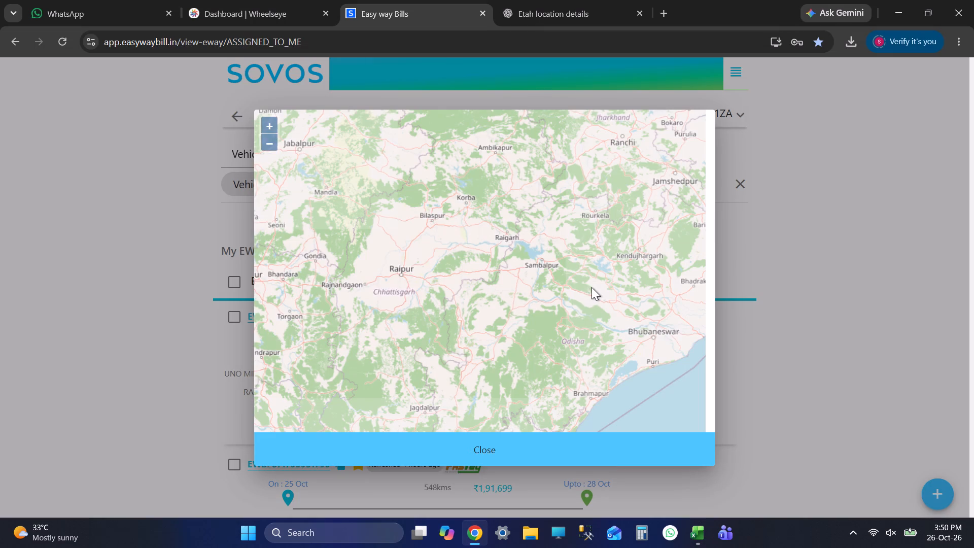
key(alt+Tab)
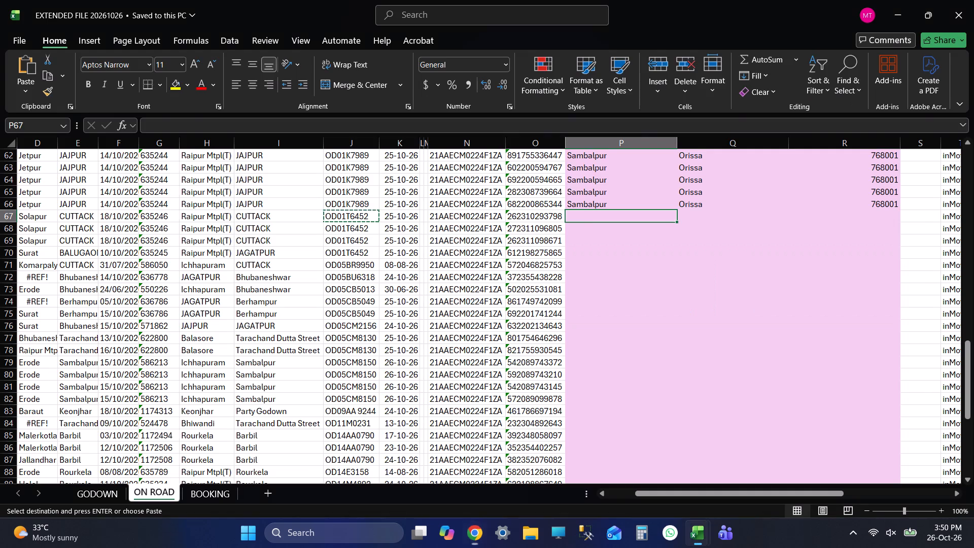
key(alt+Tab)
scroll(570, 267, up, 7)
drag(572, 267, 554, 265)
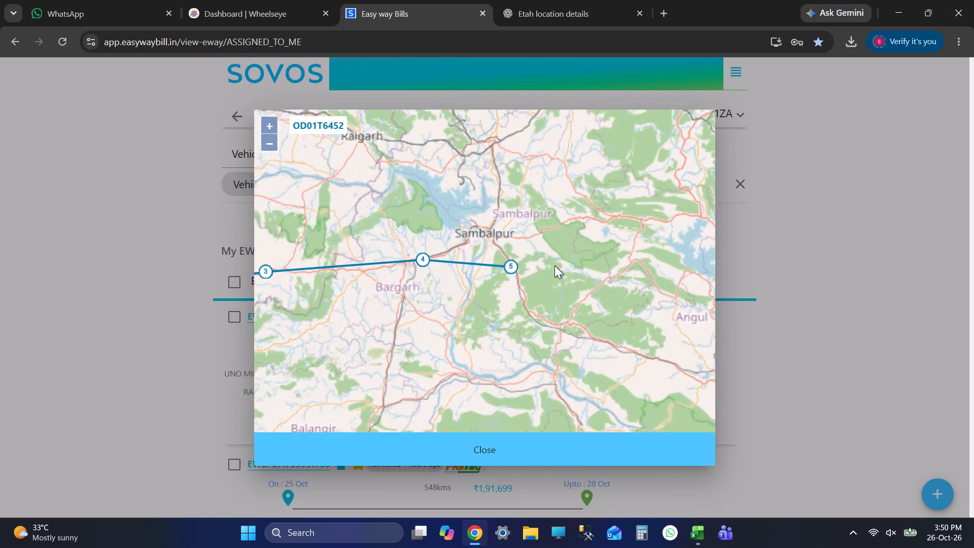
drag(554, 265, 480, 172)
key(alt+Tab)
key(alt+Tab)
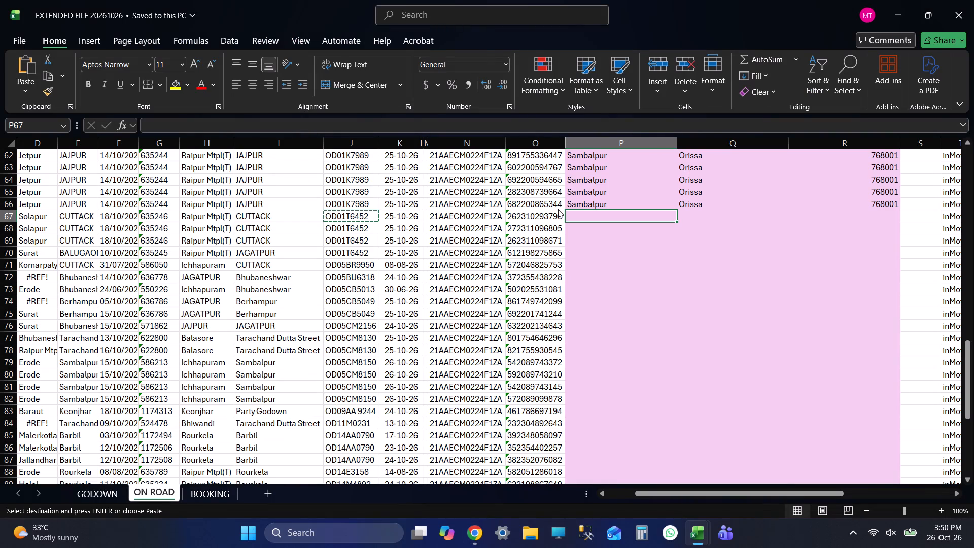
scroll(555, 210, down, 4)
drag(598, 241, 538, 223)
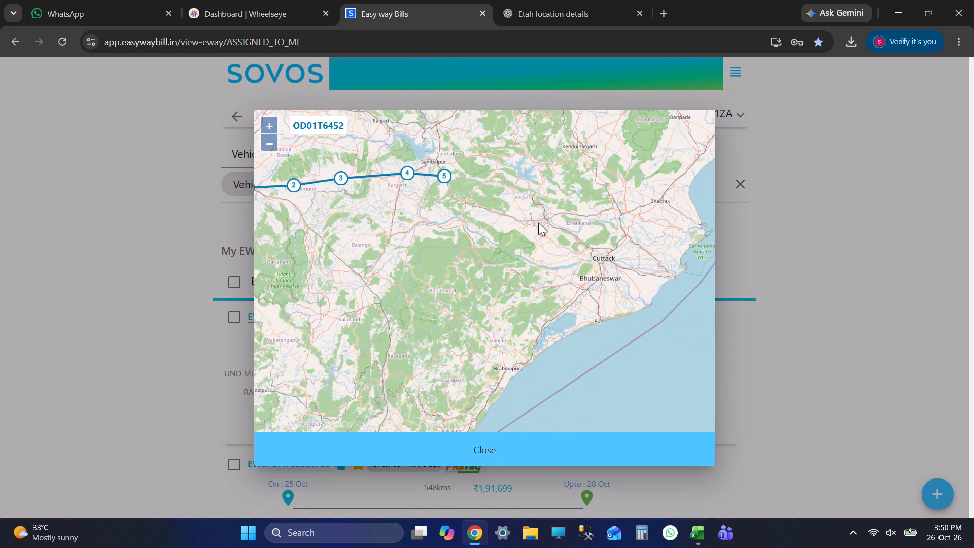
key(alt+Tab)
key(alt+Tab)
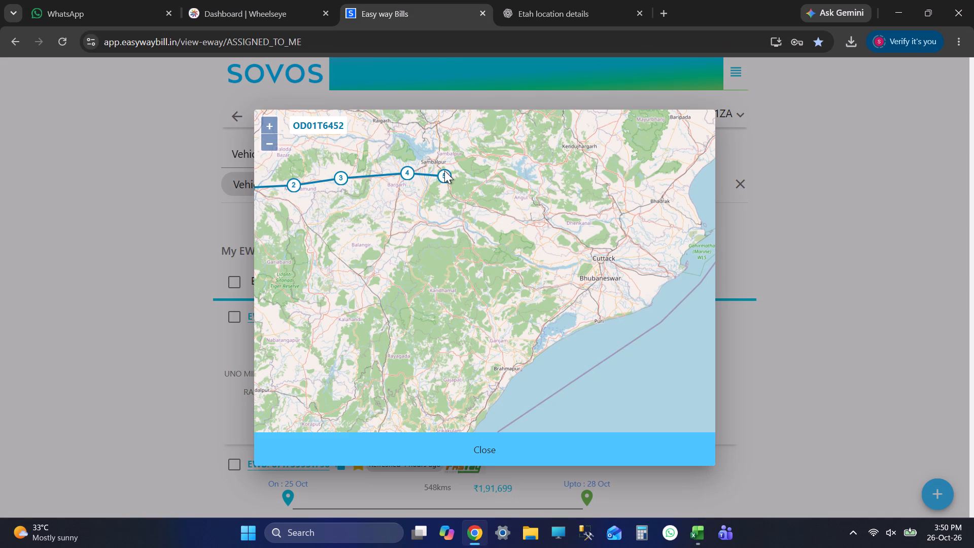
click(444, 170)
key(alt+Tab)
key(alt+Tab)
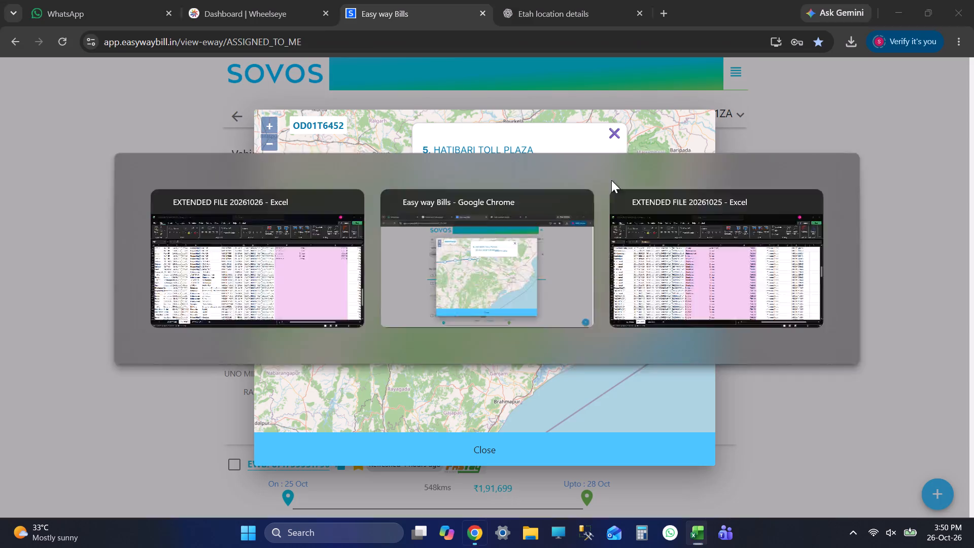
click(620, 126)
key(alt+Tab)
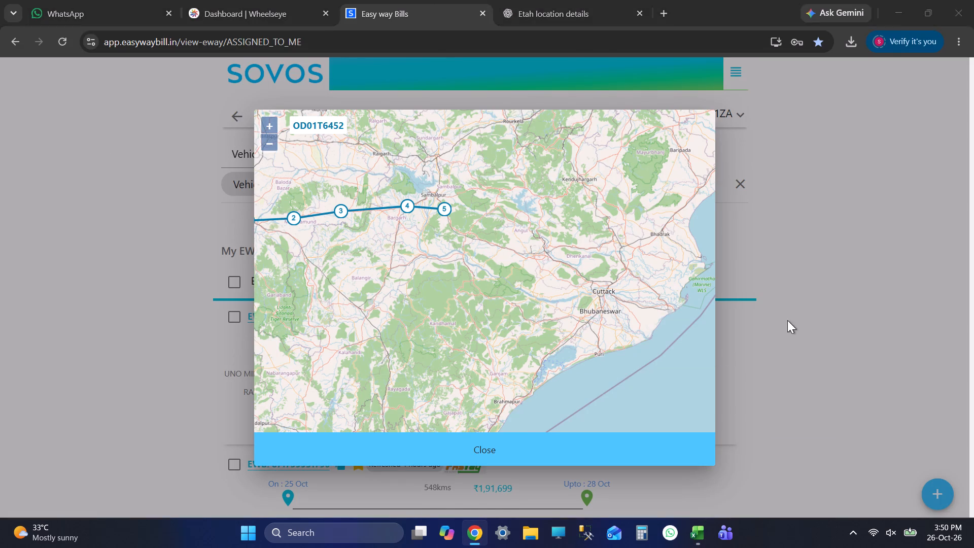
key(Up)
key(shift+Right)
key(shift+Right)
key(ctrl+c)
key(Down)
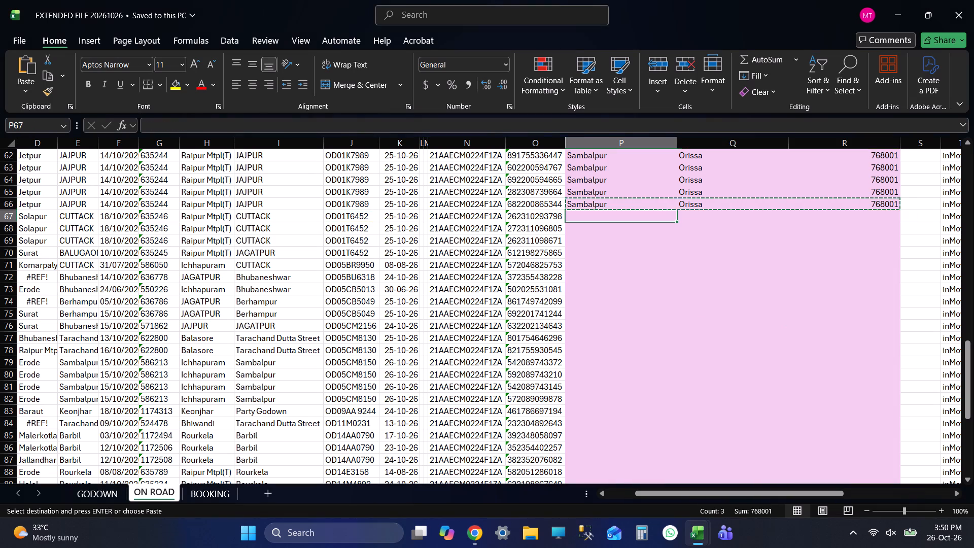
key(shift+Down)
key(shift+Down)
key(shift+Down)
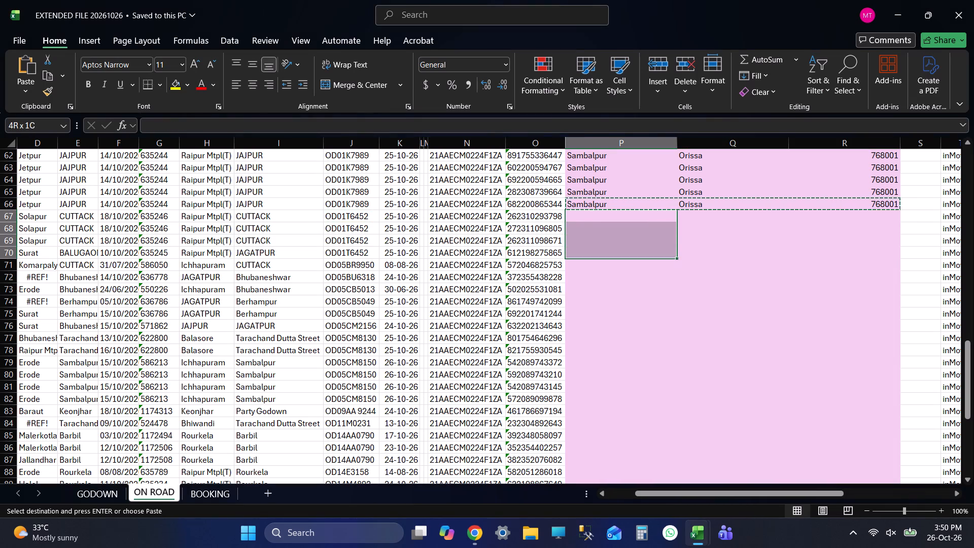
key(ctrl+v)
key(ctrl+Down)
key(Down)
key(ctrl+s)
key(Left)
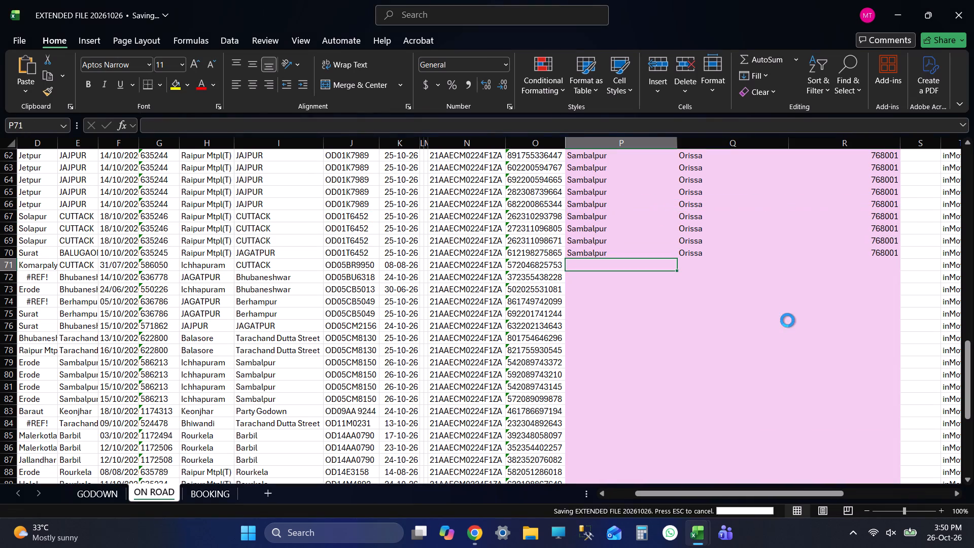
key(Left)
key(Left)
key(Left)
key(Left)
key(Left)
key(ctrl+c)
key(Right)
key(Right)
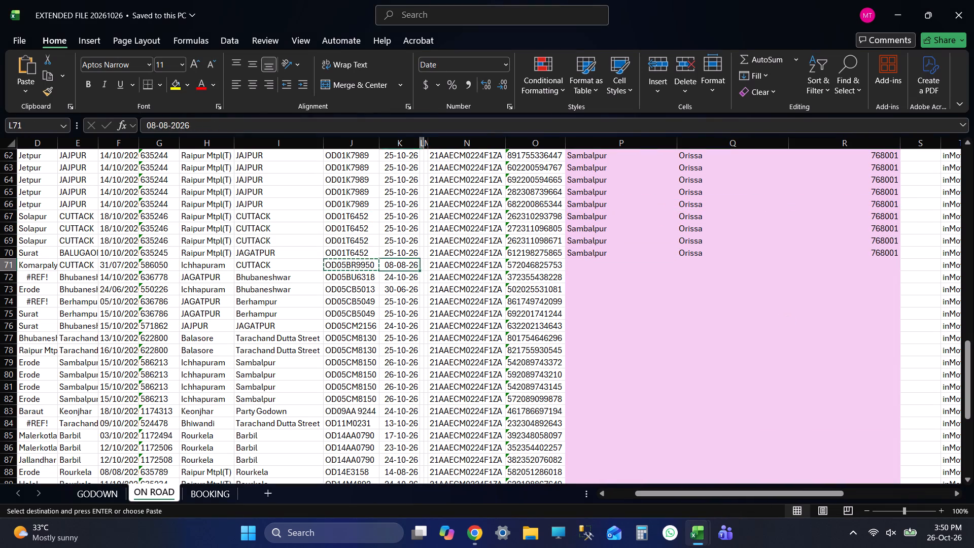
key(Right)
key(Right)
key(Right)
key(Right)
Switch to EXTENDED FILE 20261025 and copy Cuttack, Orissa, 753001 from row 164 of its on road sheet.
key(alt+Tab)
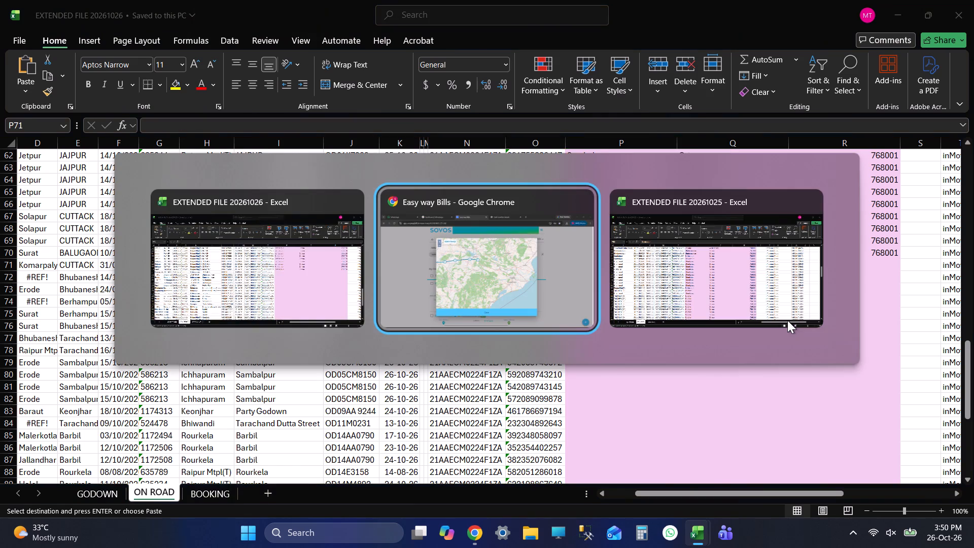
key(alt+Tab)
key(Down)
key(Down)
key(Down)
key(Down)
key(Down)
key(Down)
key(Down)
key(Down)
key(Down)
key(Down)
key(Down)
key(Down)
key(Down)
key(Down)
key(Down)
key(Down)
key(Down)
key(Down)
key(Down)
key(Down)
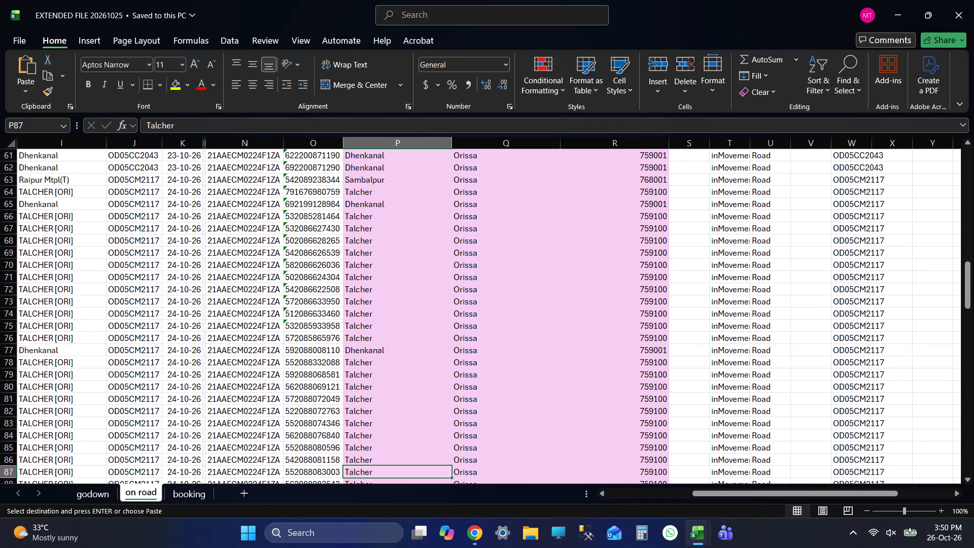
key(Down)
key(Up)
key(ctrl+Down)
key(Up)
key(Up)
key(Up)
key(Up)
key(Up)
key(Up)
key(Up)
key(Up)
key(Up)
key(Up)
key(Up)
key(Up)
key(Up)
key(Up)
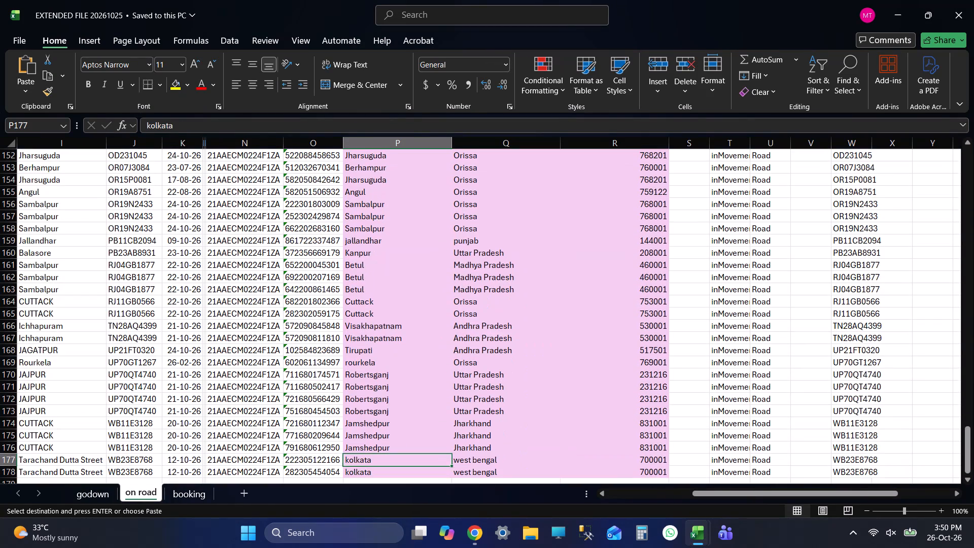
key(shift+Right)
key(shift+Right)
key(ctrl+c)
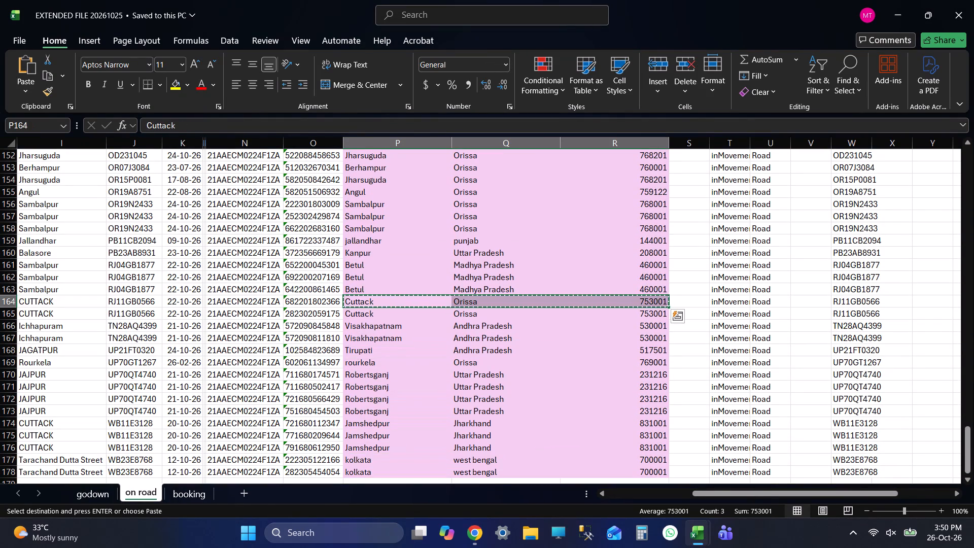
Paste the copied Cuttack location into row 71 of today's ON ROAD sheet, and save.
key(alt+Tab)
key(ctrl+v)
key(Down)
key(ctrl+s)
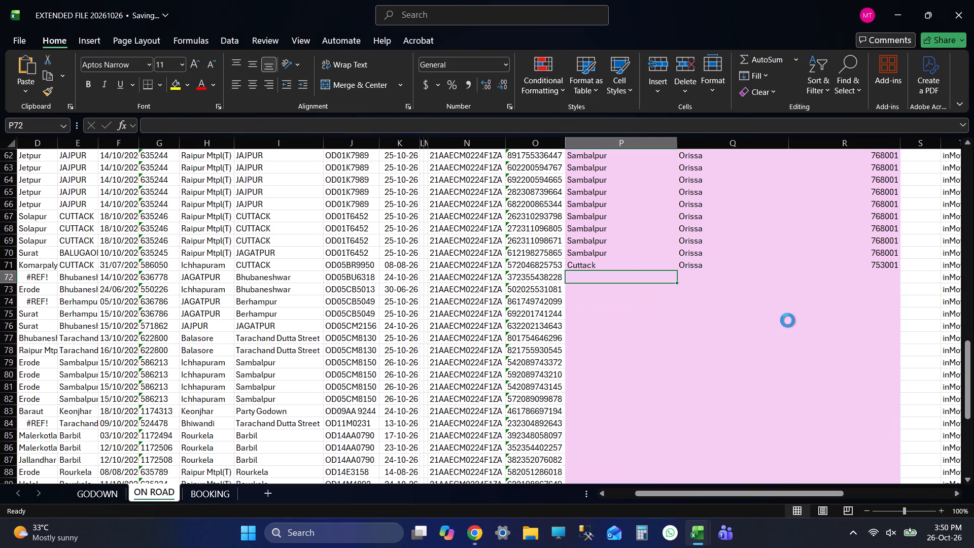
Examine the truck number and date in row 72, and return to its current place cell.
key(Left)
key(Left)
key(Left)
key(Left)
key(Left)
key(Right)
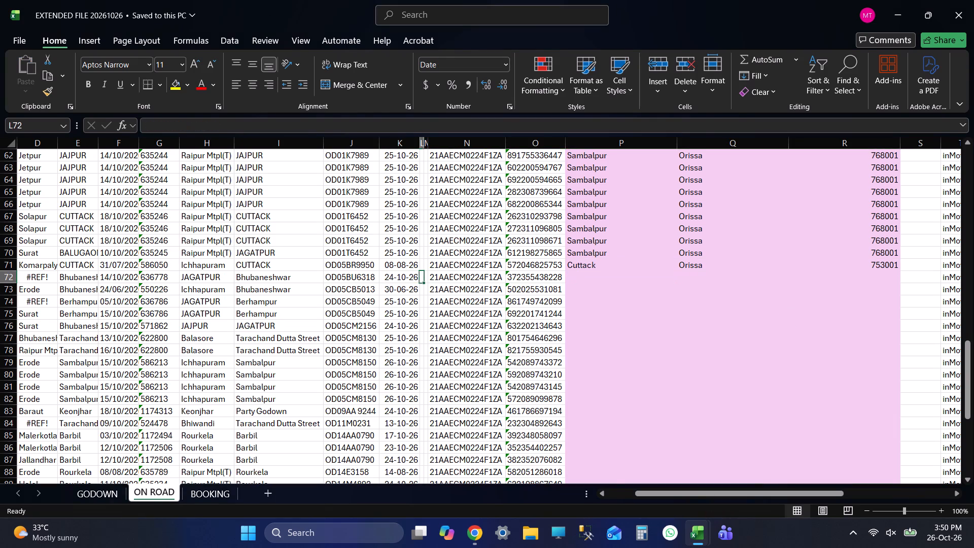
key(Right)
key(Right)
key(Left)
key(Left)
key(Left)
key(Right)
key(Right)
key(Right)
key(Right)
key(Right)
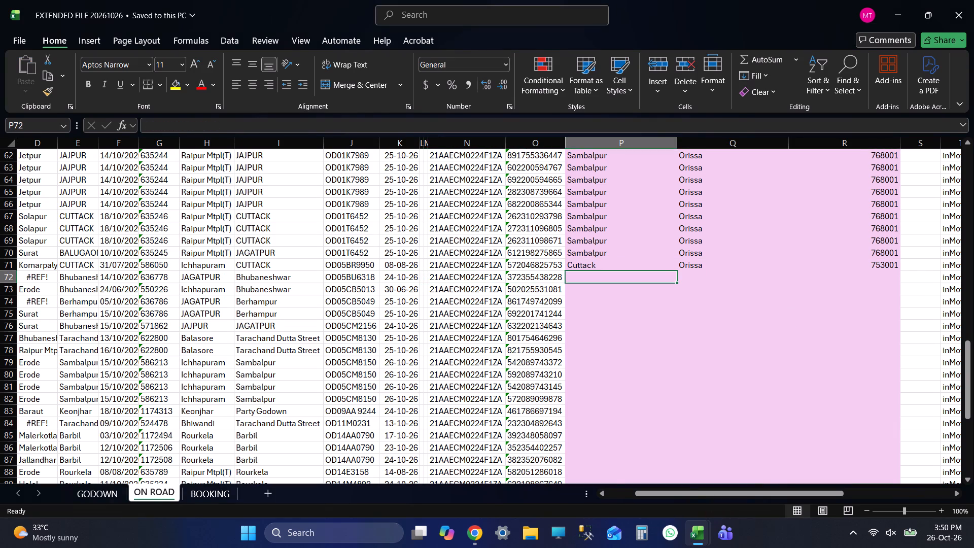
key(alt+Tab)
key(Down)
key(Down)
key(Down)
key(Up)
key(Up)
key(Up)
key(Up)
key(Up)
key(Up)
key(Up)
key(Up)
key(Up)
key(Up)
key(Up)
key(Up)
key(Up)
key(Up)
key(Up)
key(Up)
key(Up)
key(Up)
key(Up)
key(Up)
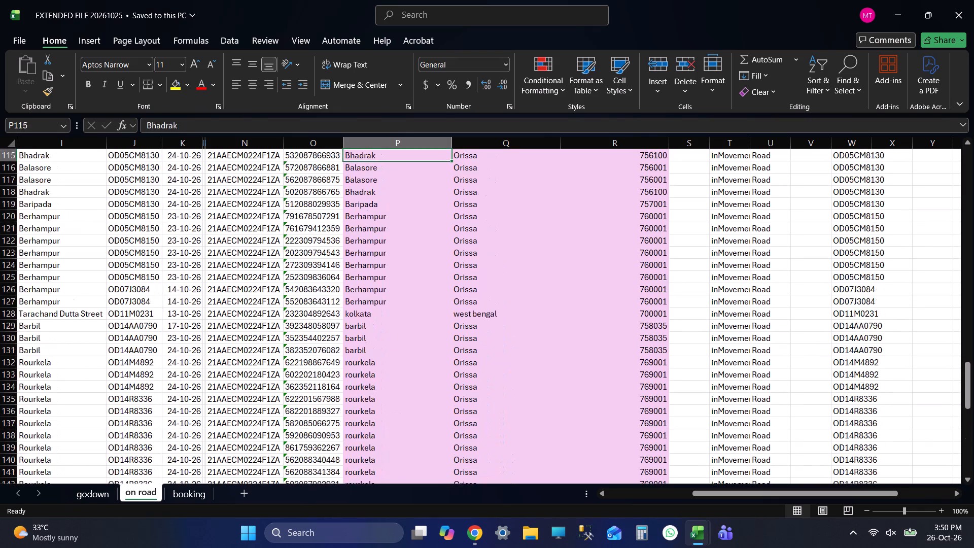
key(Up)
key(Up)
key(Up)
key(Up)
key(Up)
key(Up)
key(Up)
key(Up)
key(Up)
key(Up)
key(Up)
key(Up)
key(Up)
key(Up)
key(Up)
key(Up)
key(Up)
key(Up)
key(Up)
key(Up)
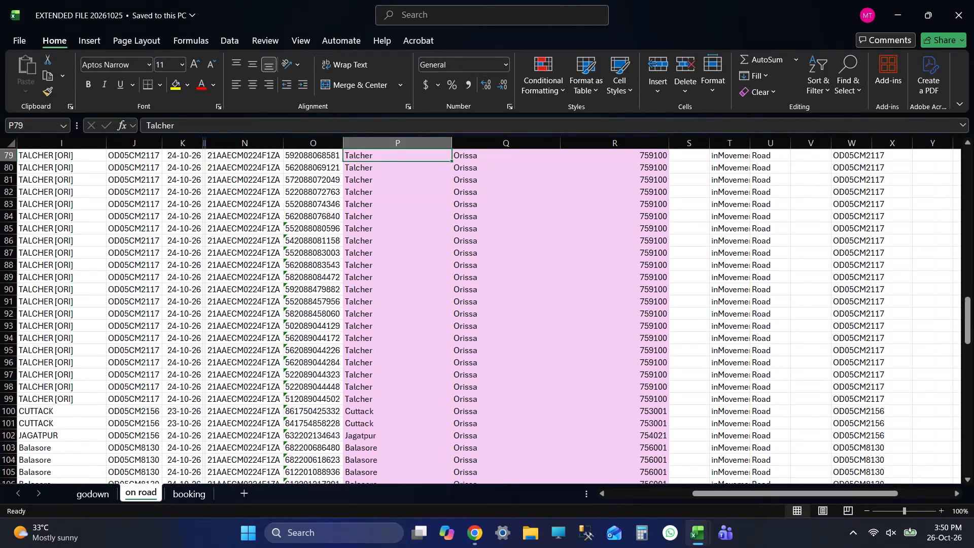
key(Down)
key(Down)
key(Down)
key(Down)
key(Down)
key(Down)
key(Down)
key(Down)
key(Down)
key(Down)
key(Down)
key(Down)
key(Down)
key(Down)
key(Down)
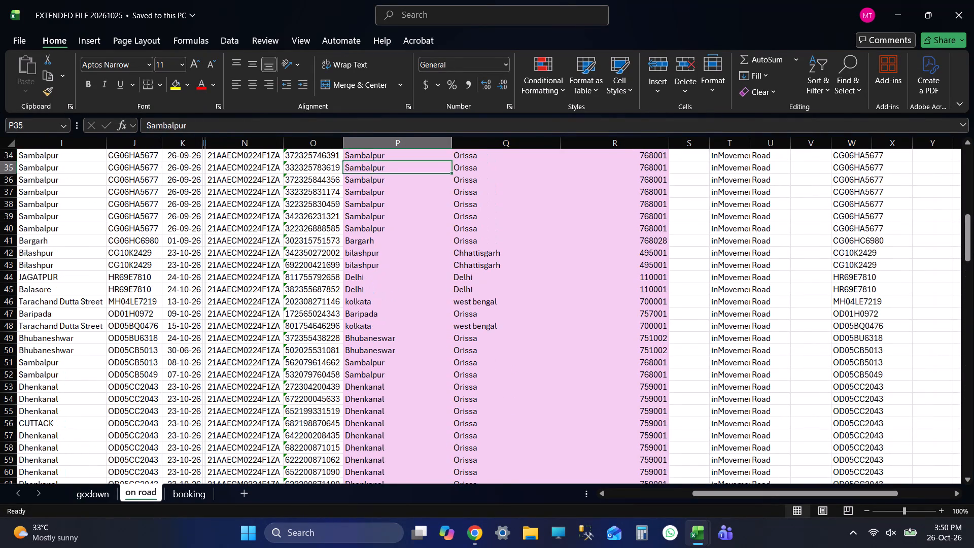
key(shift+Right)
key(shift+Right)
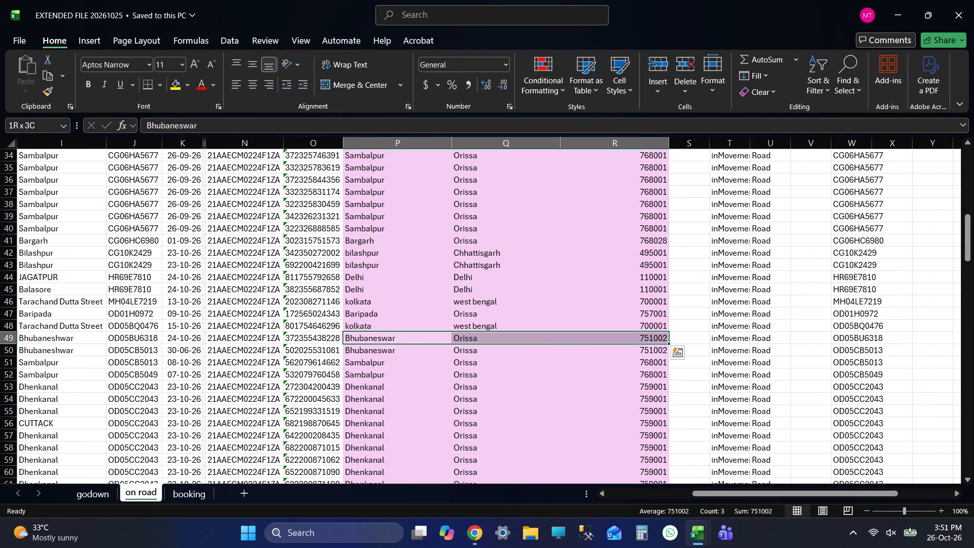
key(ctrl+c)
Paste the copied Bhubaneswar location into row 72 of today's ON ROAD sheet.
key(alt+Tab)
key(ctrl+v)
key(Down)
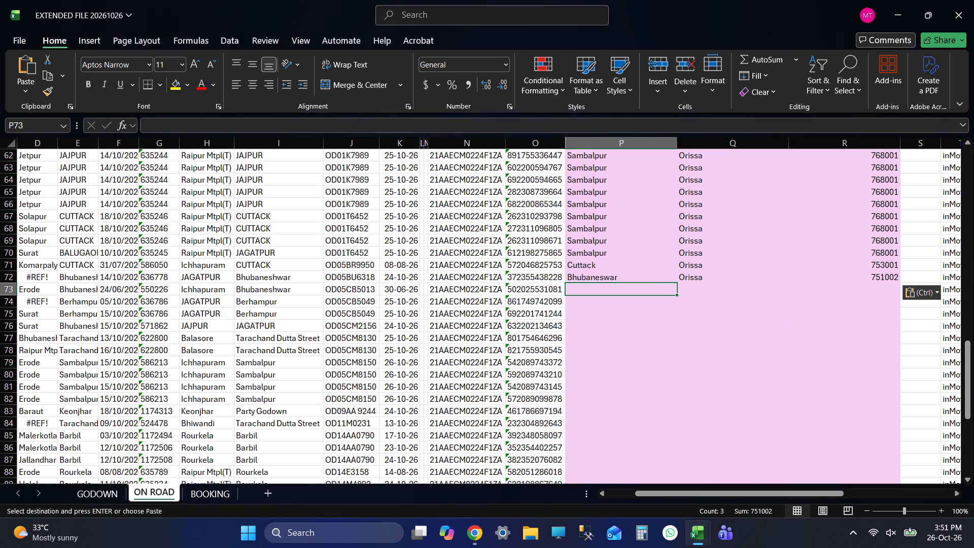
key(ctrl+s)
key(Left)
key(Left)
key(Left)
key(Left)
key(Left)
key(Right)
key(Right)
key(Right)
key(Right)
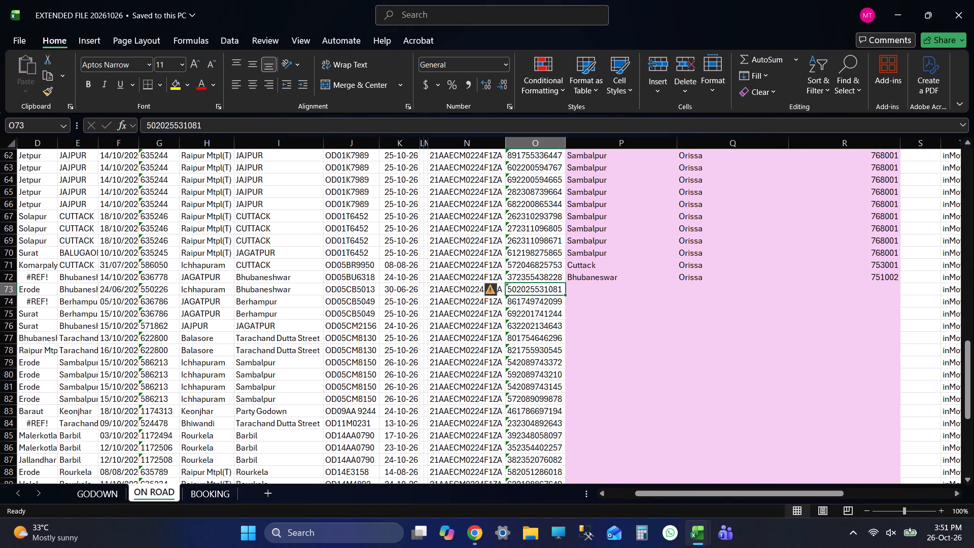
key(Right)
key(Up)
key(shift+Right)
key(shift+Right)
key(ctrl+c)
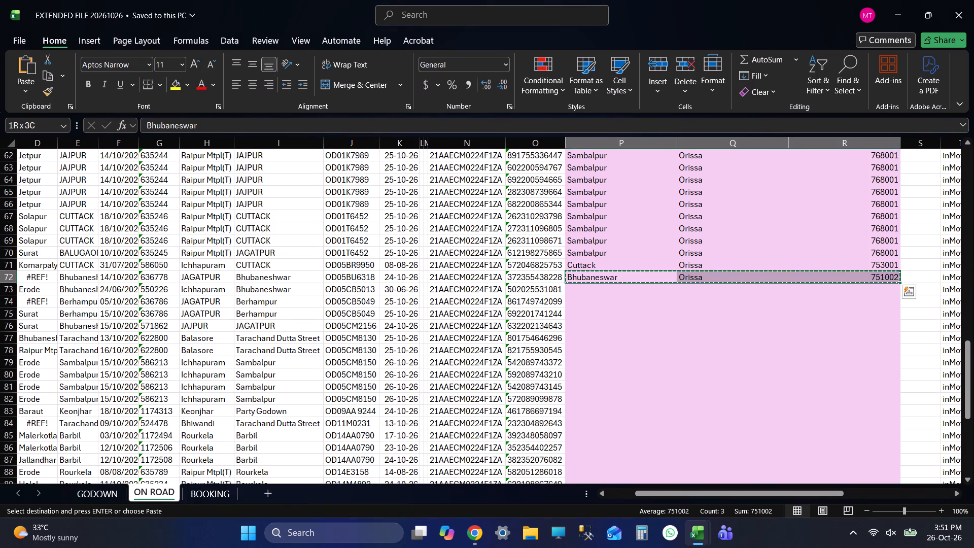
key(Down)
key(Left)
key(Right)
key(ctrl+v)
key(Down)
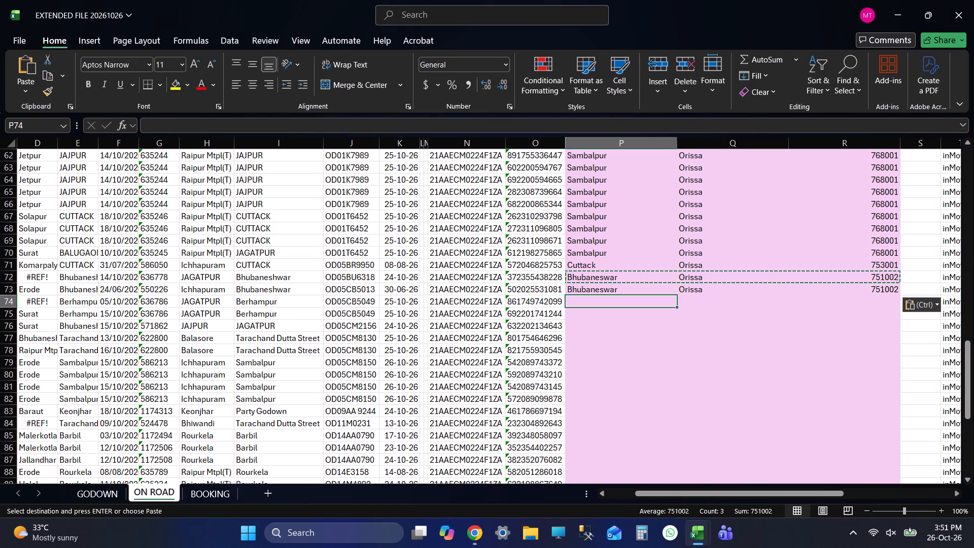
key(ctrl+s)
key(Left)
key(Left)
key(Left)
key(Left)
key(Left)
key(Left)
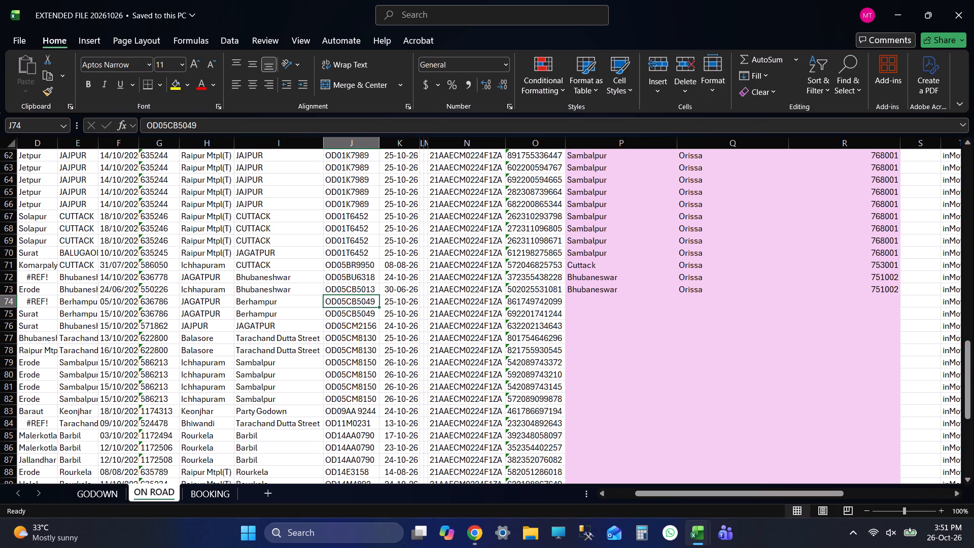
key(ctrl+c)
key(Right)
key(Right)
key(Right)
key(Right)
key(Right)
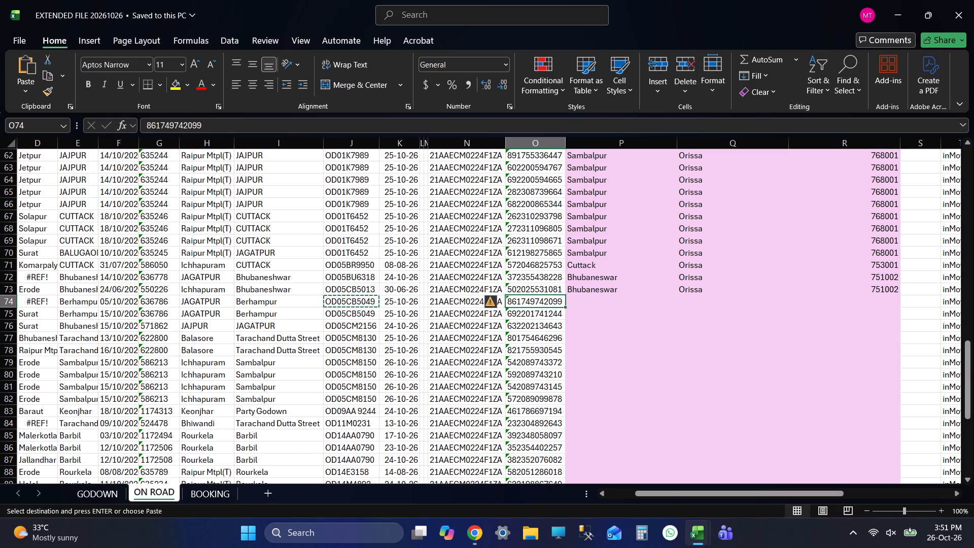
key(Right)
Look through the current places in yesterday's EXTENDED FILE 20261025 on road sheet for a match to row 74.
key(alt+Tab)
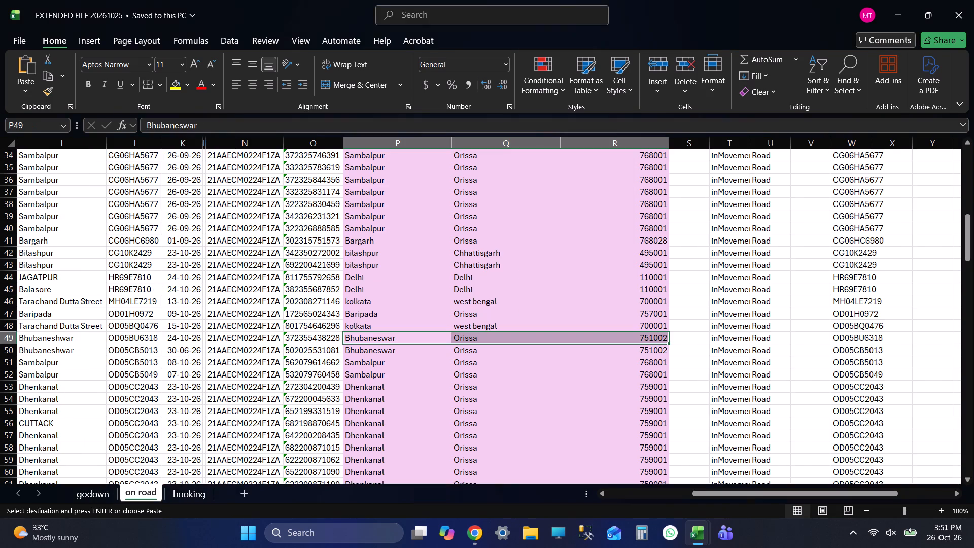
key(Up)
key(Up)
key(Up)
key(Up)
key(Up)
key(Up)
key(Up)
key(Up)
key(ctrl+Down)
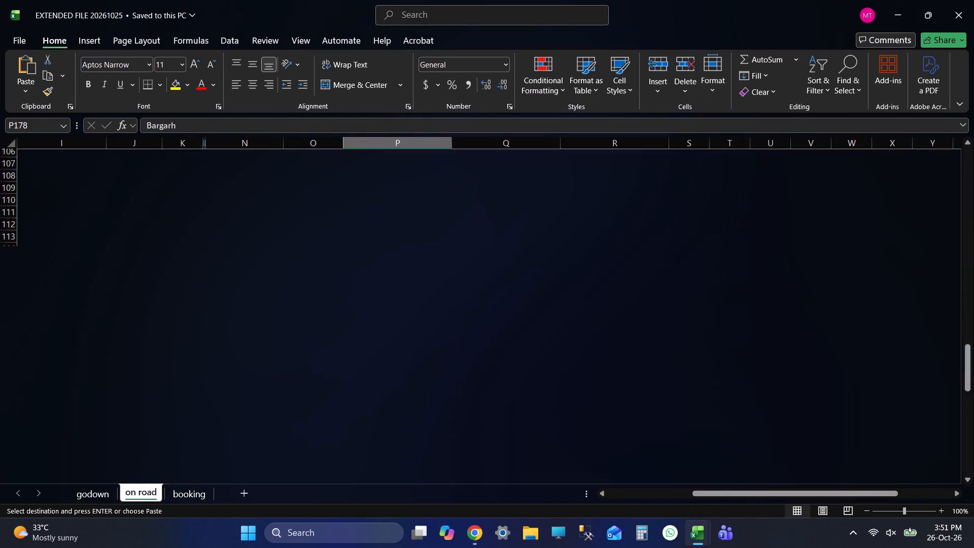
key(Up)
key(Up)
key(Up)
key(Up)
key(Up)
key(Up)
key(Up)
key(Up)
key(Up)
key(Up)
key(Up)
key(Up)
key(Up)
key(Up)
key(Up)
key(Up)
key(Up)
key(Up)
key(Up)
key(Up)
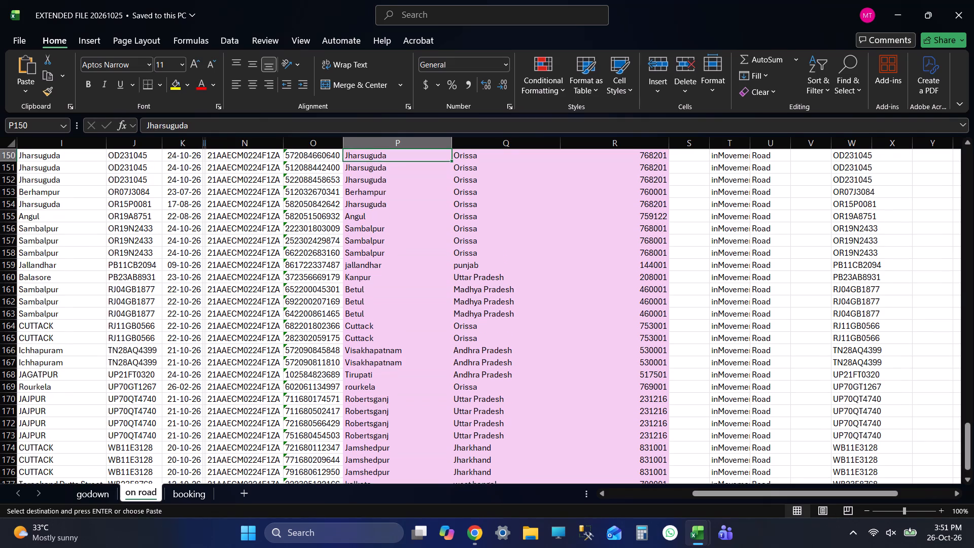
key(ctrl+Up)
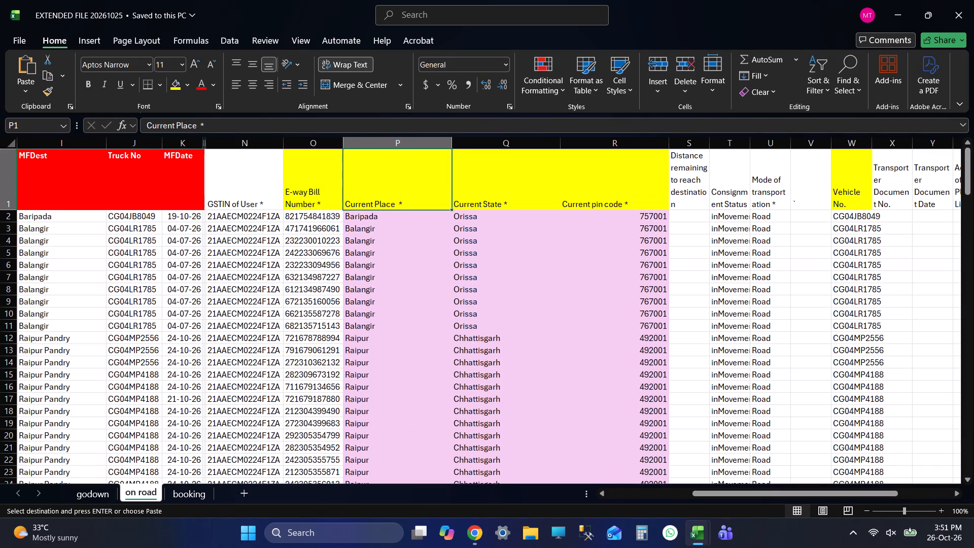
key(Down)
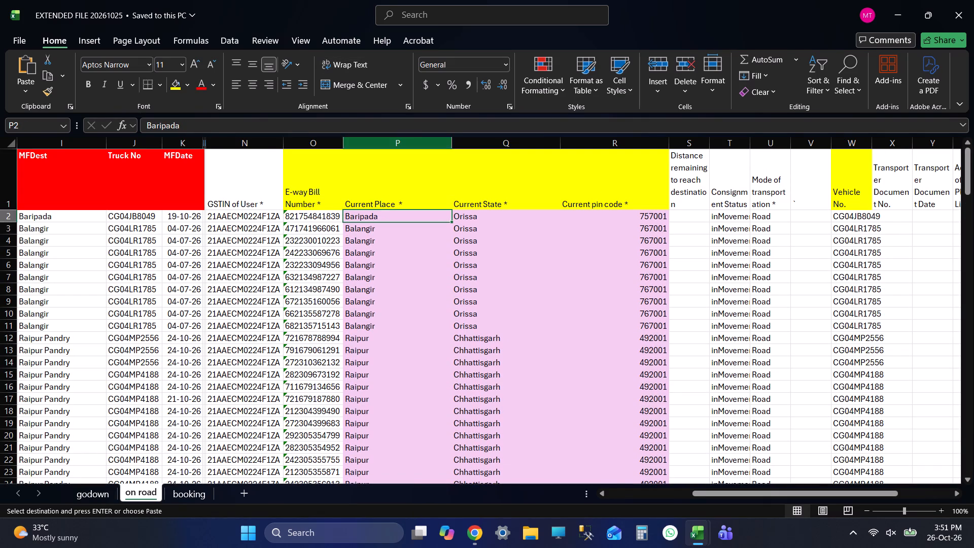
Find "BERH" in yesterday's Current Place column and copy Berhampur, Orissa, 760001 from row 122.
click(383, 138)
key(ctrl+f)
text(BERH)
key(Return)
click(382, 337)
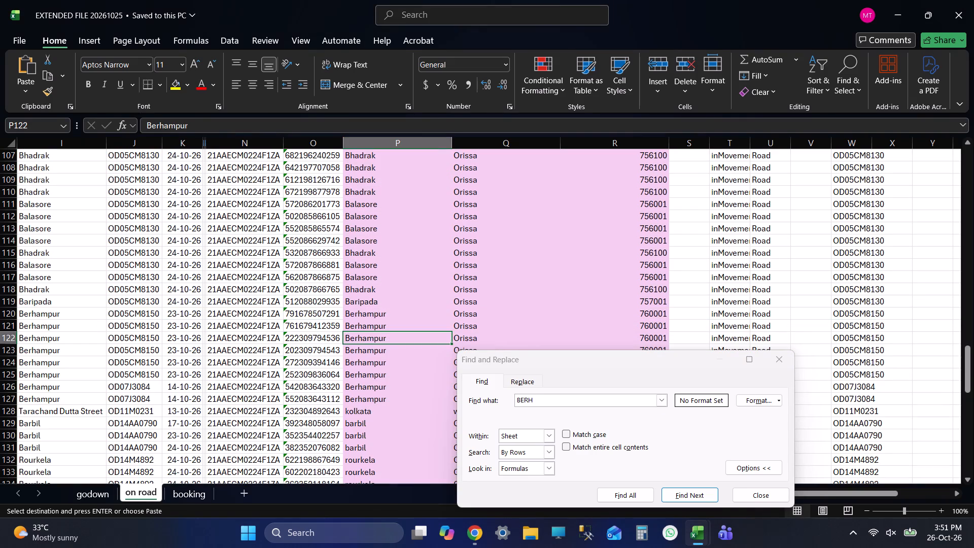
key(shift+Right)
key(shift+Right)
key(ctrl+c)
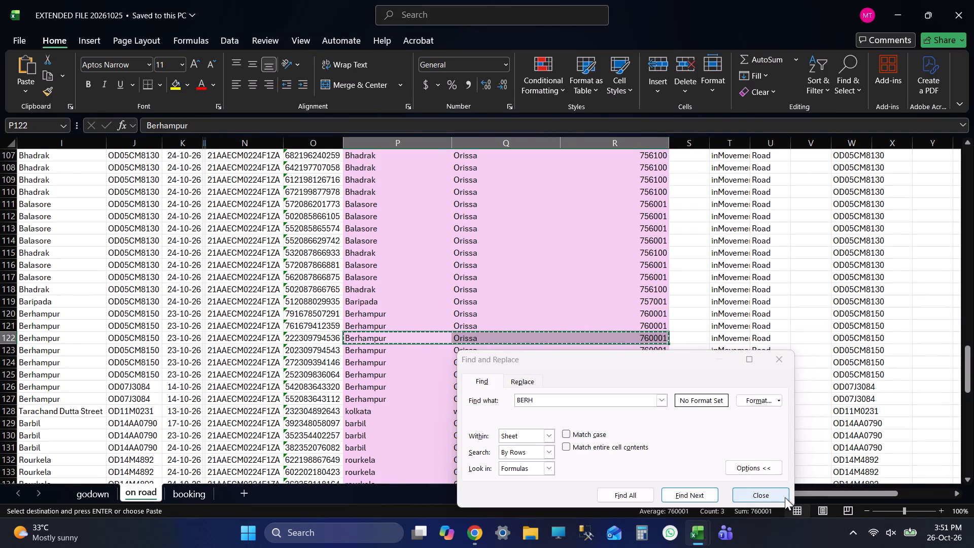
click(785, 497)
Paste the copied Berhampur location into rows 74 and 75 of today's ON ROAD sheet, and save.
key(alt+Tab)
key(shift+Down)
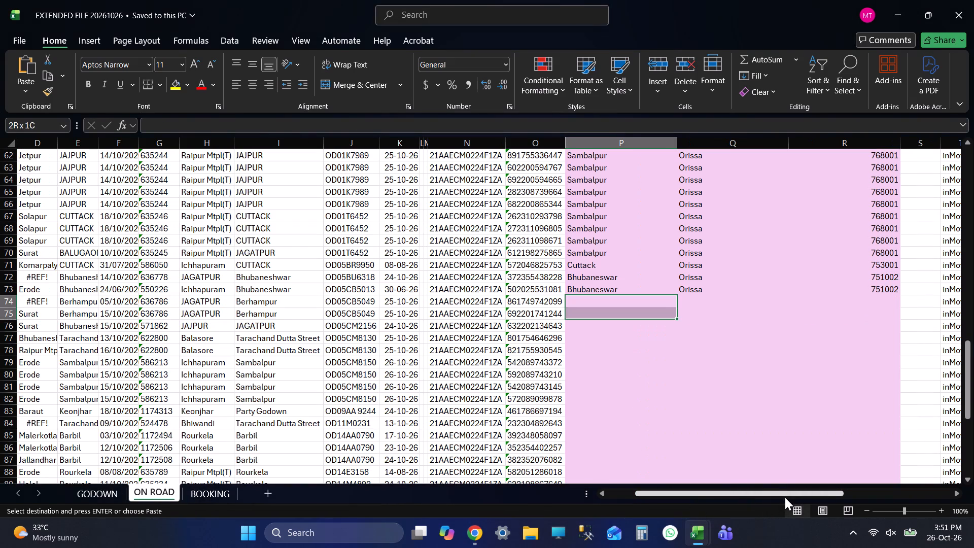
key(ctrl+v)
key(Down)
key(Down)
key(ctrl+s)
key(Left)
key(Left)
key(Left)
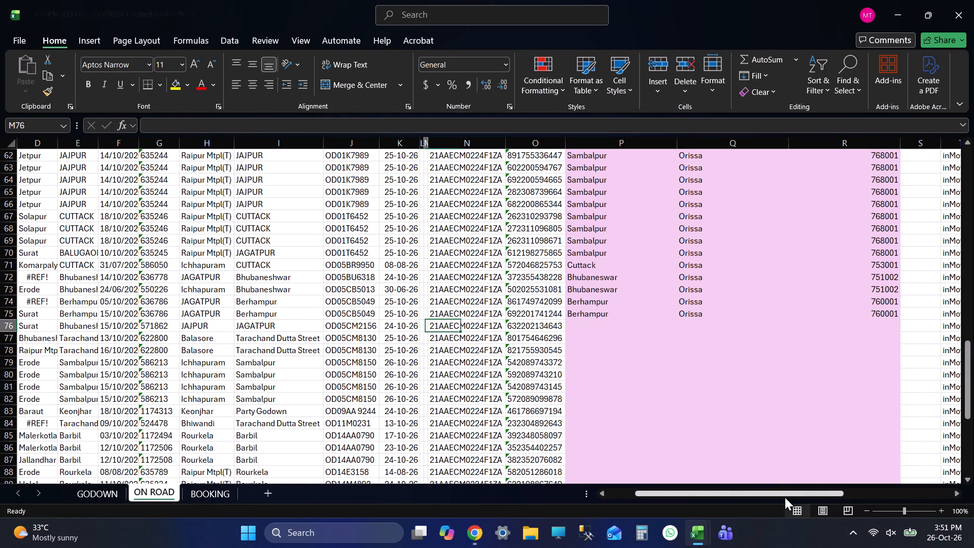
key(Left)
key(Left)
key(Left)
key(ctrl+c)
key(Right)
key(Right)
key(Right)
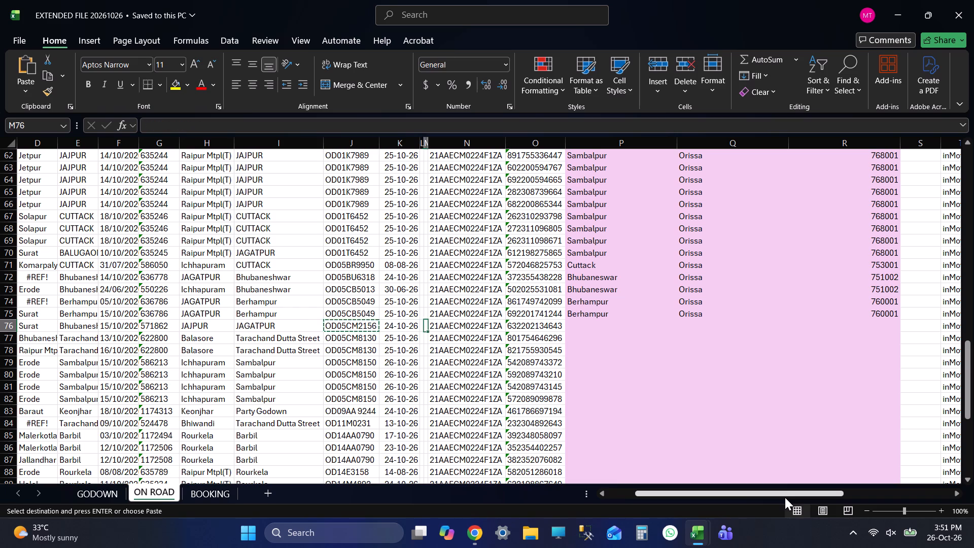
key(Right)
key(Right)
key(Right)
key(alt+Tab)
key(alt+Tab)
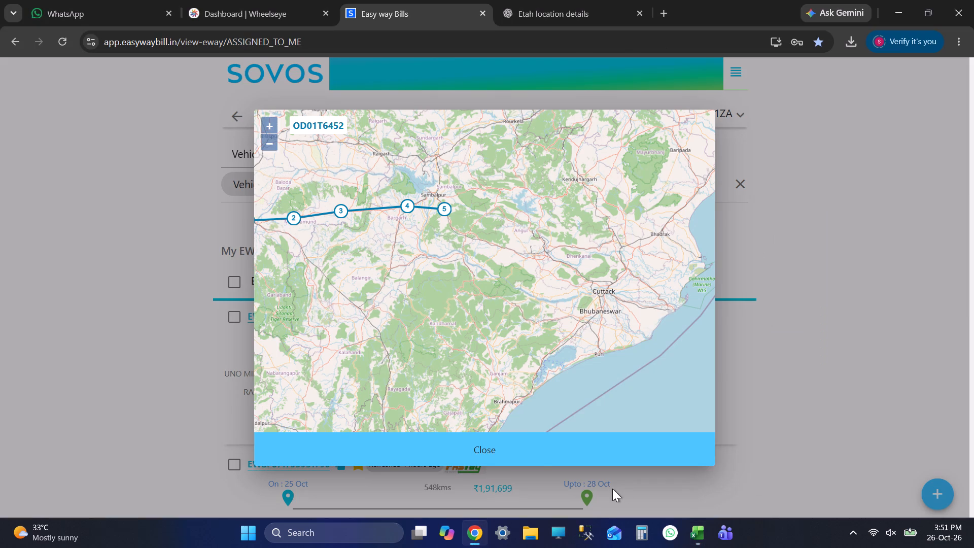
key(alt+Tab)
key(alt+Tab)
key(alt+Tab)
Find "JAGAT" in the Current Place column of yesterday's on road sheet and copy Jagatpur, Orissa, 754021 from row 102.
key(alt+Tab)
key(alt+Tab)
click(402, 142)
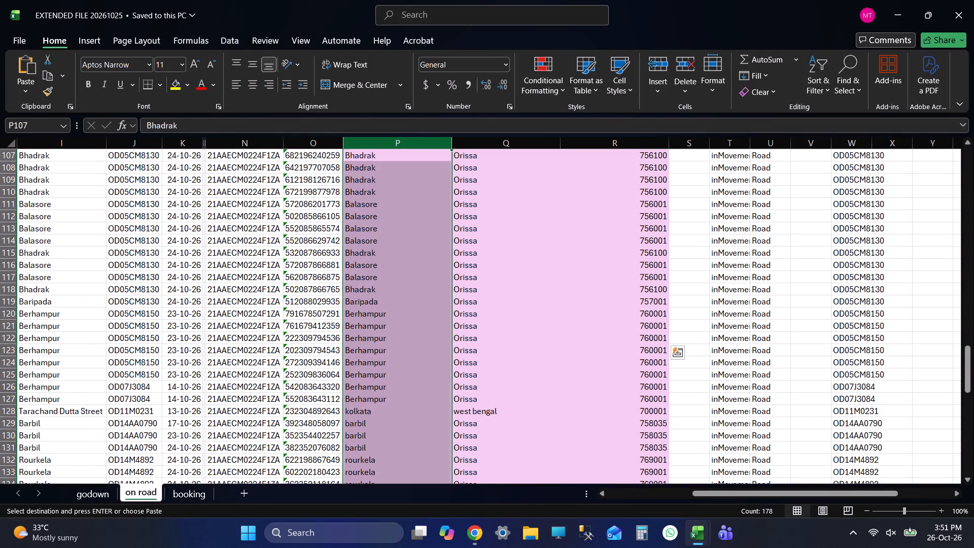
key(ctrl+f)
text(JAGAT)
key(Return)
click(379, 309)
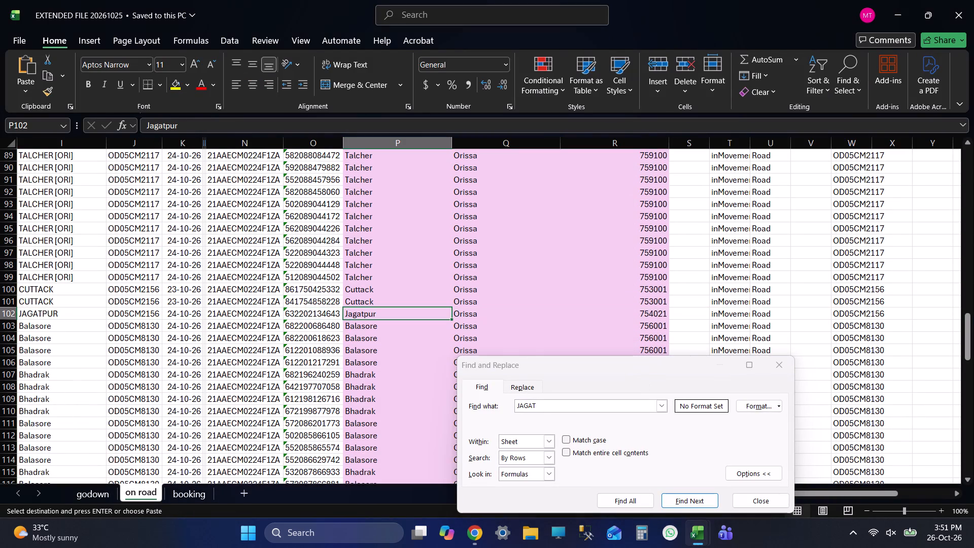
key(shift+Right)
key(shift+Right)
key(ctrl+c)
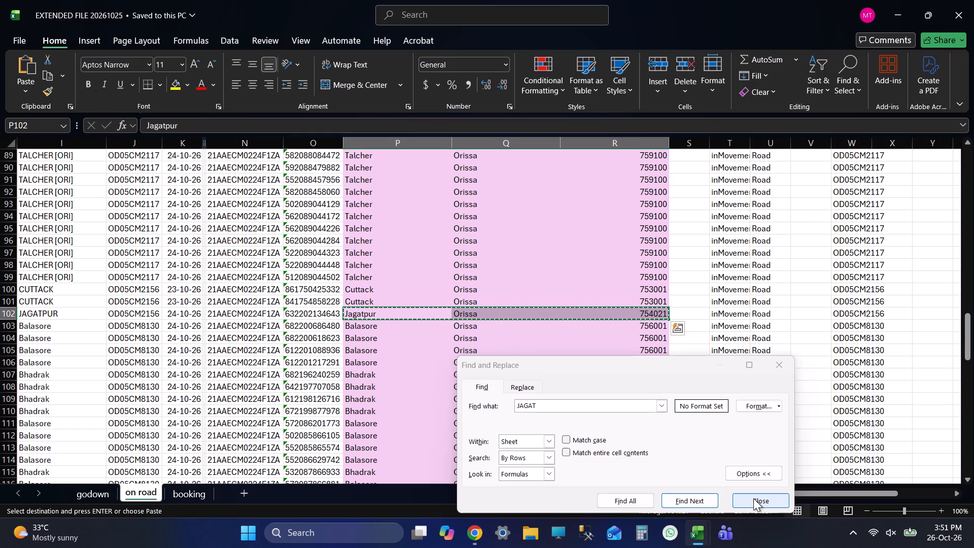
click(753, 498)
Paste the copied Jagatpur location into row 76 of today's ON ROAD sheet, and save.
key(alt+Tab)
key(ctrl+v)
key(Down)
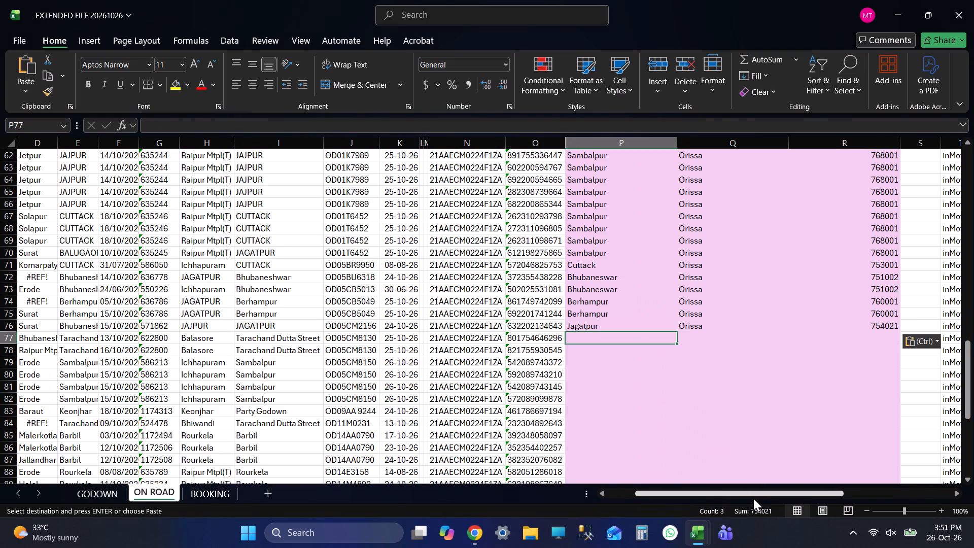
key(ctrl+s)
key(Left)
key(Left)
key(Left)
key(Left)
key(Left)
key(Left)
key(ctrl+c)
key(Right)
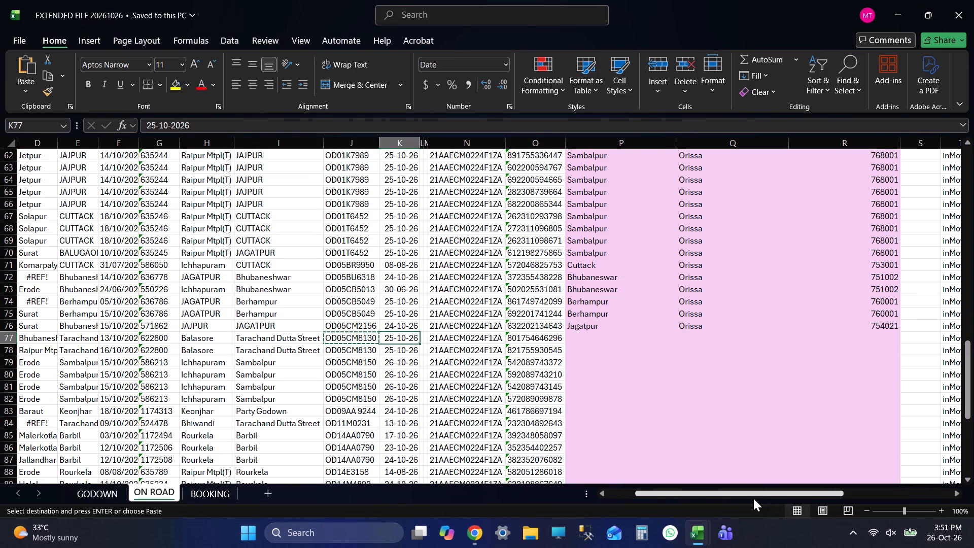
key(Right)
key(Right)
key(Right)
key(Right)
key(Right)
key(alt+Tab)
key(alt+Tab)
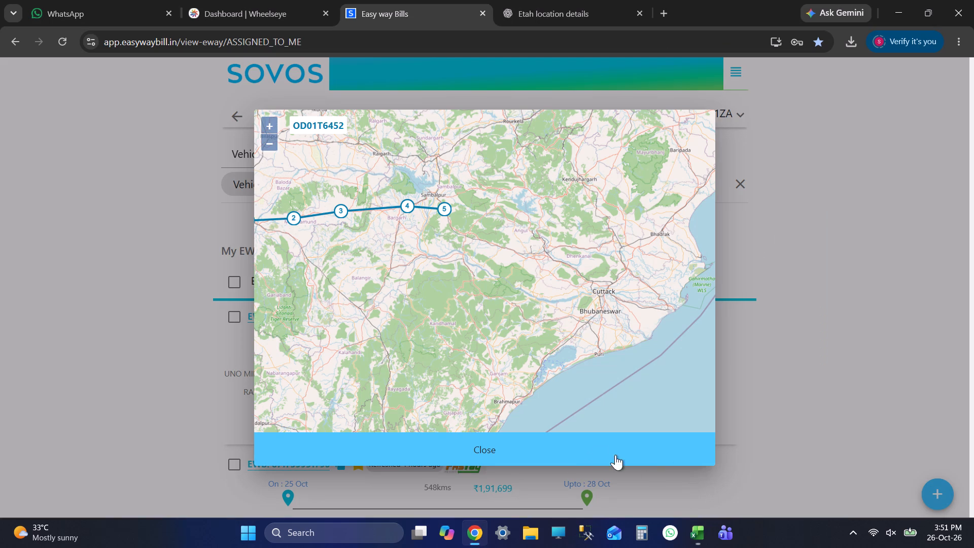
click(551, 449)
double_click(491, 166)
key(ctrl+v)
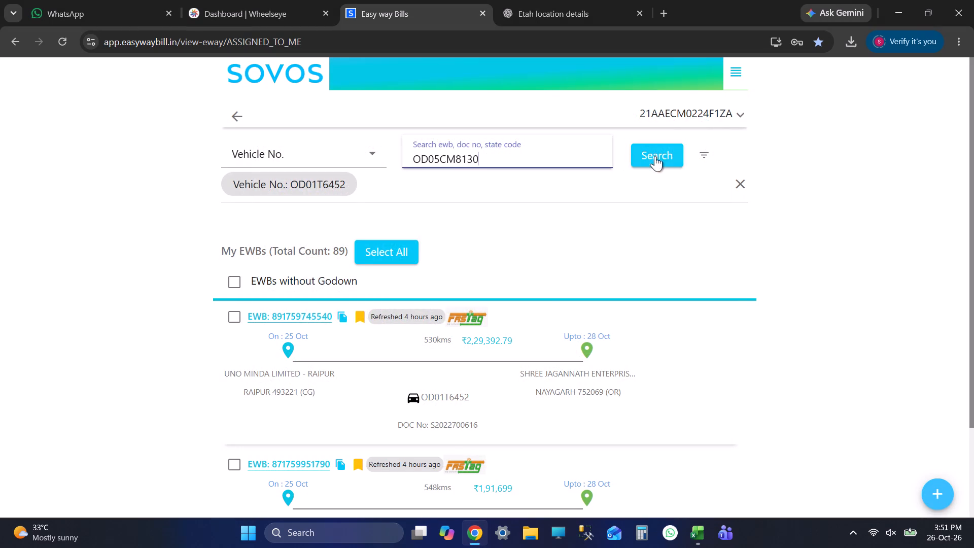
click(664, 158)
click(480, 317)
key(alt+Tab)
scroll(480, 317, down, 3)
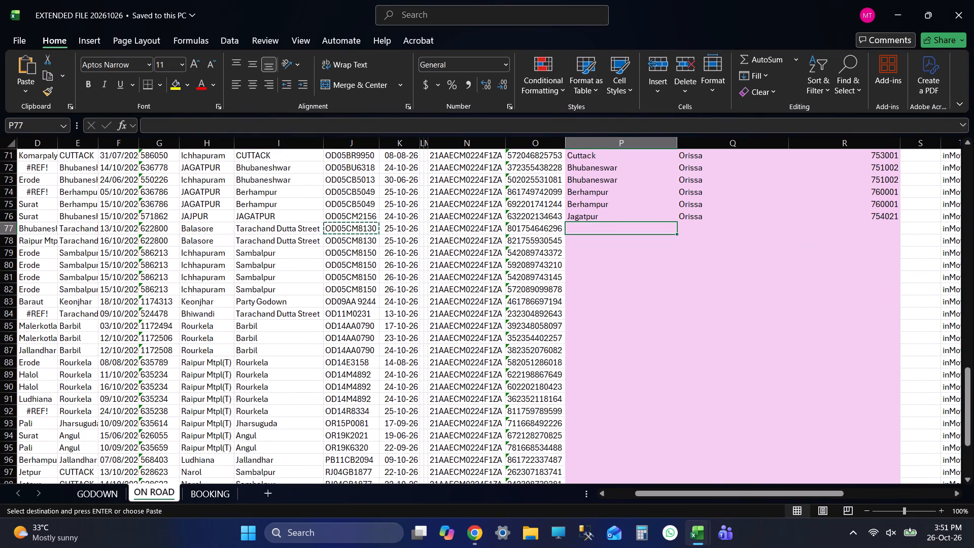
key(alt+Tab)
key(alt+Tab)
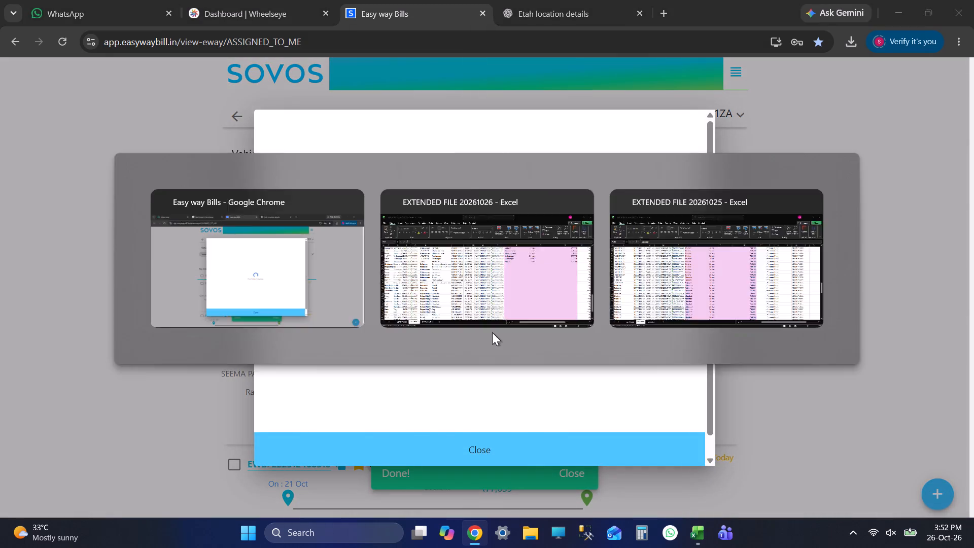
key(alt+Tab)
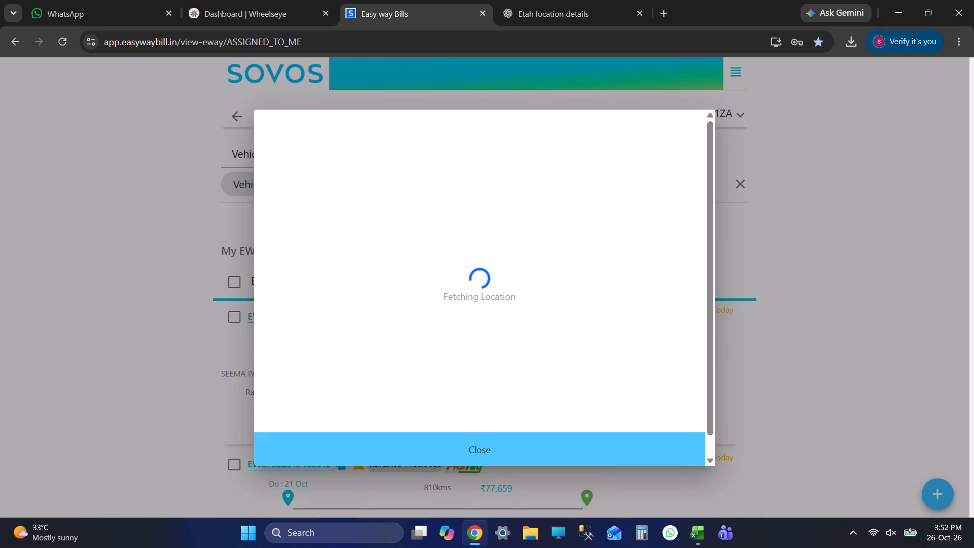
key(alt+Tab)
key(alt+Tab)
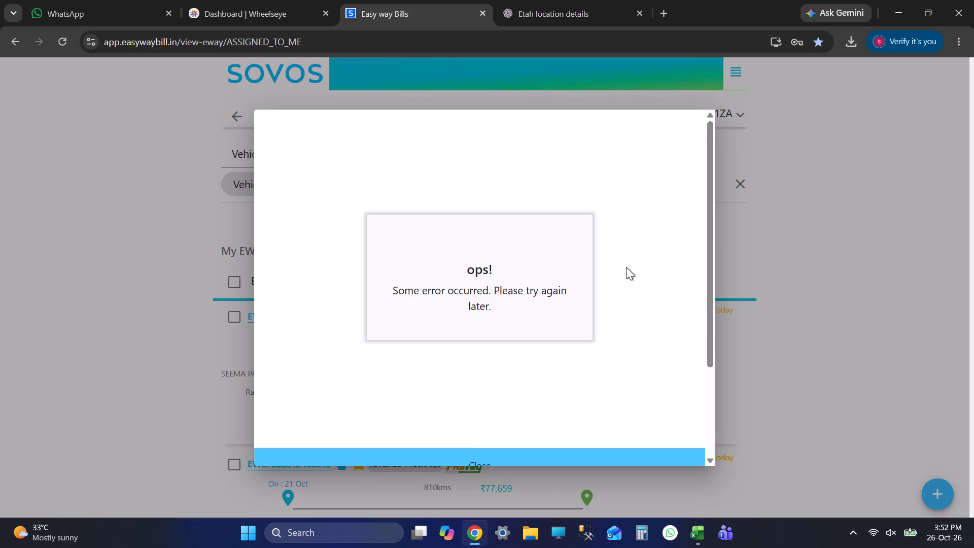
key(alt+Tab)
key(alt+Tab)
click(549, 449)
scroll(530, 314, down, 3)
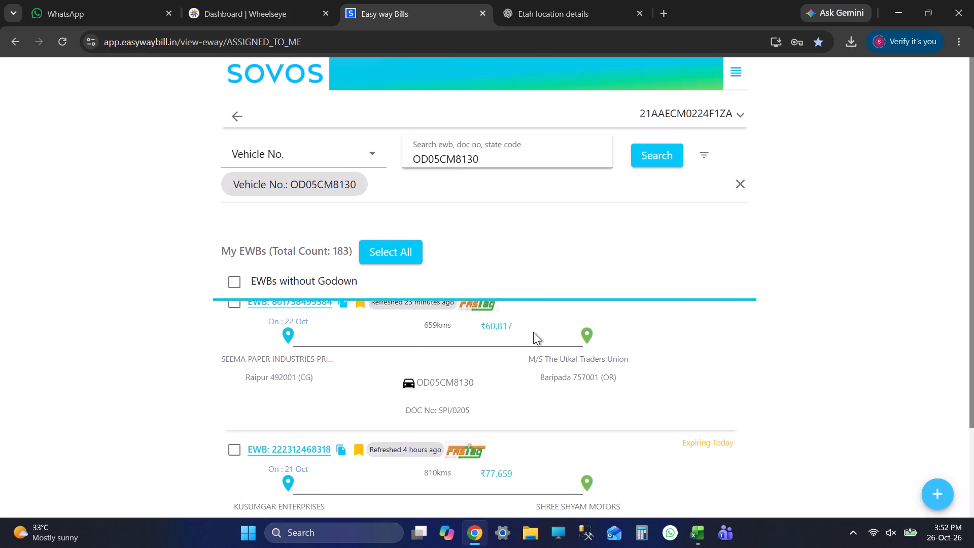
scroll(533, 332, down, 2)
click(477, 423)
key(alt+Tab)
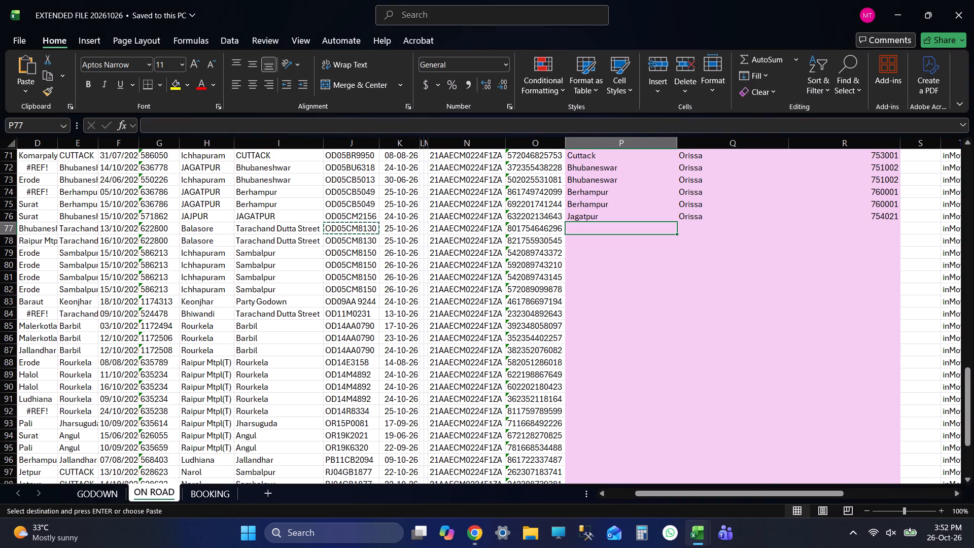
key(alt+Tab)
key(alt+Tab)
key(alt+Tab)
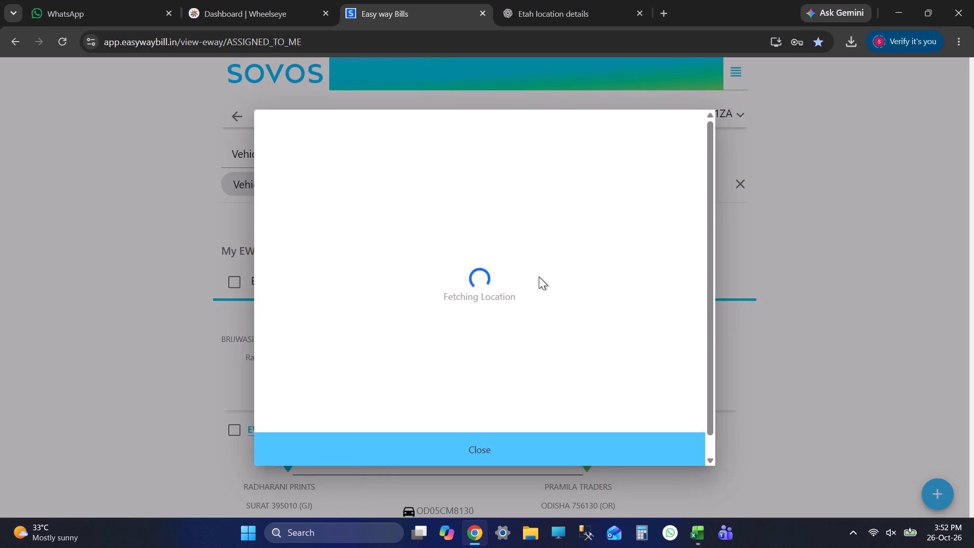
key(alt+Tab)
key(alt+Tab)
key(alt+Tab)
key(alt+Tab)
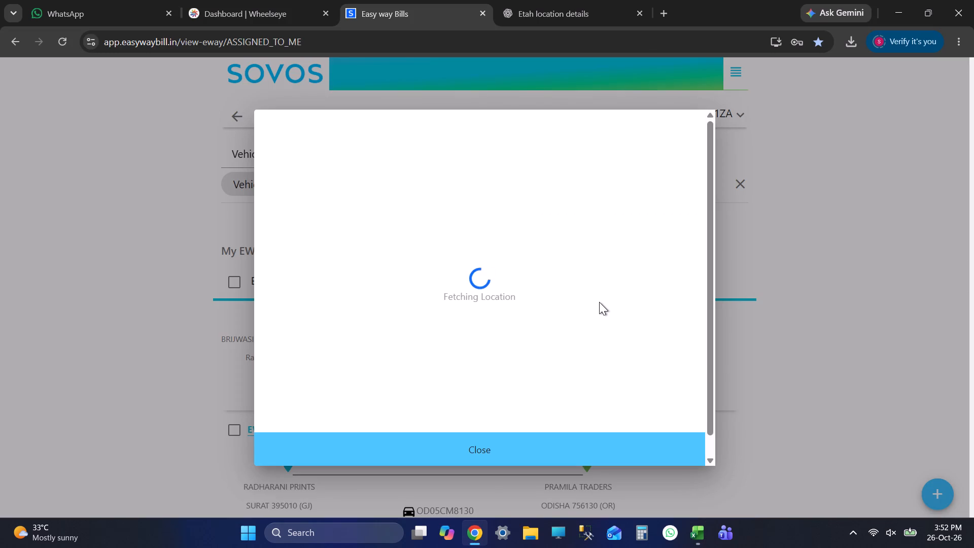
key(alt+Tab)
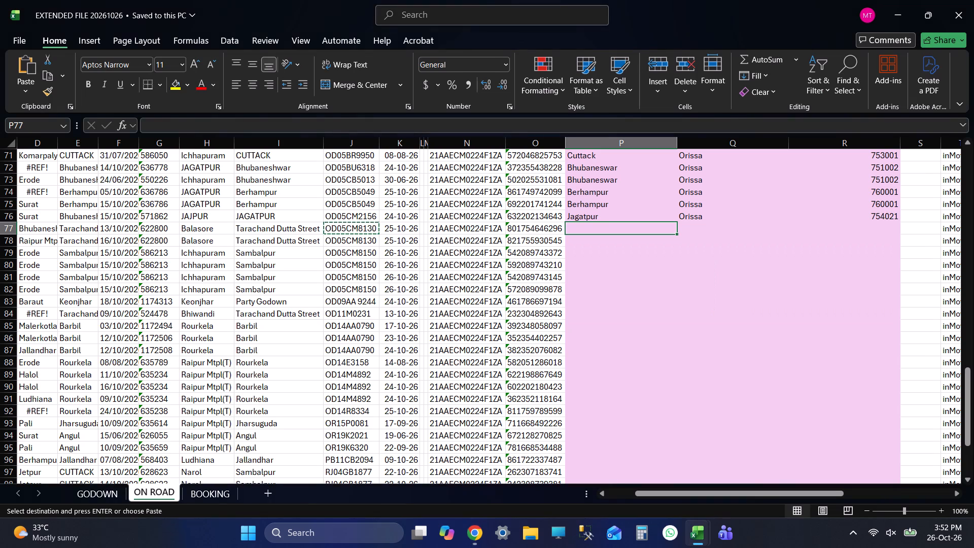
key(alt+Tab)
key(alt+Tab)
key(alt+Tab)
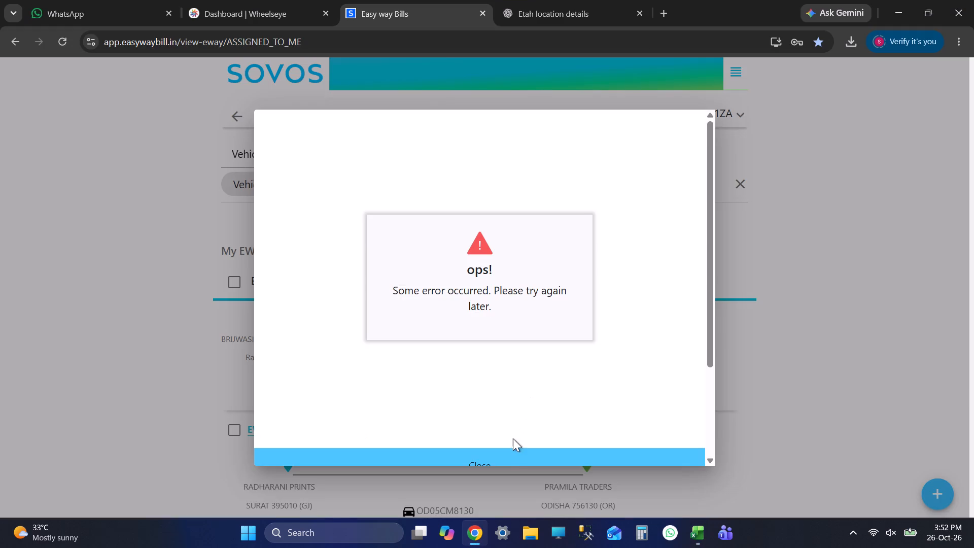
click(512, 452)
scroll(516, 307, down, 3)
scroll(515, 312, up, 1)
scroll(515, 312, down, 1)
click(471, 374)
key(alt+Tab)
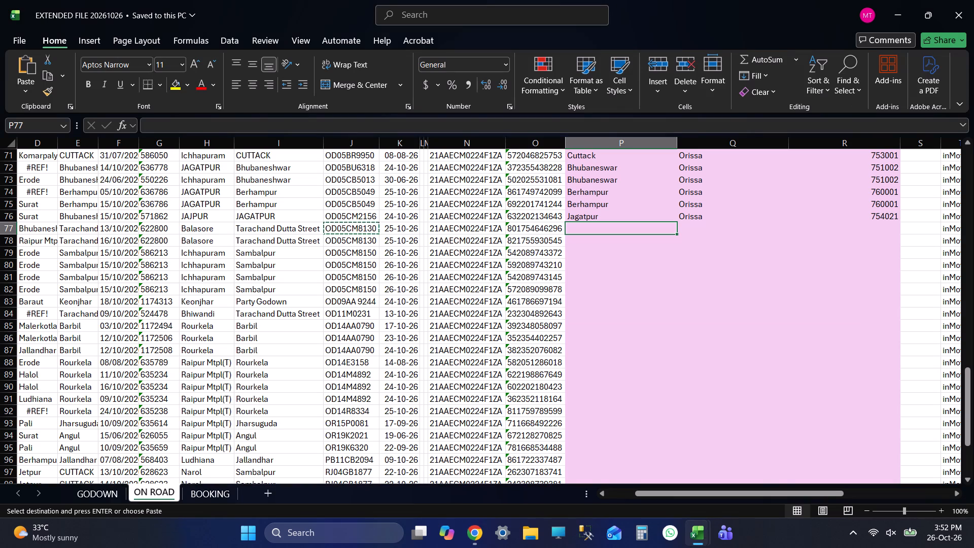
key(alt+Tab)
key(alt+Tab)
key(alt+Tab)
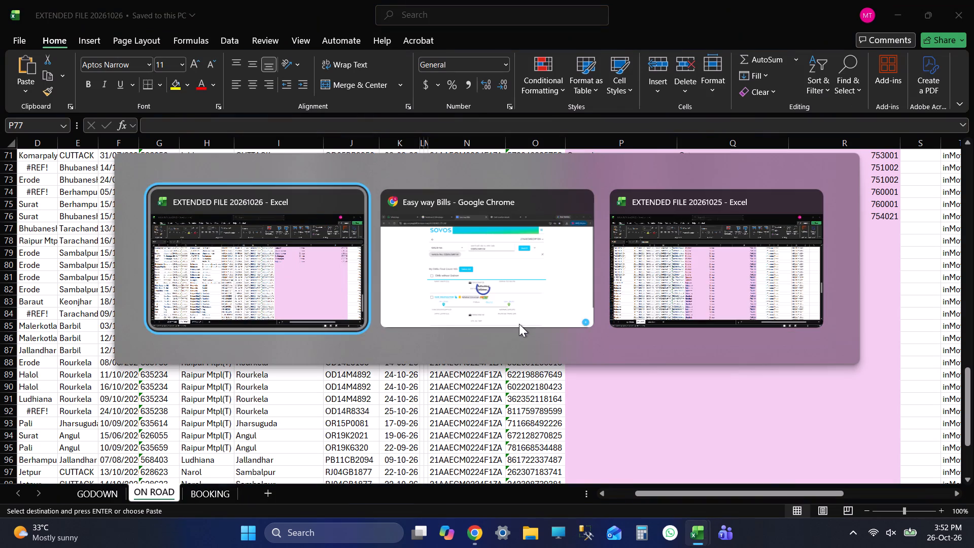
key(alt+Tab)
key(alt+Tab)
key(alt+Tab)
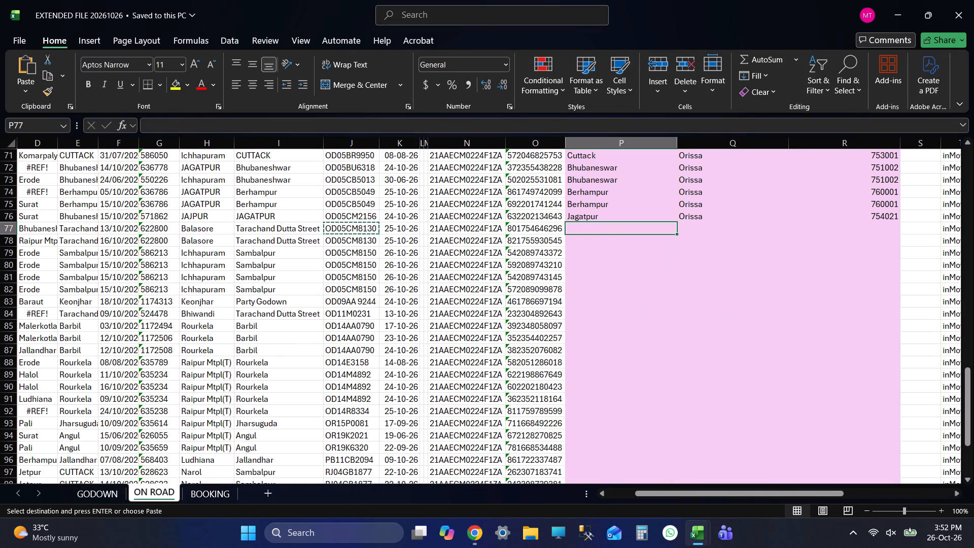
key(alt+Tab)
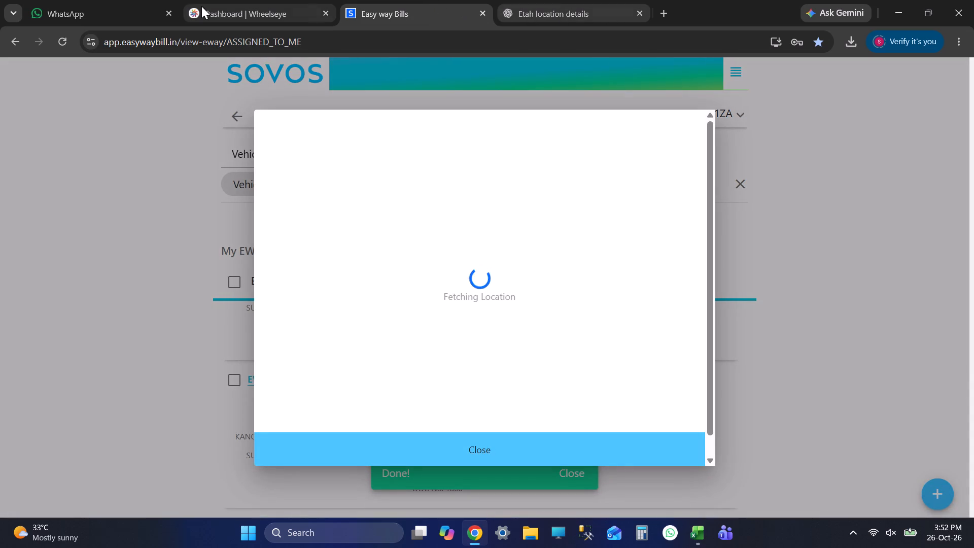
click(251, 0)
key(ctrl+v)
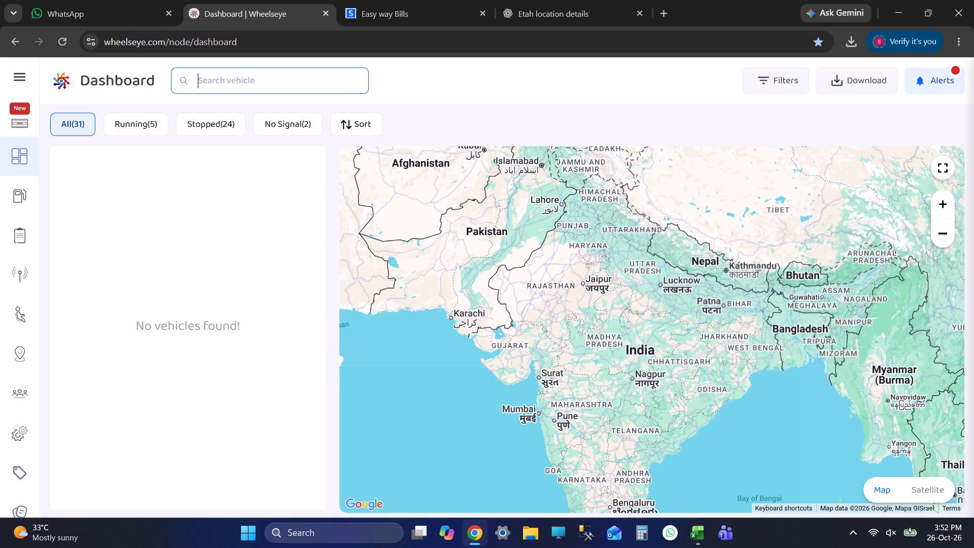
key(Return)
click(177, 278)
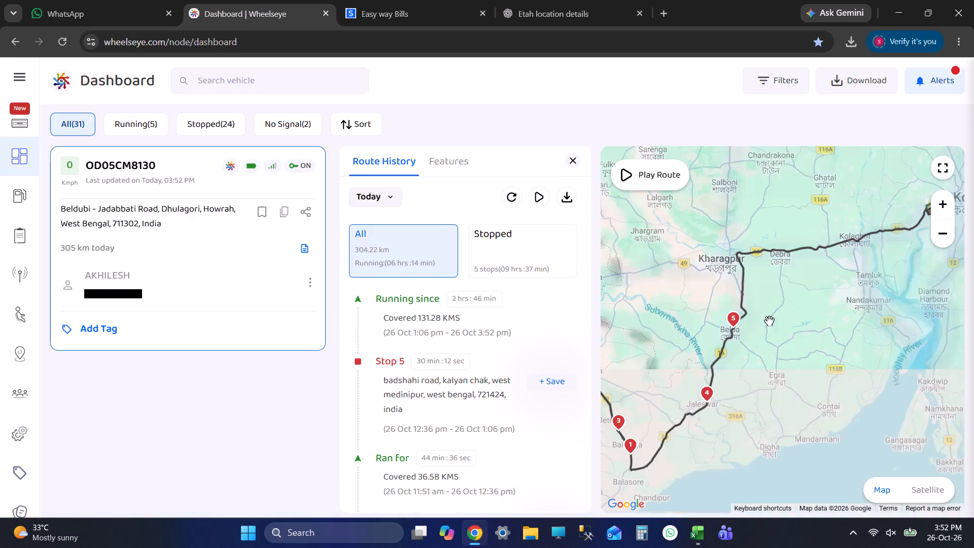
drag(779, 308, 688, 375)
scroll(877, 250, up, 13)
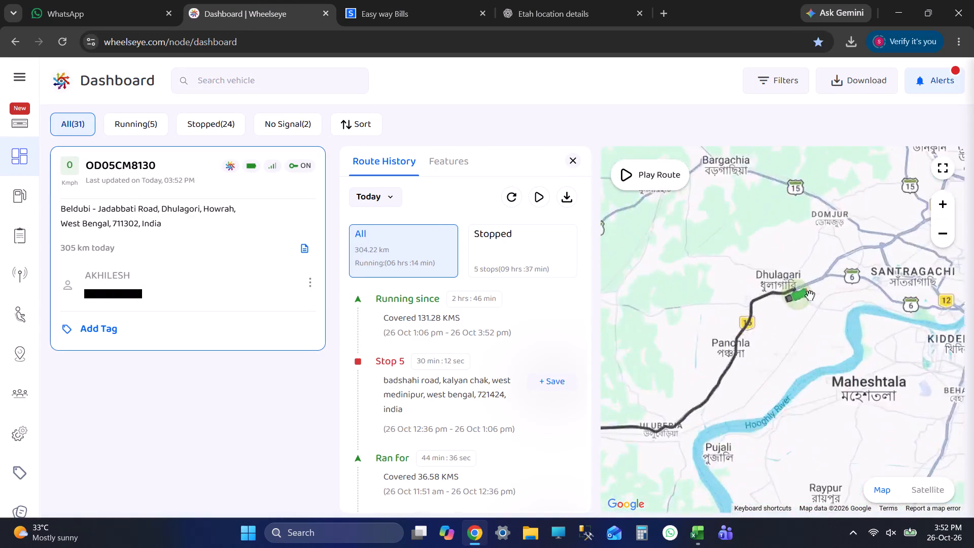
scroll(797, 295, down, 1)
scroll(796, 295, up, 10)
drag(768, 291, 788, 355)
scroll(788, 355, down, 3)
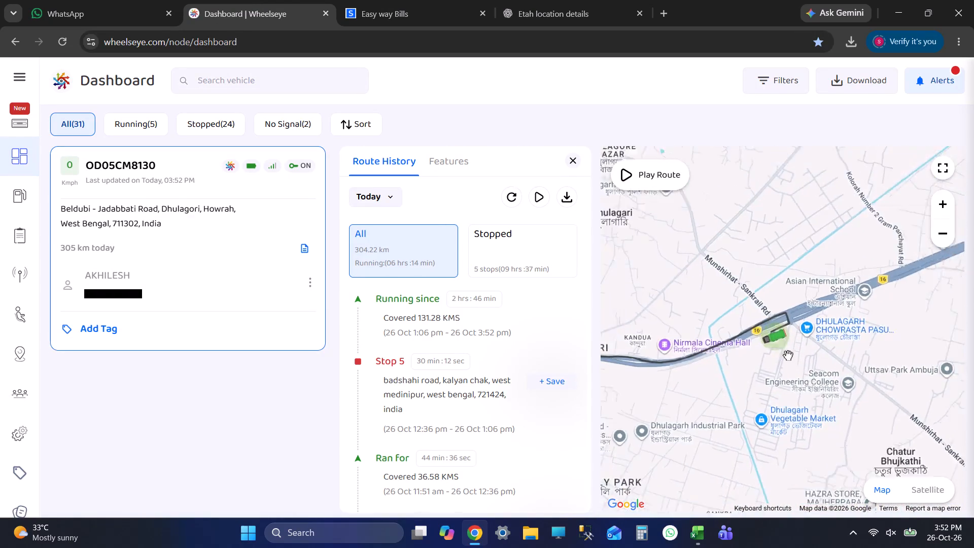
scroll(788, 355, down, 8)
key(alt+Tab)
key(alt+Tab)
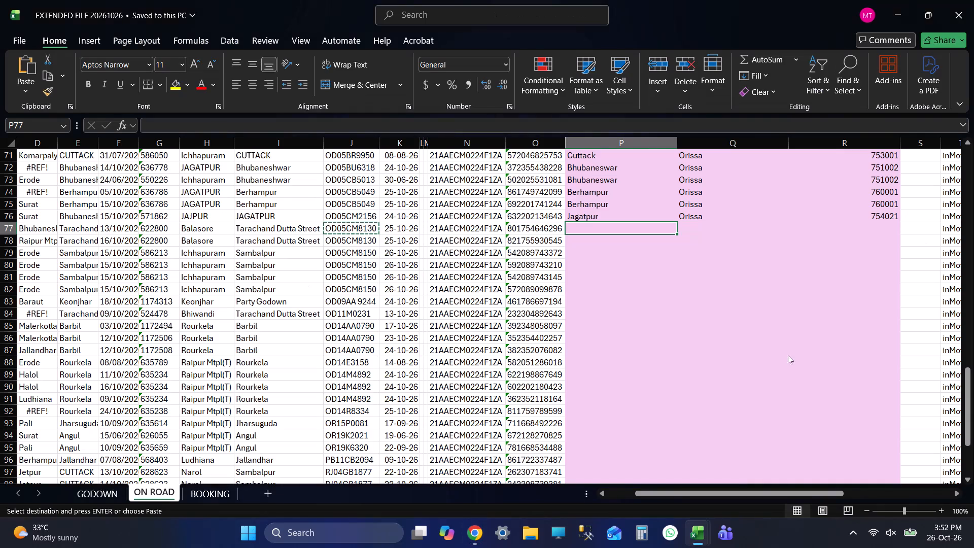
key(alt+Tab)
click(385, 142)
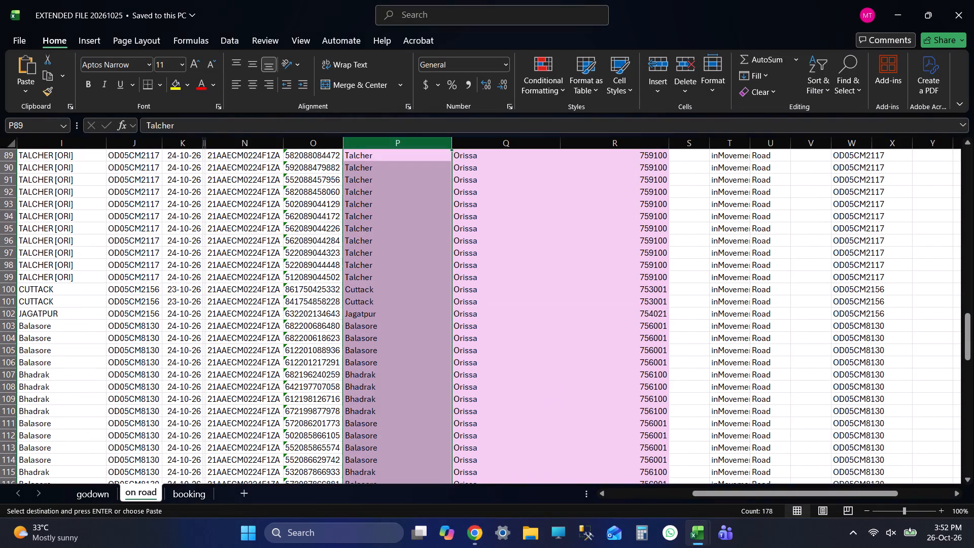
key(ctrl+f)
text(DHU)
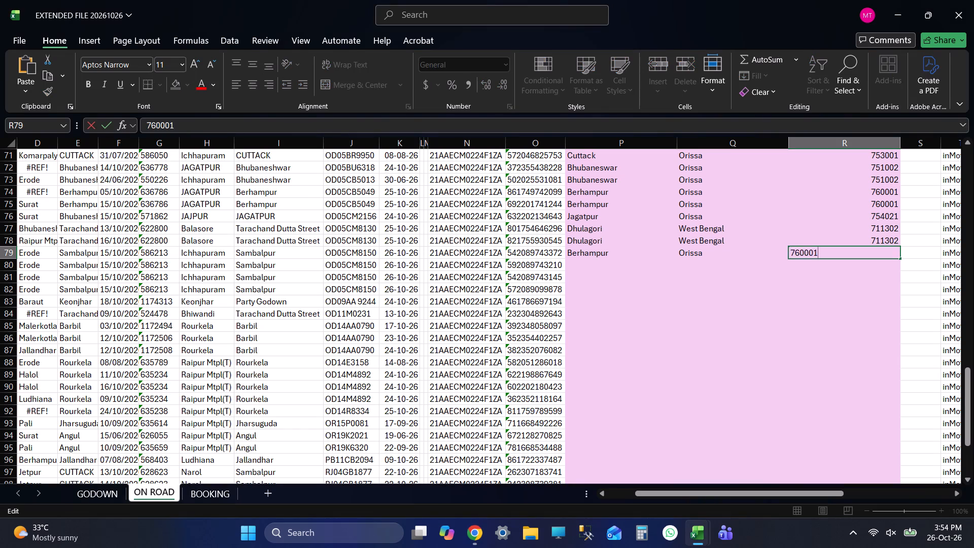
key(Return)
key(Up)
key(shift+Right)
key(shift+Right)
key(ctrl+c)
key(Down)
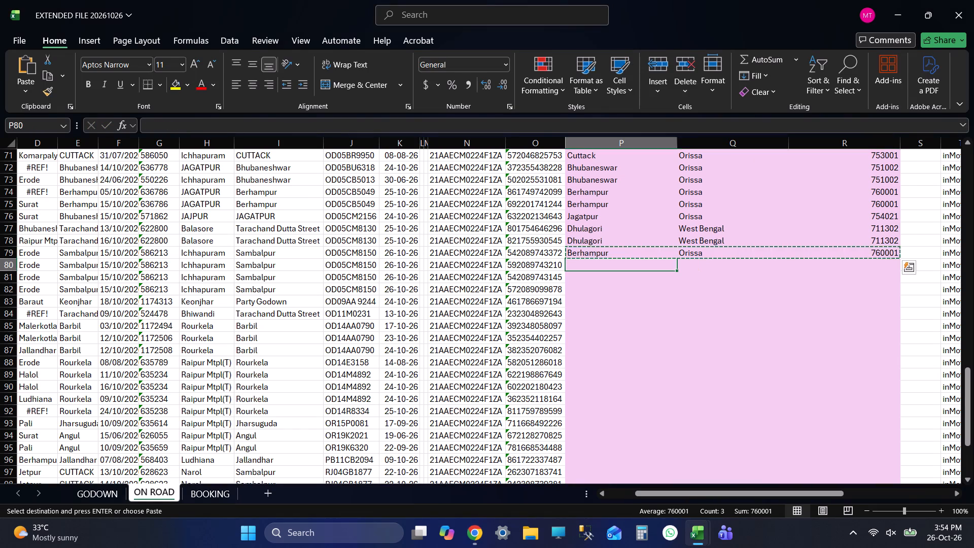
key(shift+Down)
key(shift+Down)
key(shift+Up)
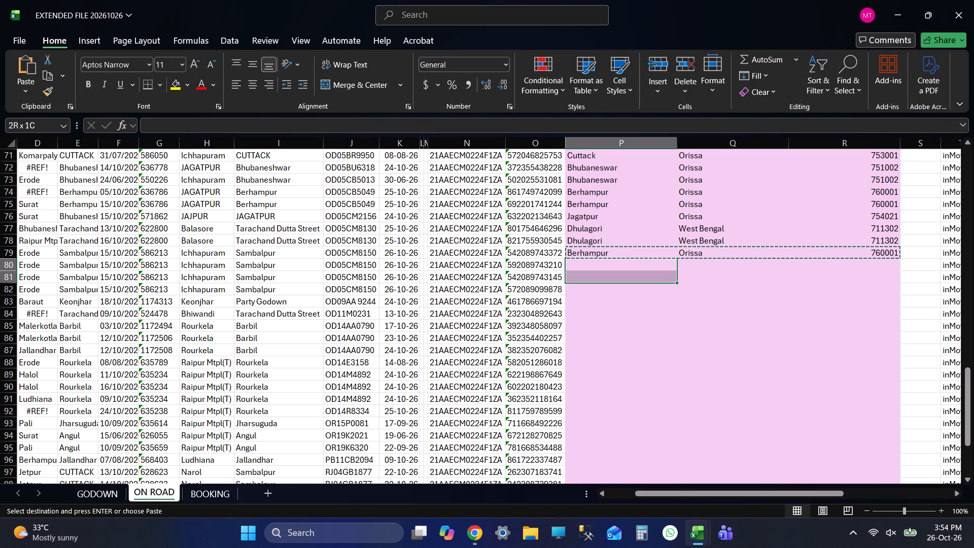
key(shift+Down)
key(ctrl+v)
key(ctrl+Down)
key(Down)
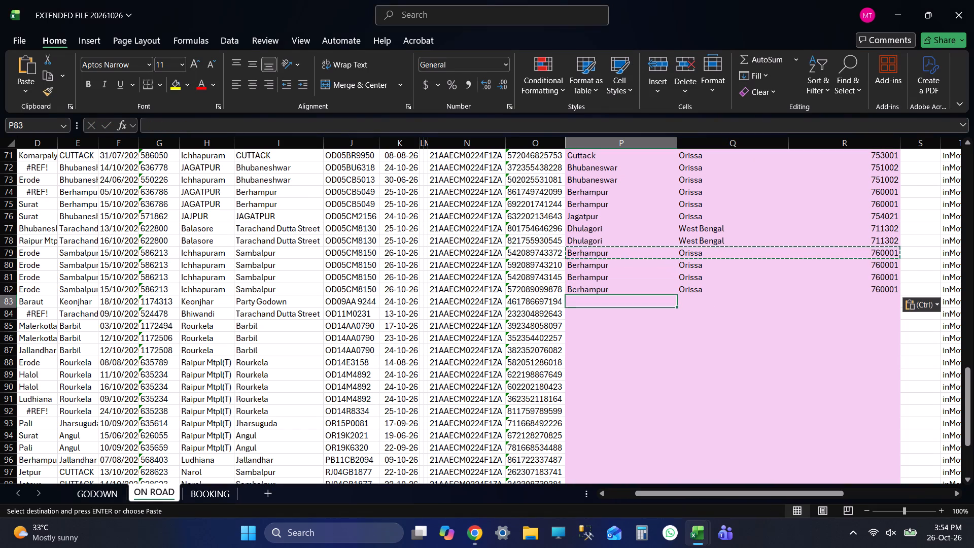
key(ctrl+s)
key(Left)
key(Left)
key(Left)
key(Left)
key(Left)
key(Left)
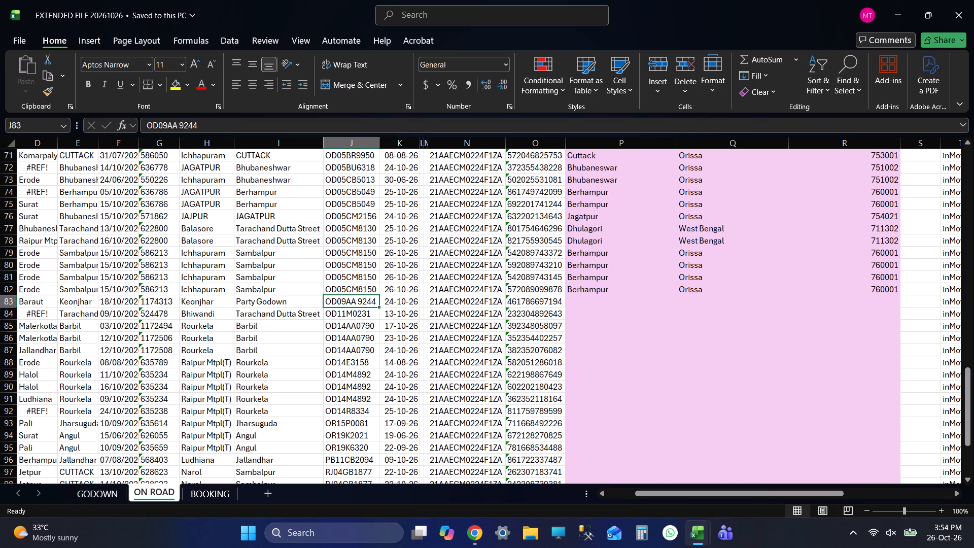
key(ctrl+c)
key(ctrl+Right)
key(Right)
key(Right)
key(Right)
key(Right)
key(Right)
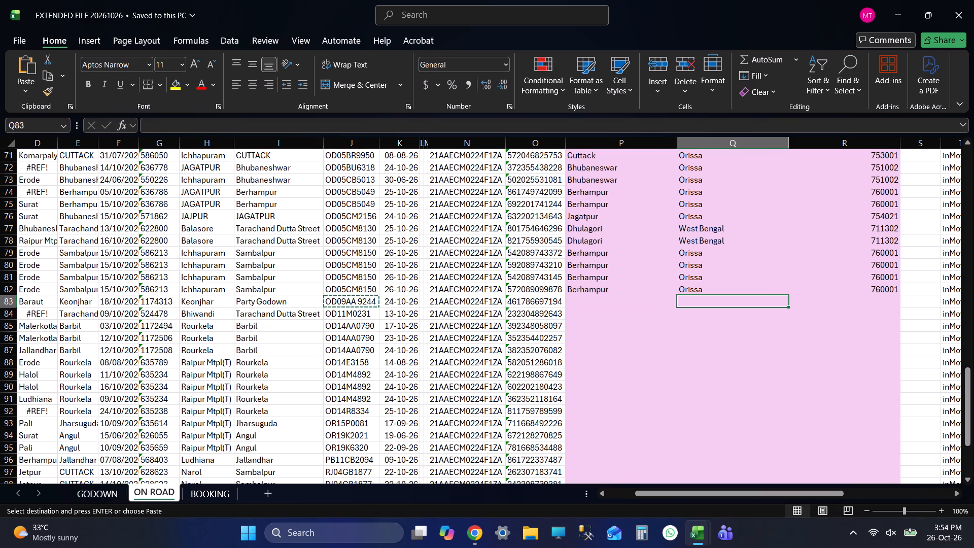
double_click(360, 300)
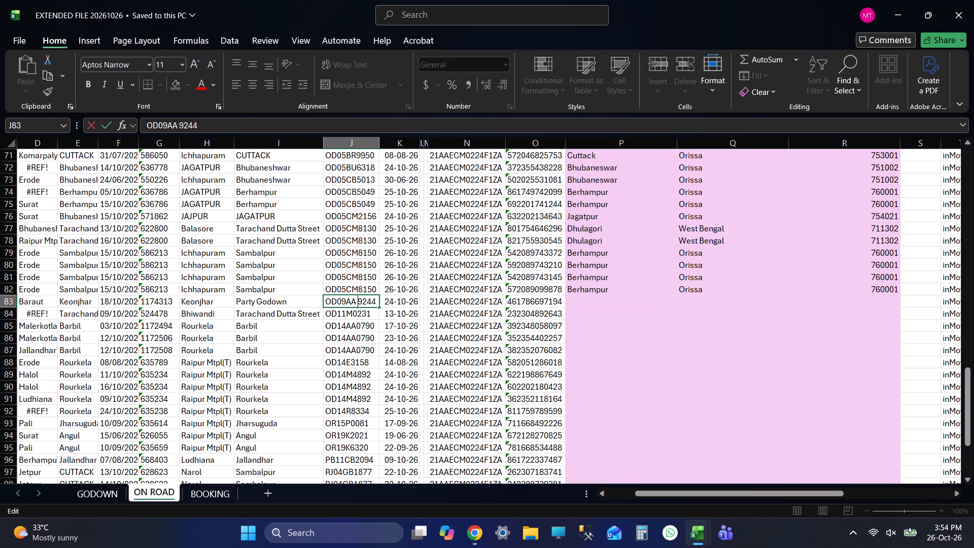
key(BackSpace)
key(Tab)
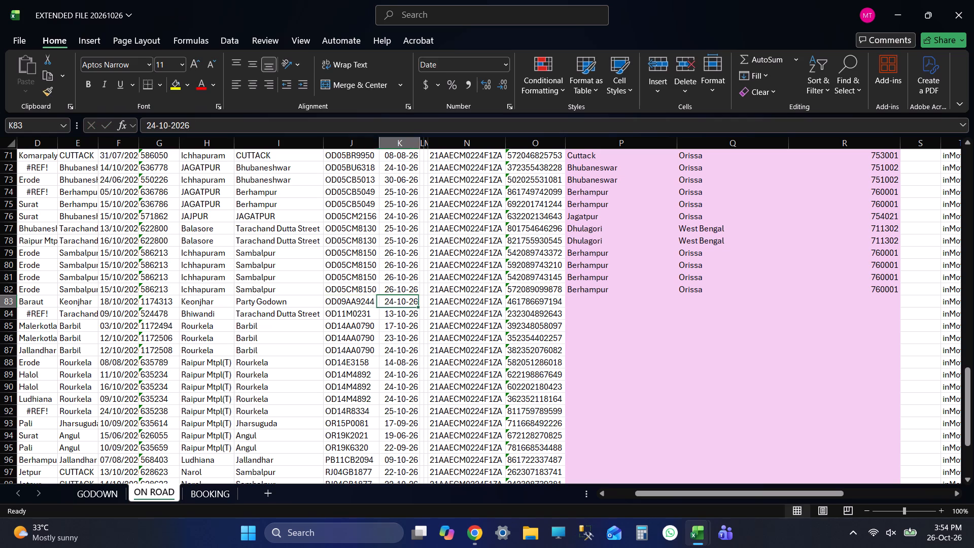
key(shift+Tab)
key(ctrl+c)
key(alt+Tab)
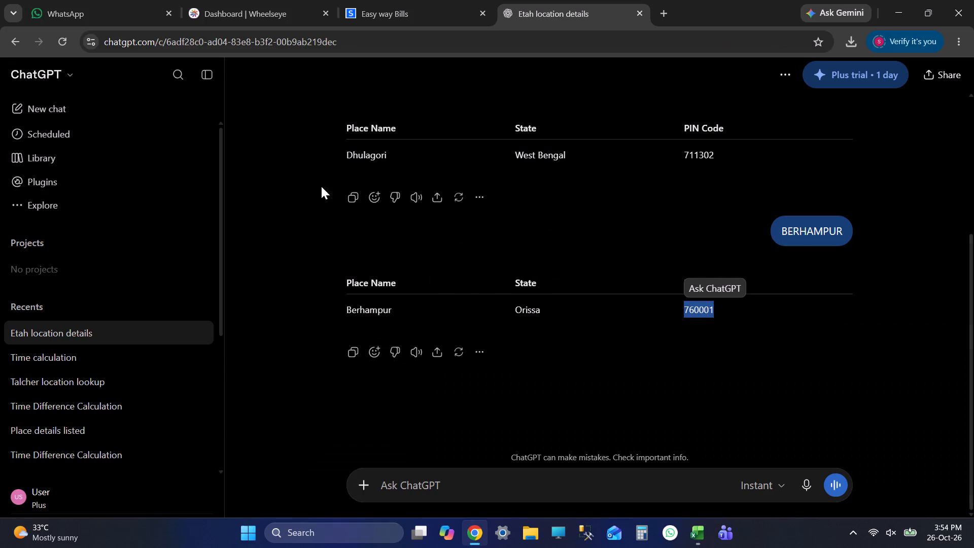
click(234, 0)
click(425, 4)
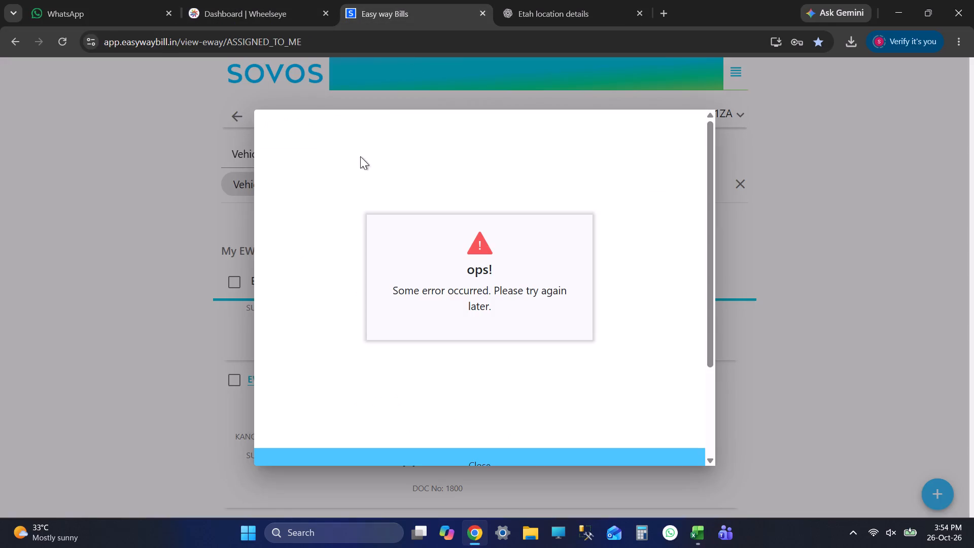
click(519, 459)
double_click(498, 164)
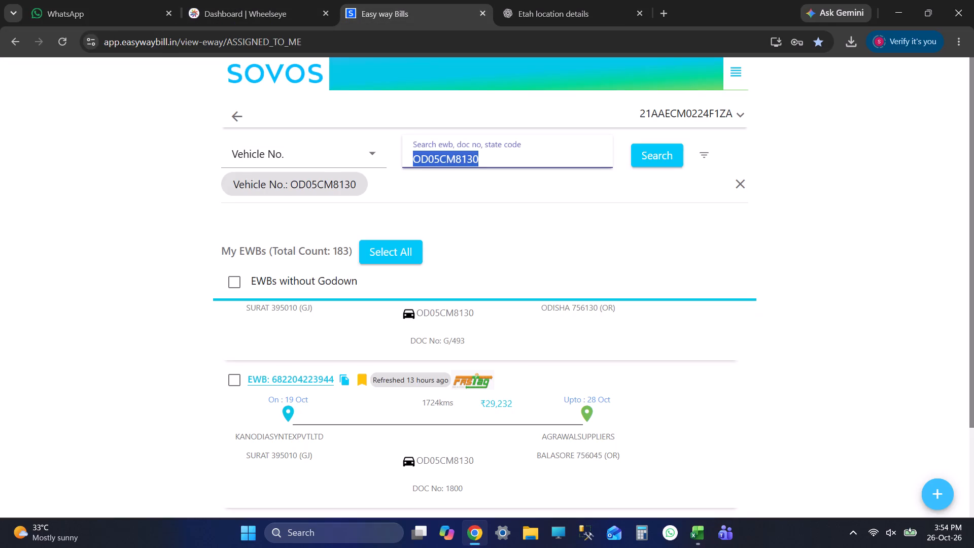
key(ctrl+v)
click(651, 153)
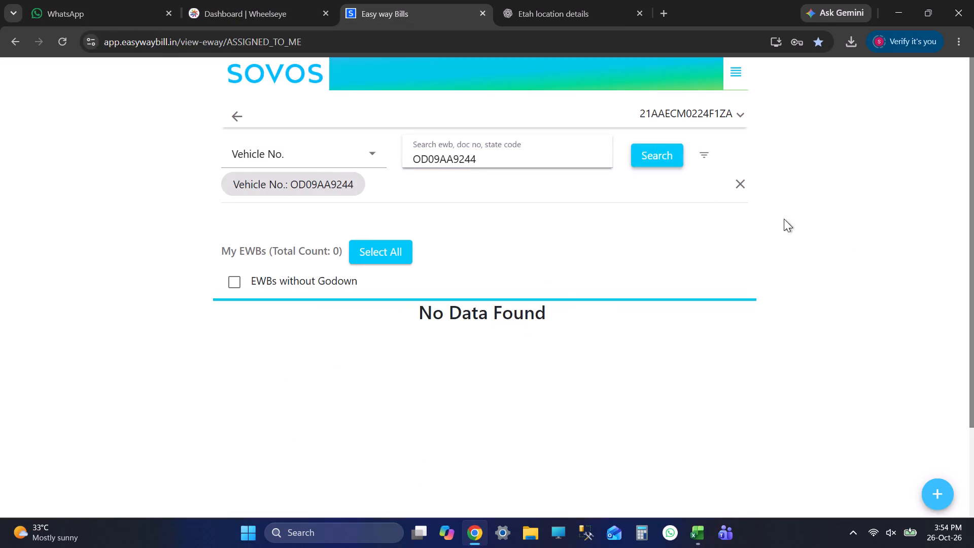
double_click(656, 159)
key(alt+Tab)
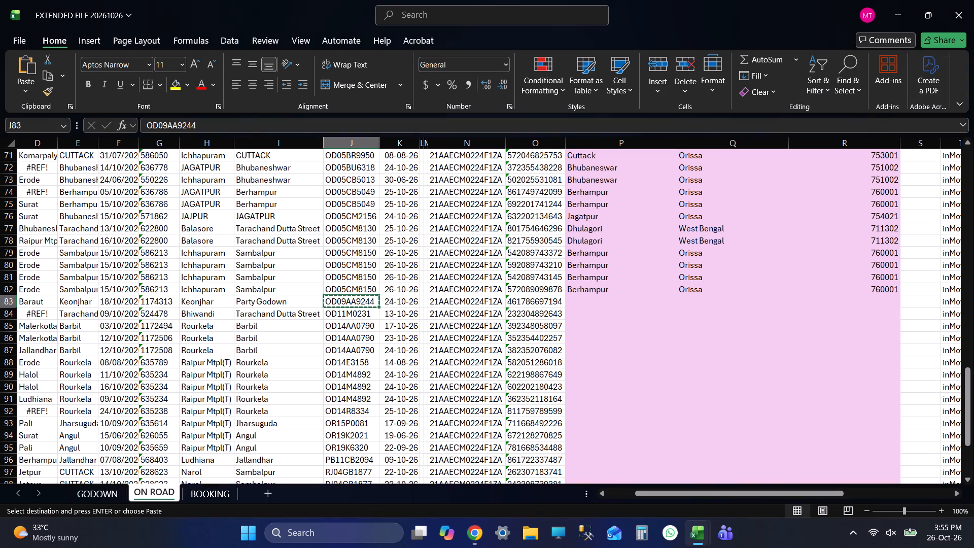
key(Tab)
key(Tab)
key(Tab)
key(Tab)
key(Tab)
key(Tab)
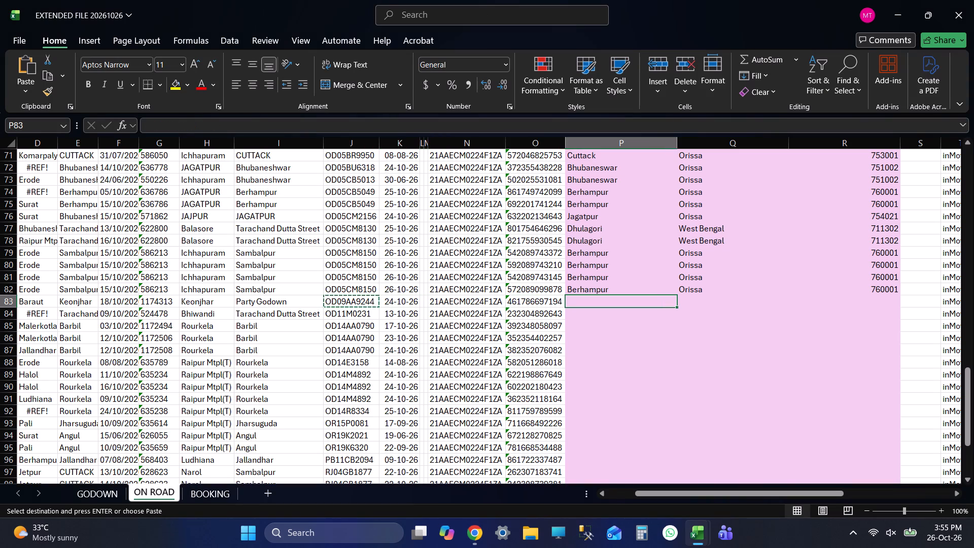
click(4, 301)
key(ctrl+minus)
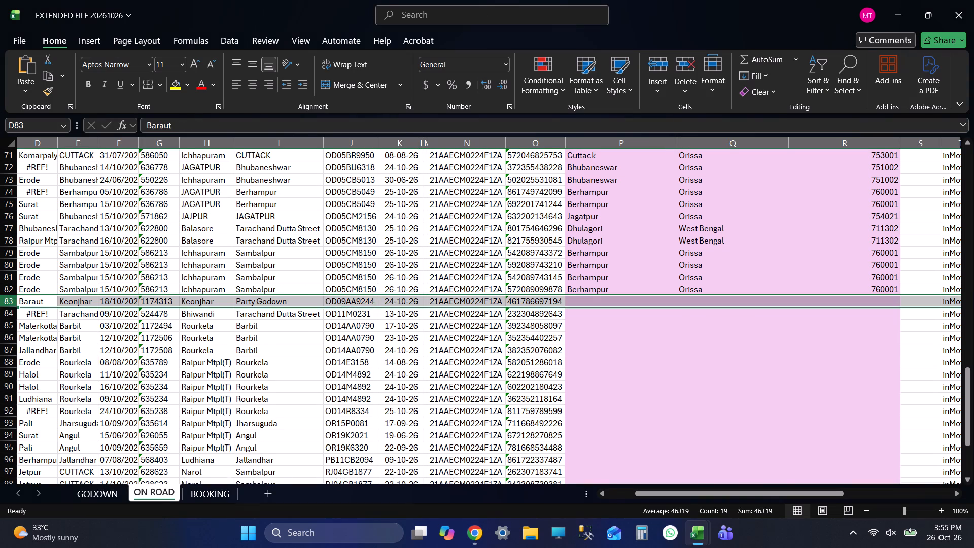
click(573, 303)
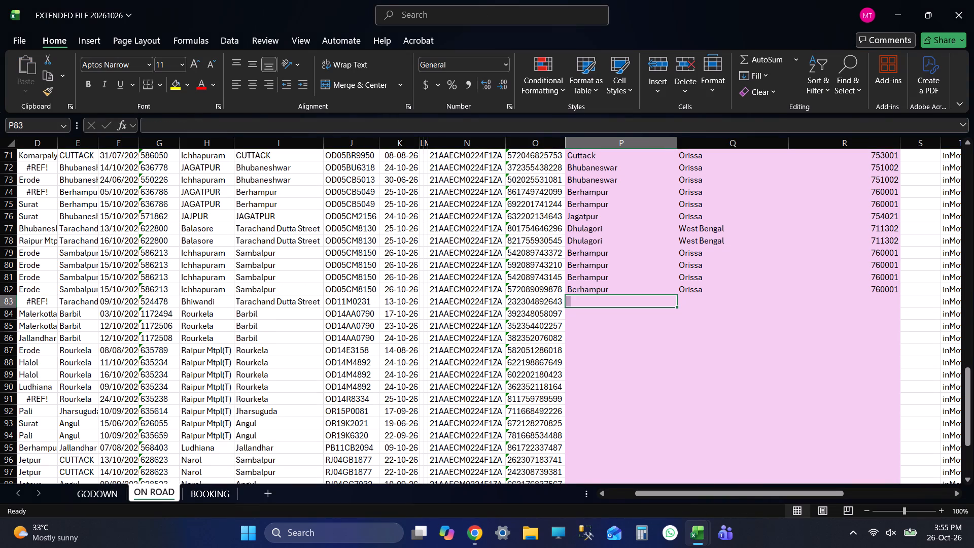
key(ctrl+s)
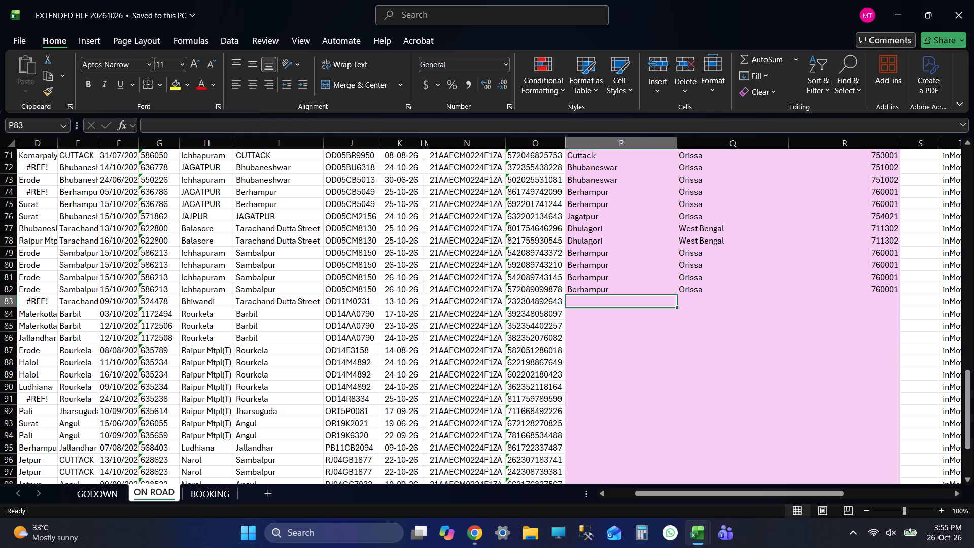
Find KOLKATA in yesterday's on road sheet, copy its kolkata, west bengal, 700001 entries into row 83 of today's sheet, and save.
key(alt+Tab)
key(alt+Tab)
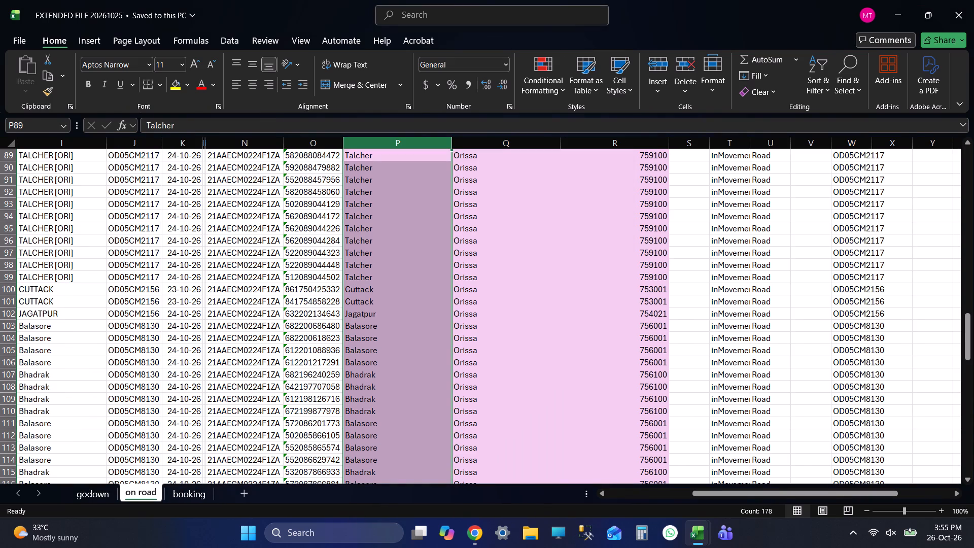
key(ctrl+f)
text(KOLKATA)
key(Return)
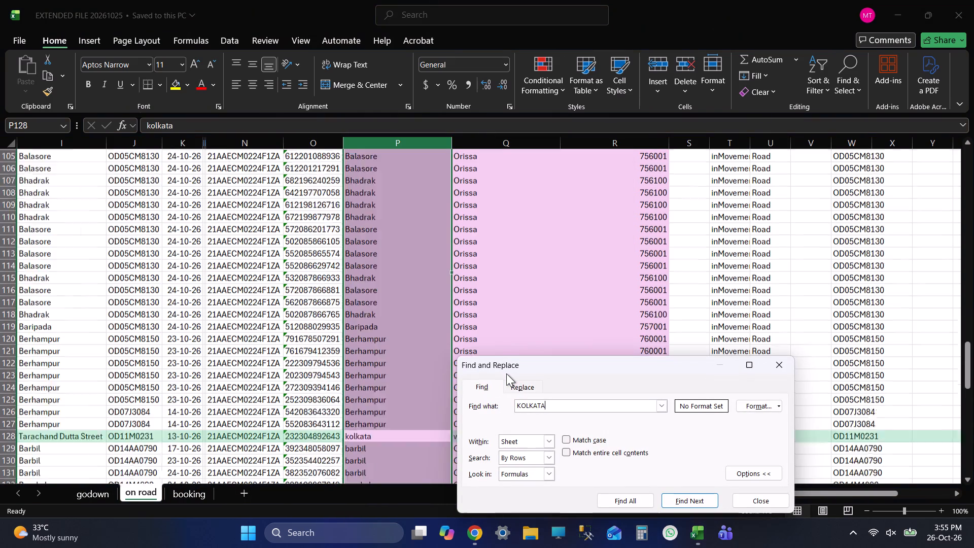
click(367, 315)
key(shift+Right)
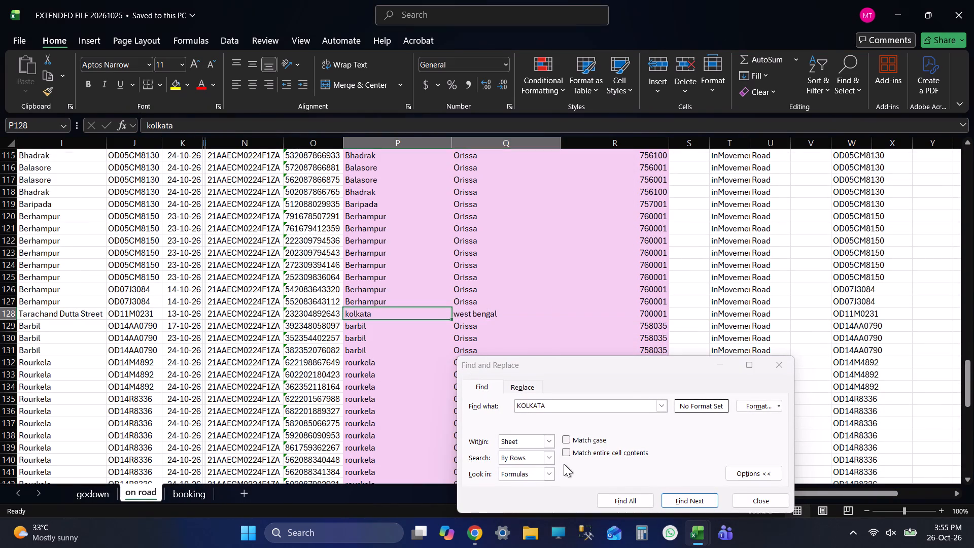
key(shift+Right)
key(ctrl+c)
click(763, 502)
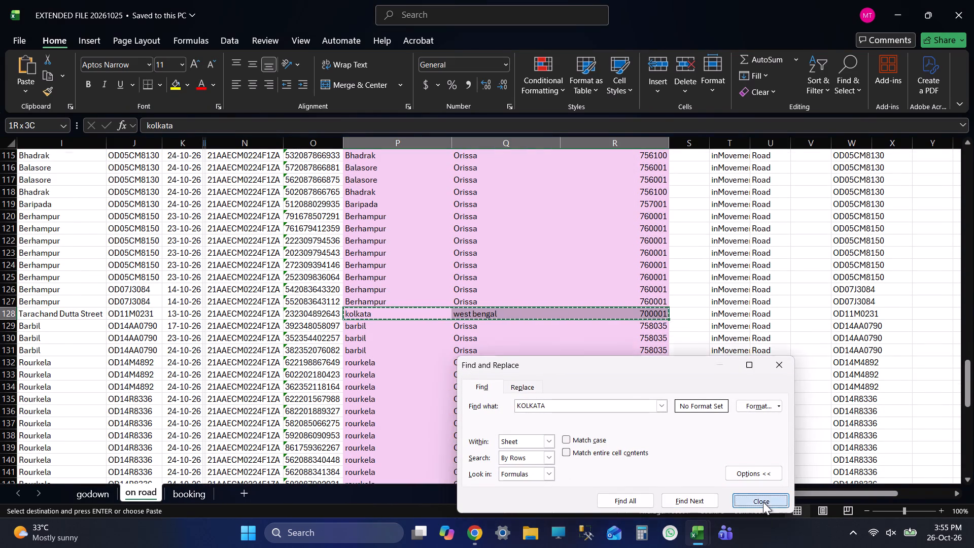
key(alt+Tab)
key(ctrl+v)
key(Down)
key(ctrl+s)
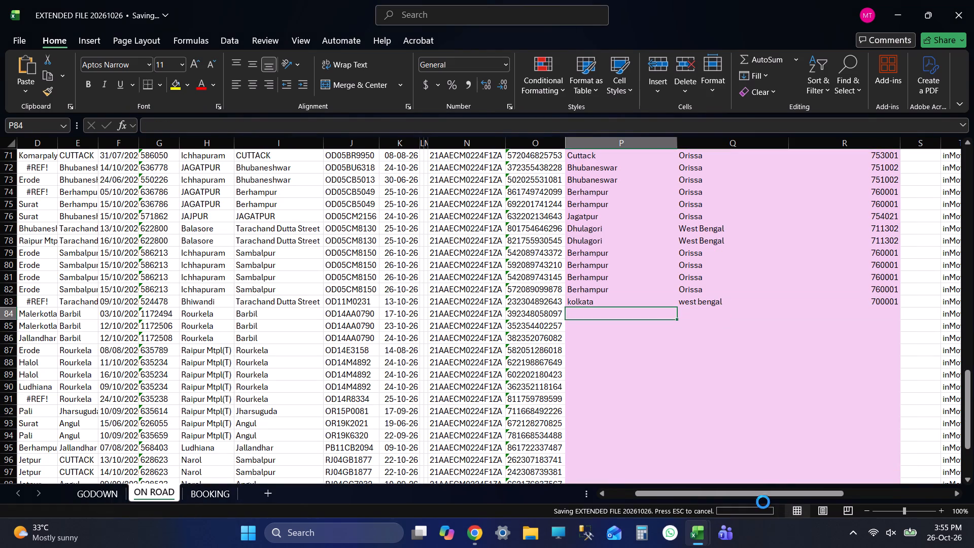
key(Left)
key(Left)
key(Left)
key(Left)
key(Left)
key(Left)
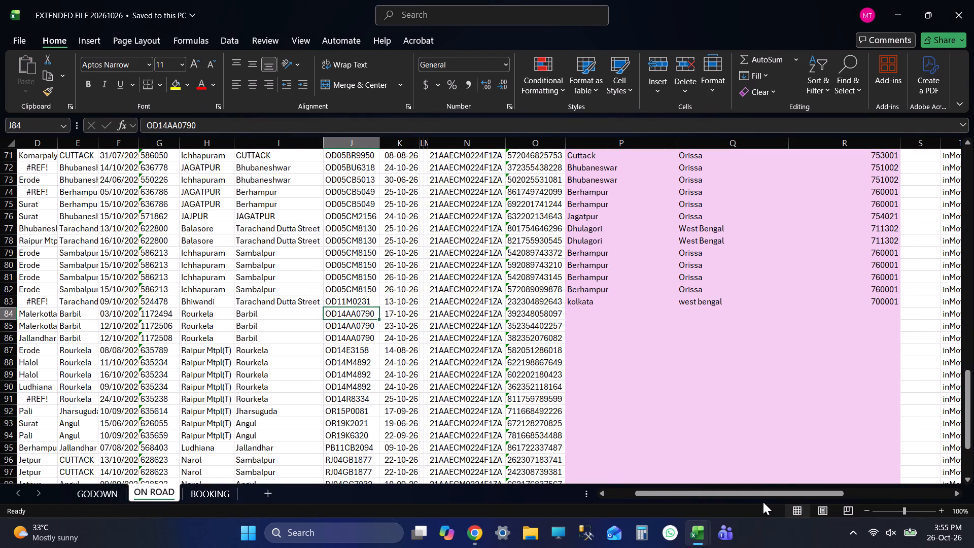
key(Right)
key(Right)
key(Right)
key(Right)
key(Right)
key(Right)
key(alt+Tab)
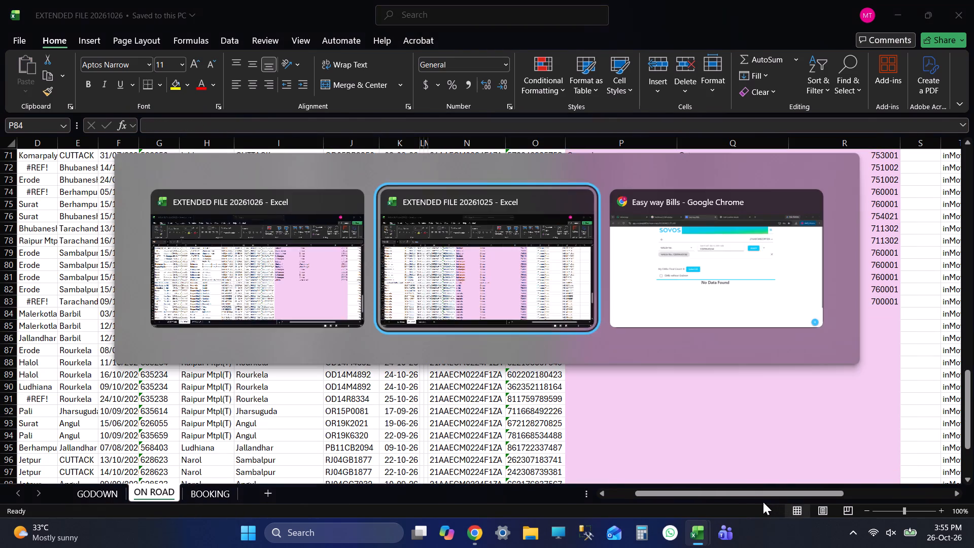
click(387, 344)
key(shift+Right)
key(shift+Right)
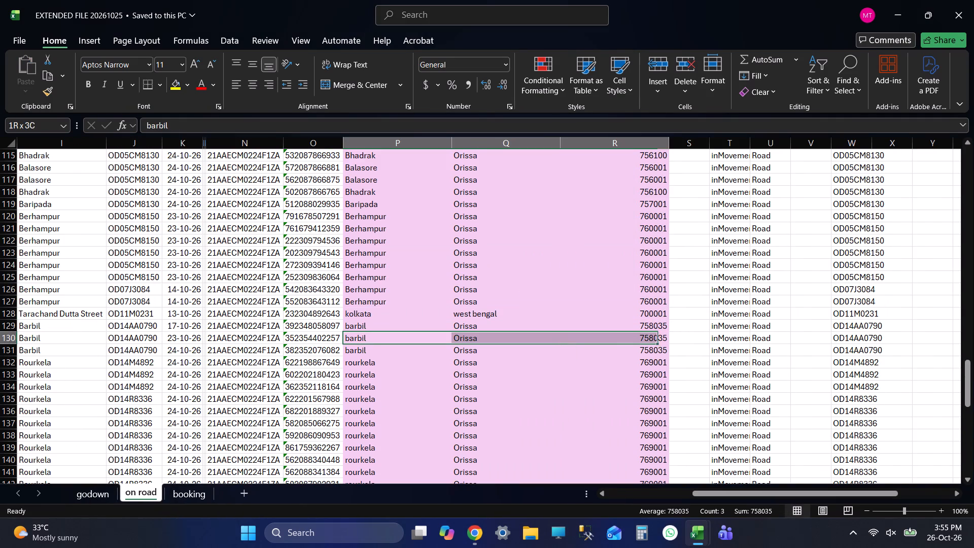
key(ctrl+c)
key(alt+Tab)
key(shift+Down)
key(shift+Down)
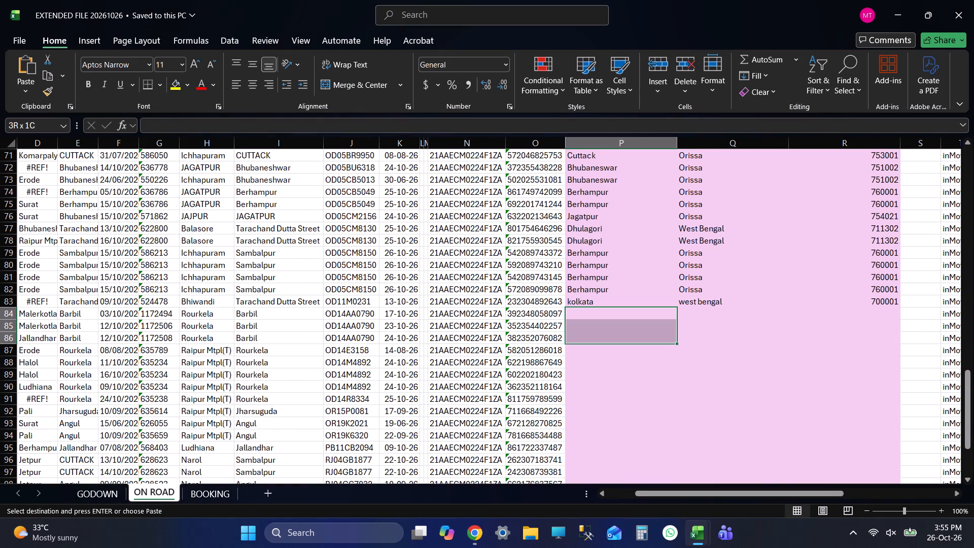
key(ctrl+v)
key(ctrl+Down)
key(Down)
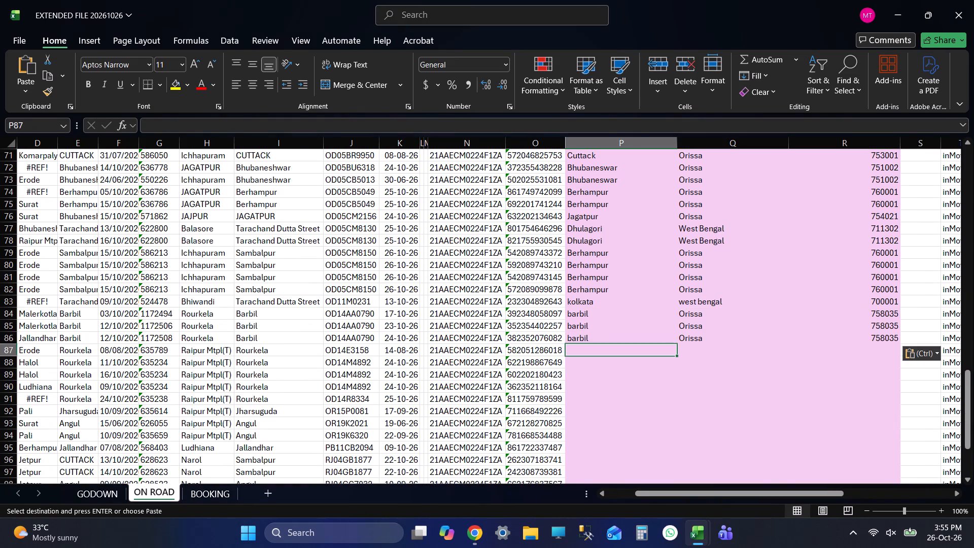
key(ctrl+s)
Copy the rourkela, Orissa, 769001 entries from yesterday's file into rows 87 to 91 of today's ON ROAD sheet, and save.
scroll(505, 285, up, 1)
scroll(505, 285, down, 5)
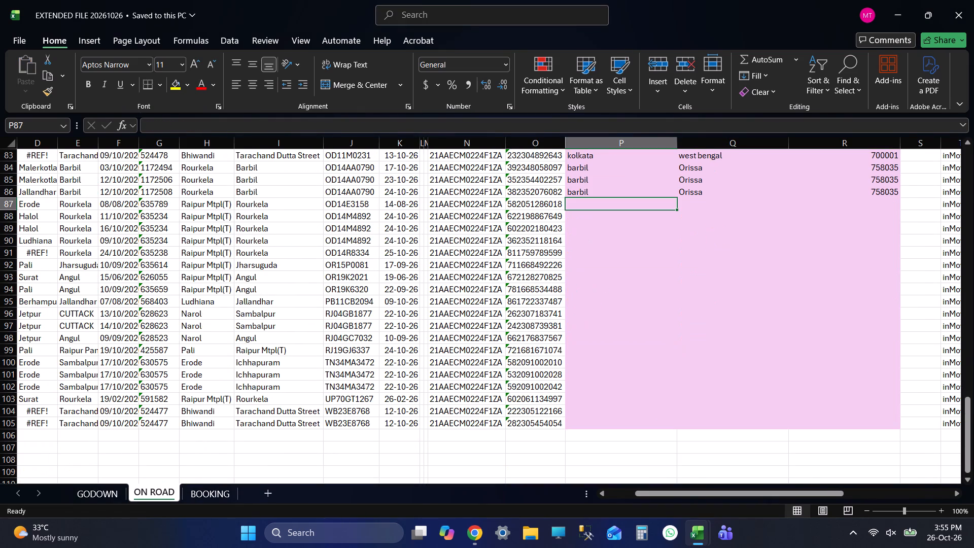
key(shift+Tab)
key(shift+Tab)
key(shift+Tab)
key(shift+Tab)
key(shift+Tab)
key(shift+Tab)
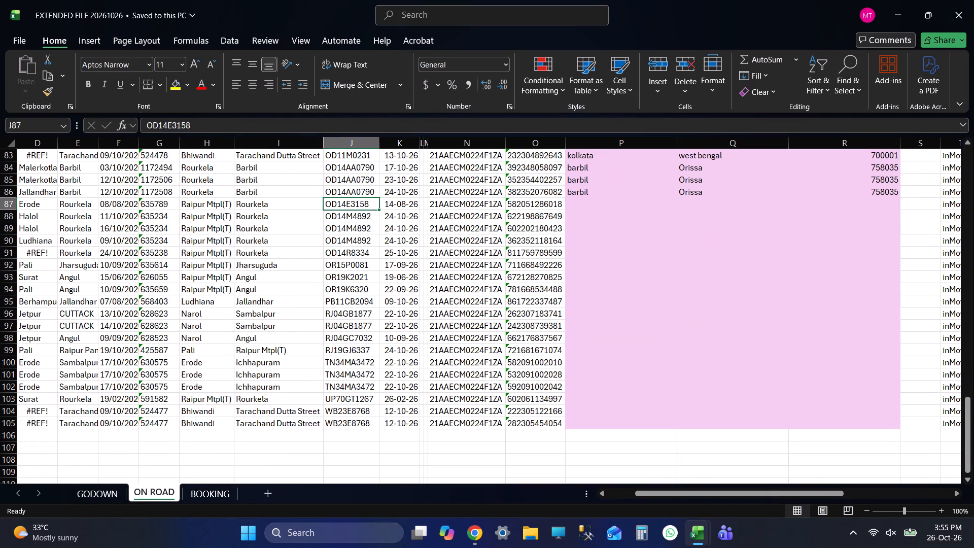
key(ctrl+c)
key(Tab)
key(Tab)
key(Tab)
key(Tab)
key(Tab)
key(Tab)
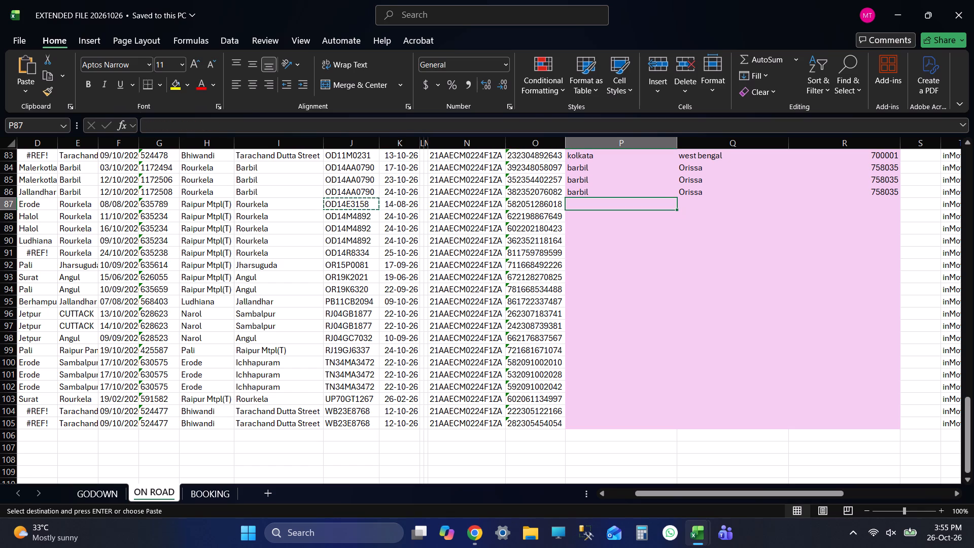
key(alt+Tab)
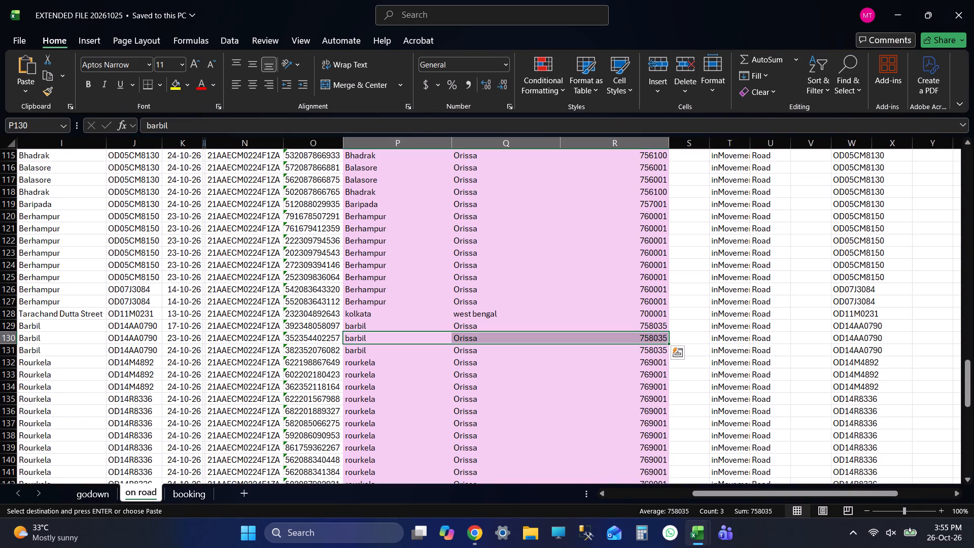
click(385, 372)
key(shift+Right)
key(shift+Right)
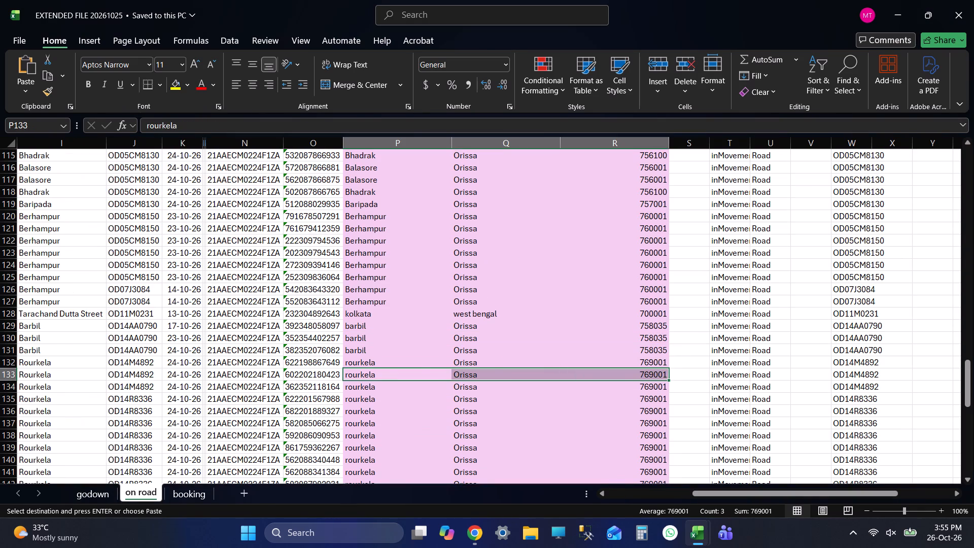
key(ctrl+c)
key(alt+Tab)
key(shift+Down)
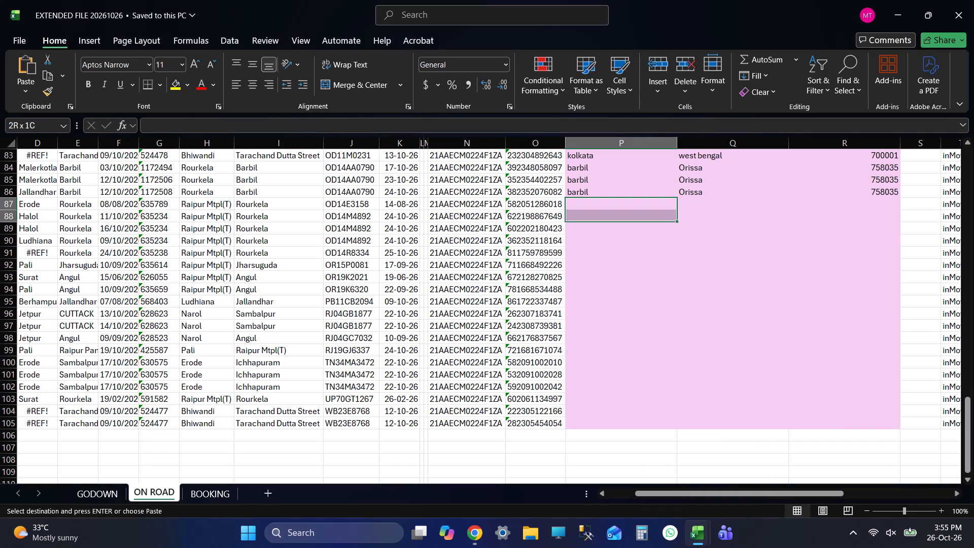
key(shift+Down)
key(shift+Down)
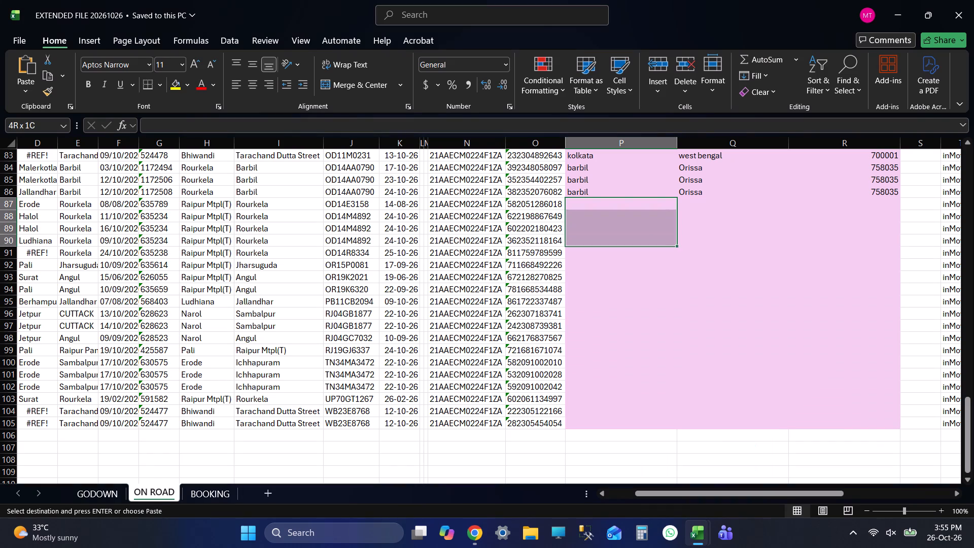
key(shift+Down)
key(ctrl+v)
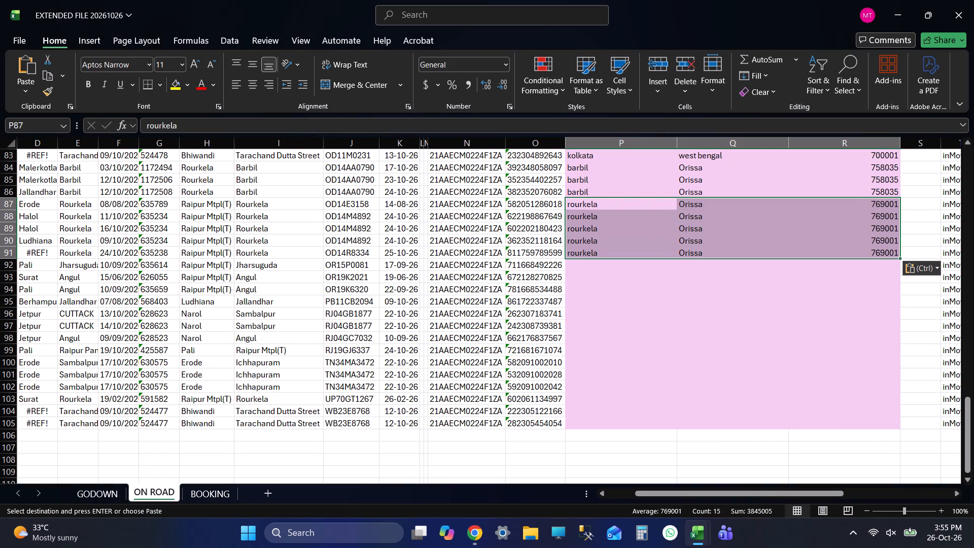
key(ctrl+Down)
key(Down)
key(ctrl+s)
Find JHAR in yesterday's on road sheet, copy its Jharsuguda, Orissa, 768201 entries into row 92 of today's sheet, and save.
key(Left)
key(Left)
key(Left)
key(Left)
key(Left)
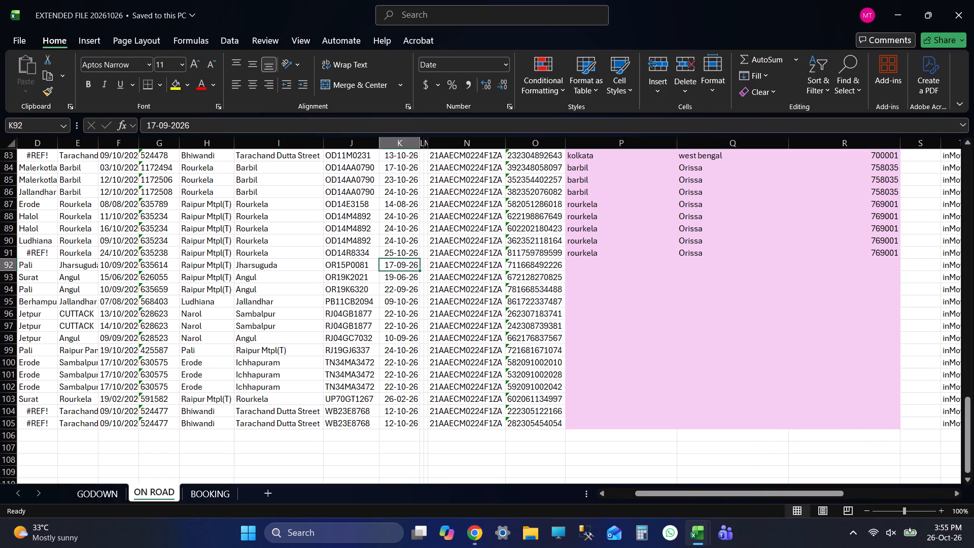
key(Left)
key(Right)
key(Right)
key(Right)
key(Right)
key(Right)
key(Right)
key(alt+Tab)
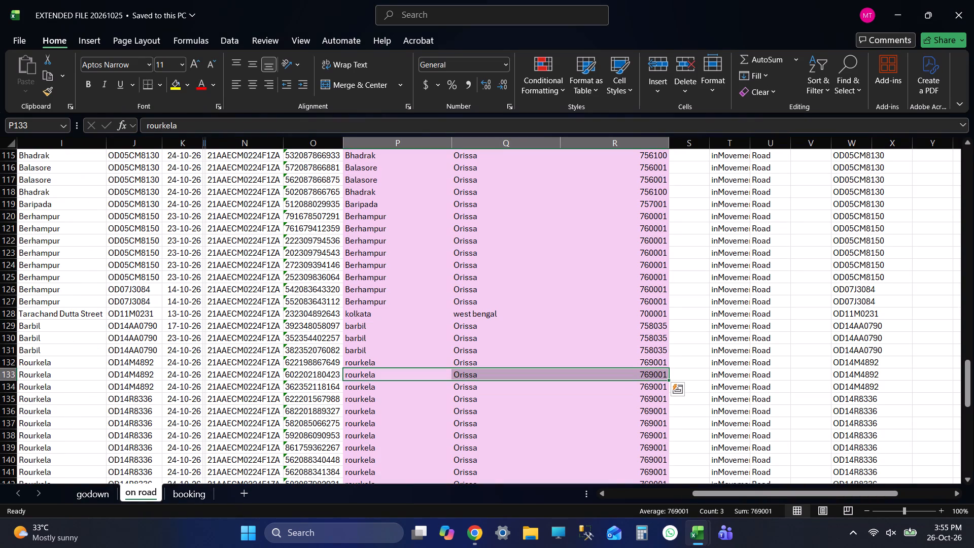
click(398, 143)
key(ctrl+f)
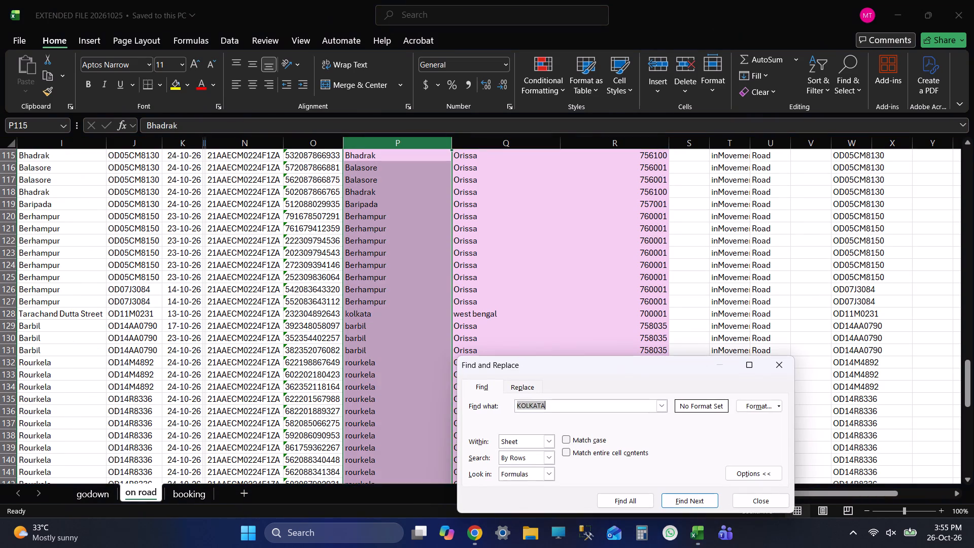
text(JHAR)
key(Return)
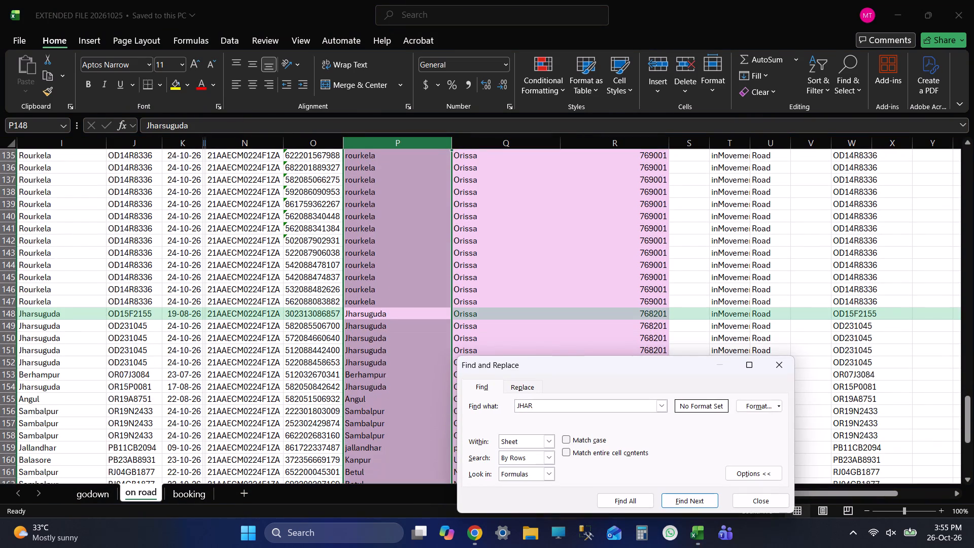
click(391, 316)
key(shift+Right)
key(shift+Right)
key(ctrl+c)
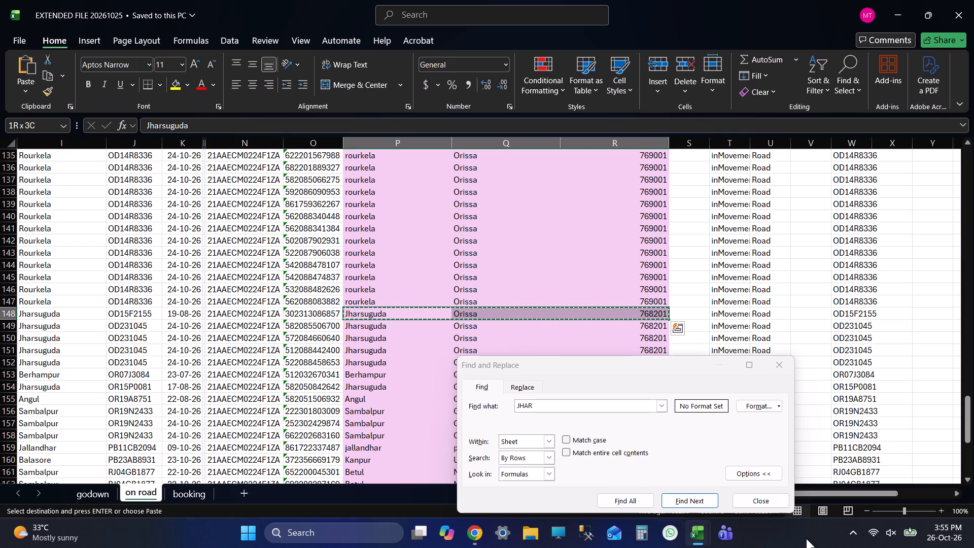
click(756, 497)
key(alt+Tab)
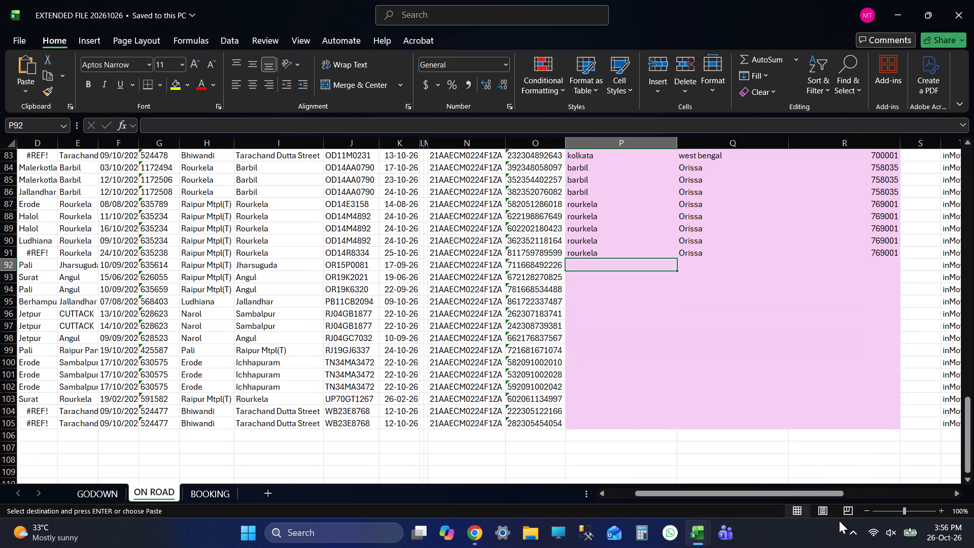
key(F2)
click(684, 326)
click(621, 265)
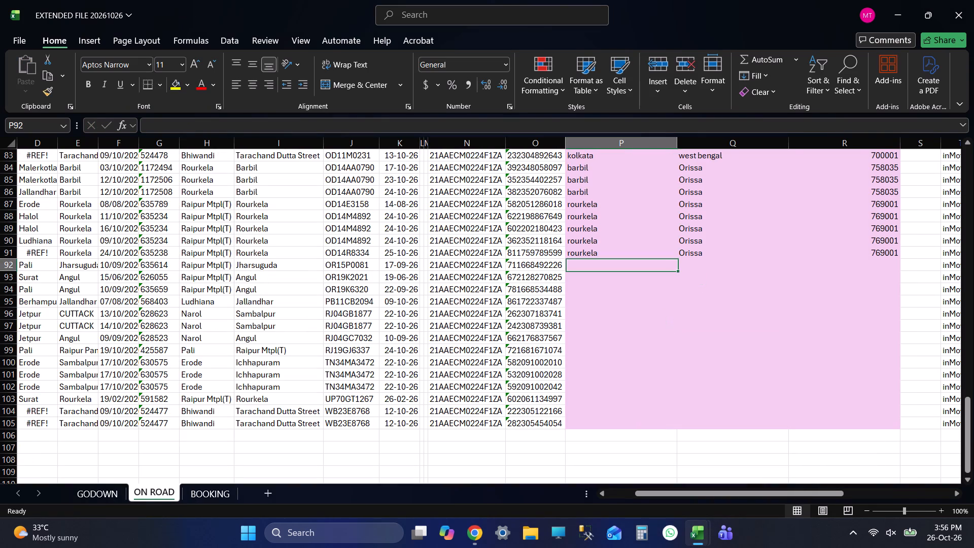
key(ctrl+v)
key(alt+Tab)
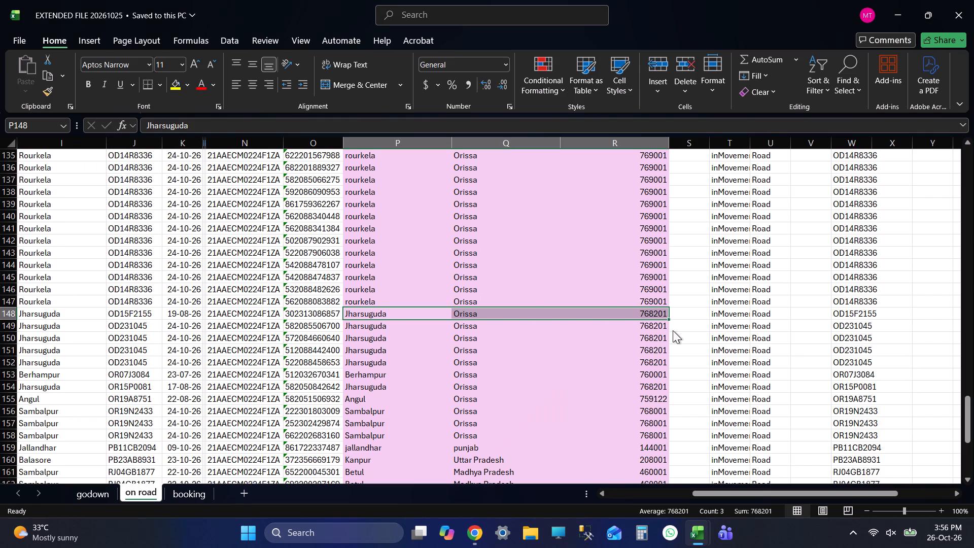
key(ctrl+c)
key(alt+Tab)
key(ctrl+v)
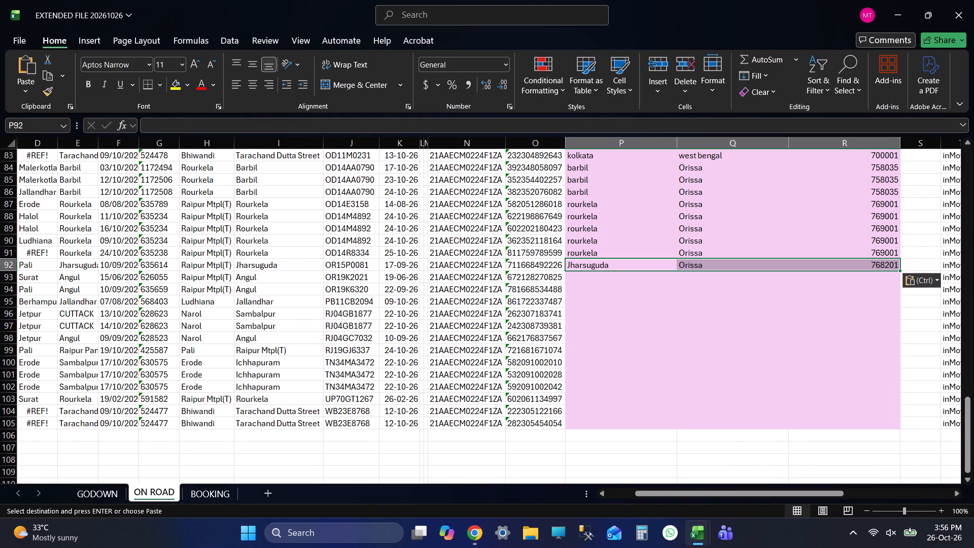
click(597, 283)
key(ctrl+s)
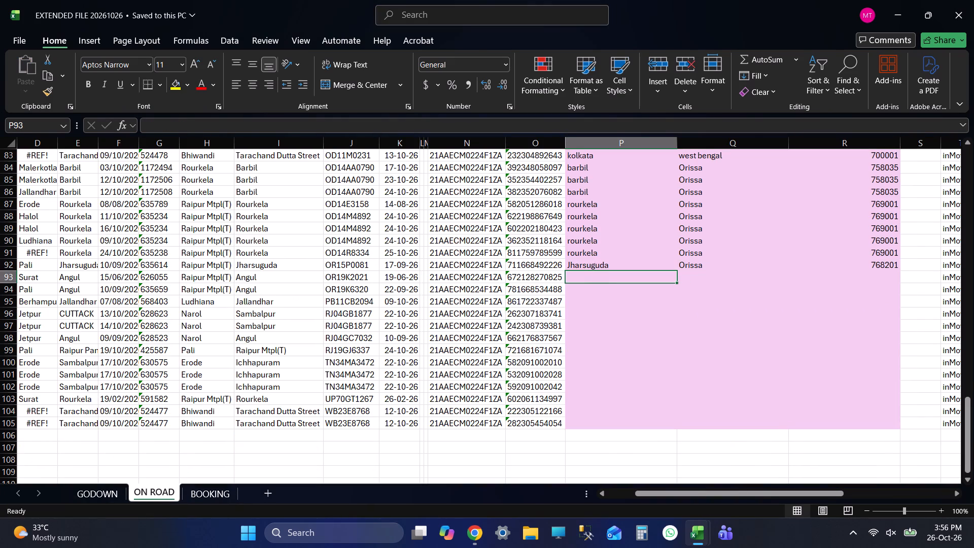
key(shift+Tab)
key(shift+Tab)
key(shift+Tab)
key(shift+Tab)
key(shift+Tab)
key(shift+Tab)
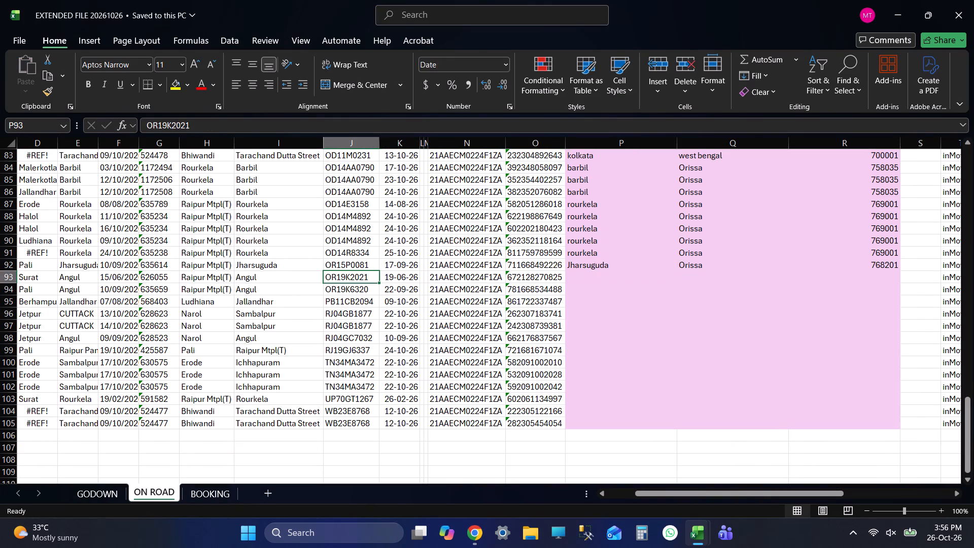
key(ctrl+c)
key(alt+Tab)
key(alt+Tab)
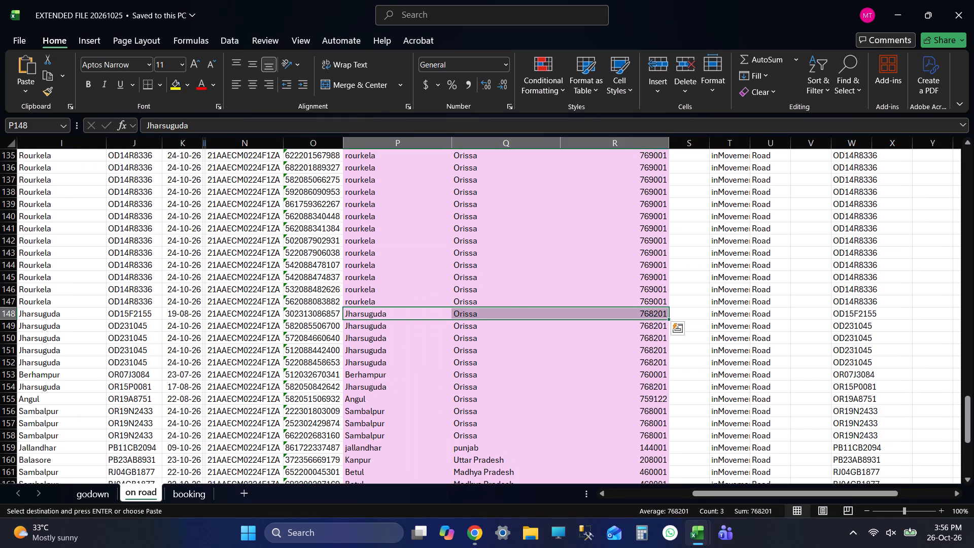
key(alt+Tab)
key(alt+Tab)
double_click(514, 152)
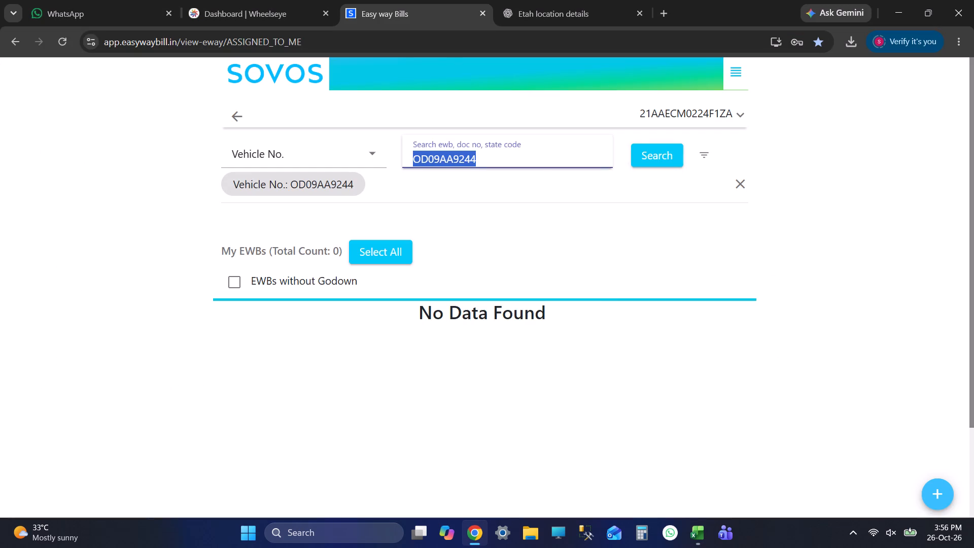
key(ctrl+v)
click(671, 176)
click(657, 144)
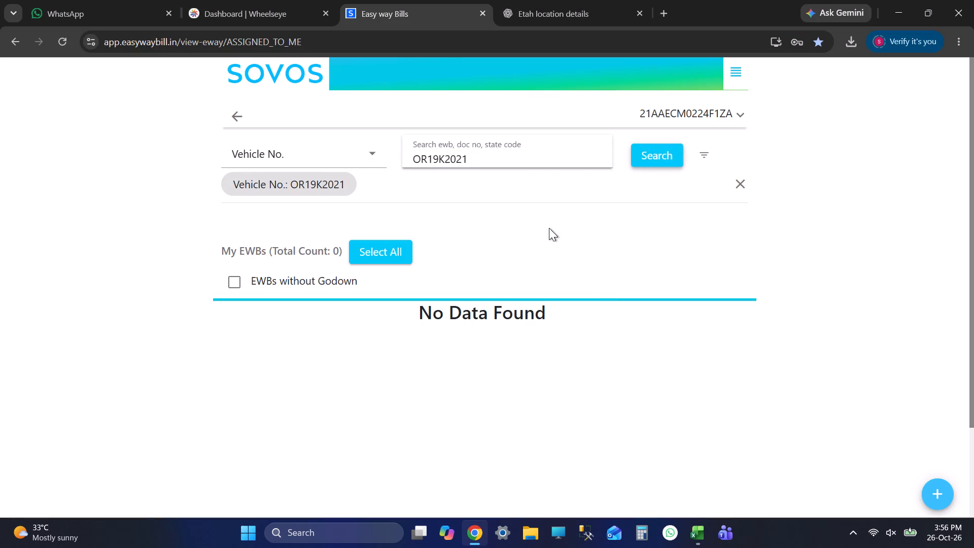
triple_click(654, 155)
click(733, 173)
click(738, 183)
click(469, 151)
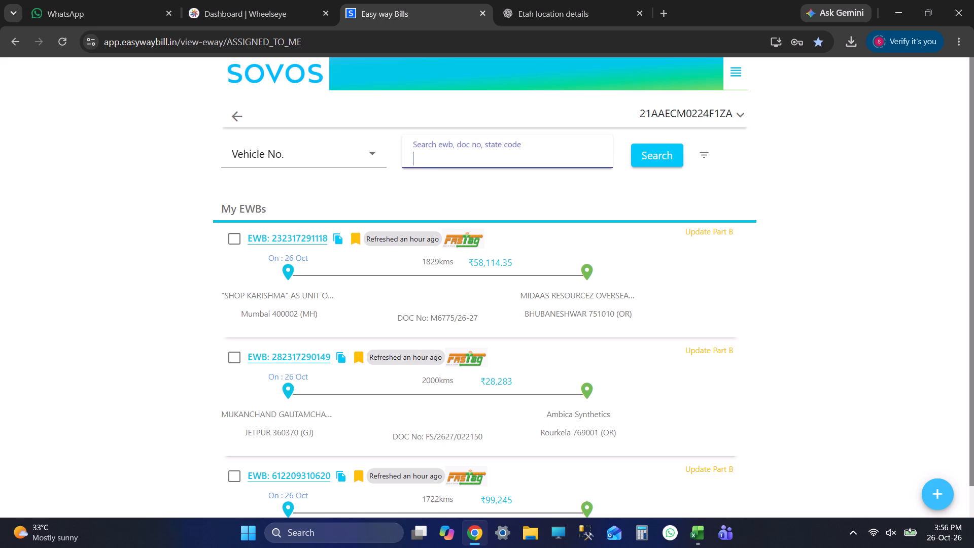
key(ctrl+v)
click(665, 160)
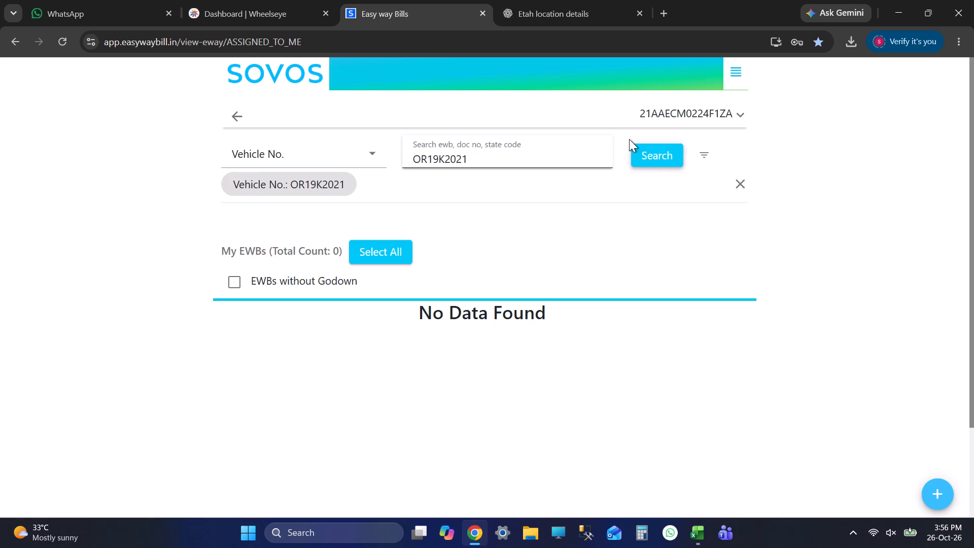
click(650, 161)
click(740, 179)
click(533, 143)
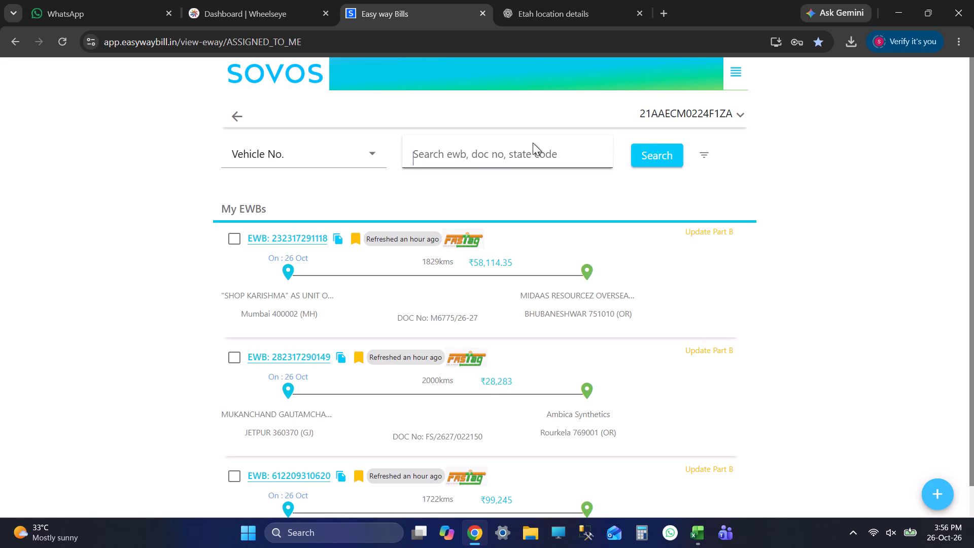
key(ctrl+v)
click(655, 157)
triple_click(655, 157)
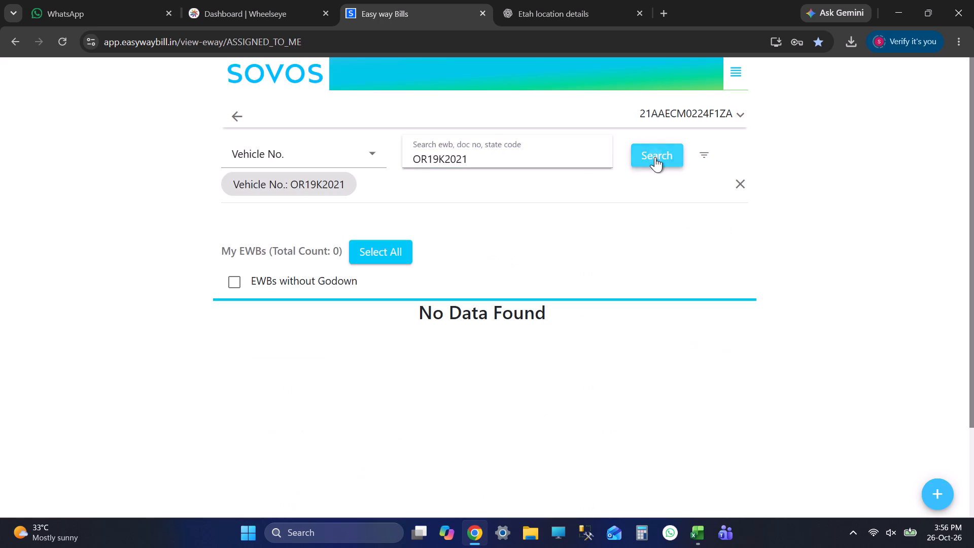
click(740, 188)
Copy the Angul, Orissa, 759122 entries from yesterday's on road sheet into row 93 of today's ON ROAD sheet, and save.
key(alt+Tab)
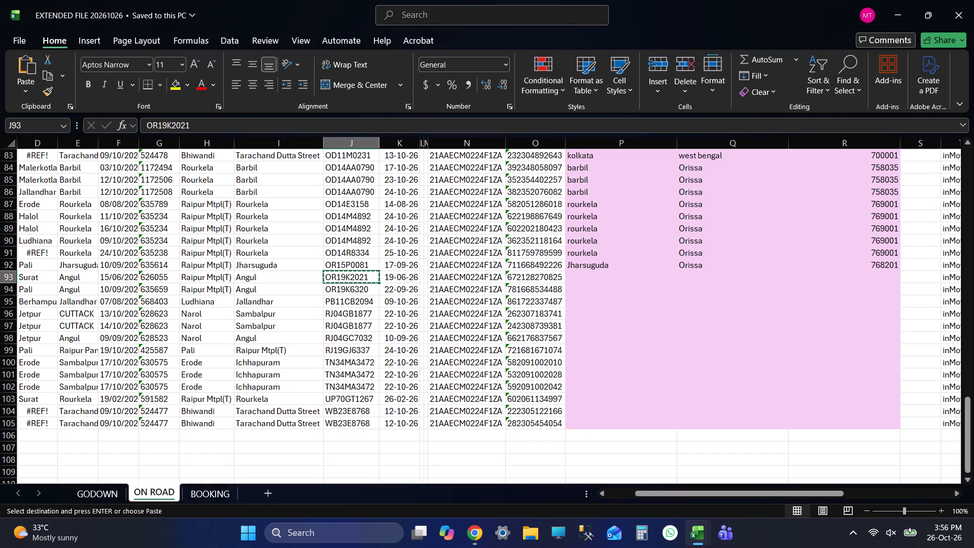
key(Tab)
key(Tab)
key(Tab)
key(Tab)
key(Tab)
key(Tab)
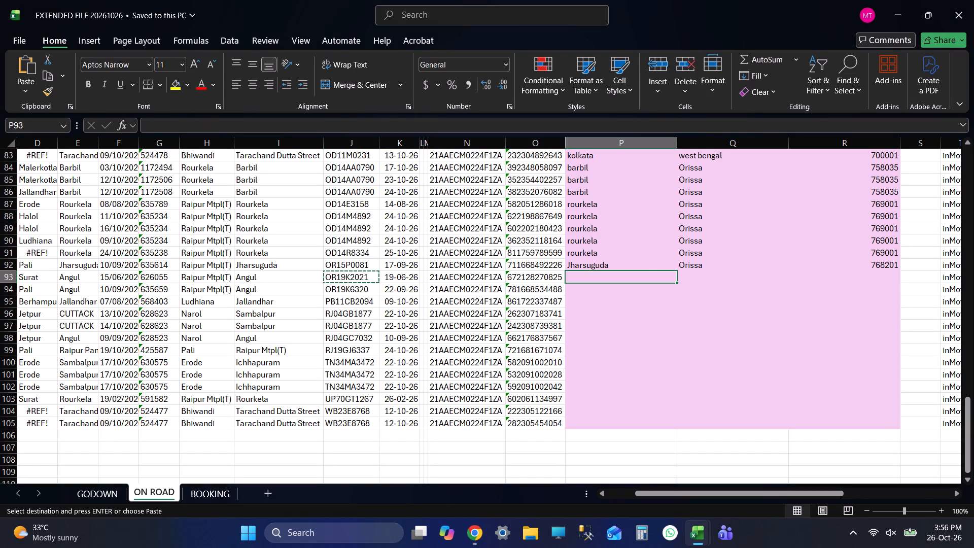
key(alt+Tab)
key(alt+Tab)
click(375, 406)
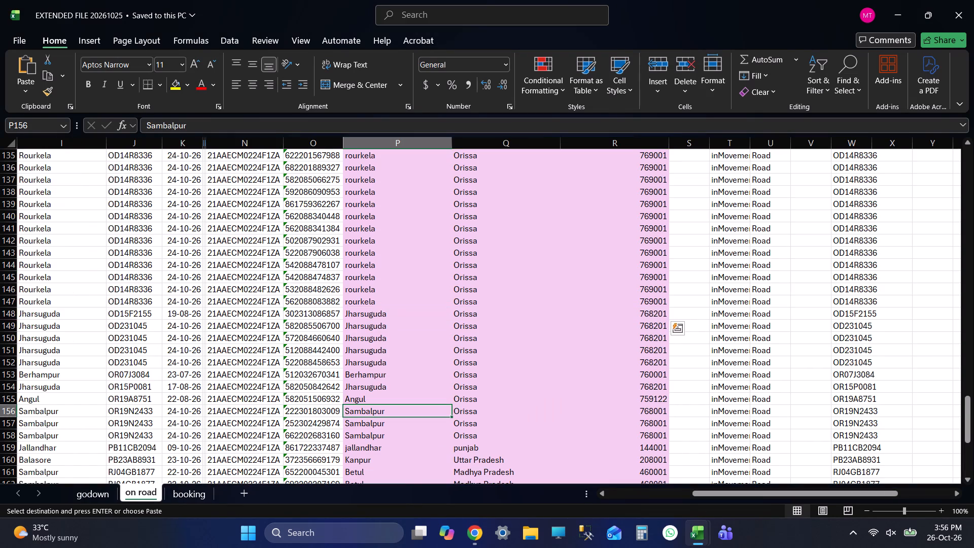
key(Up)
key(shift+Right)
key(shift+Right)
key(ctrl+c)
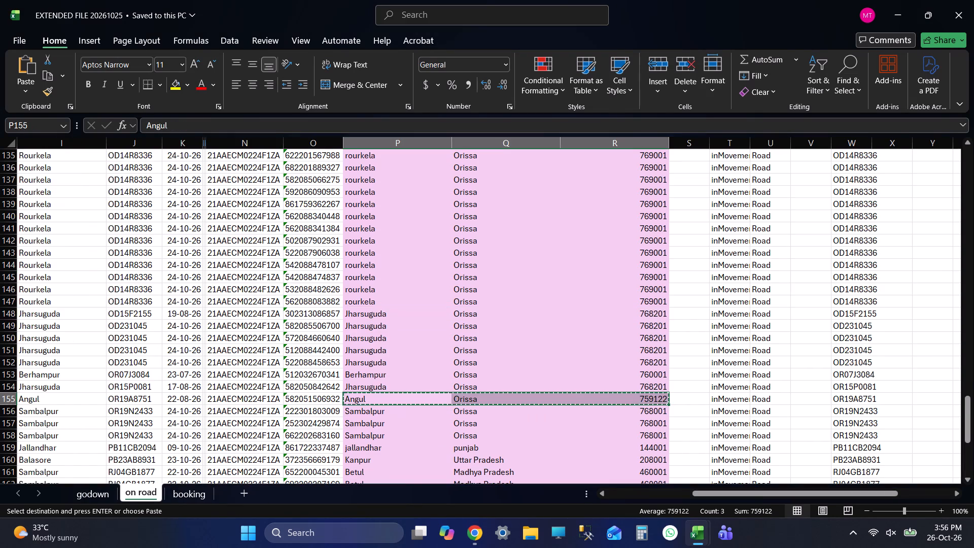
key(alt+Tab)
key(ctrl+v)
key(Down)
key(ctrl+s)
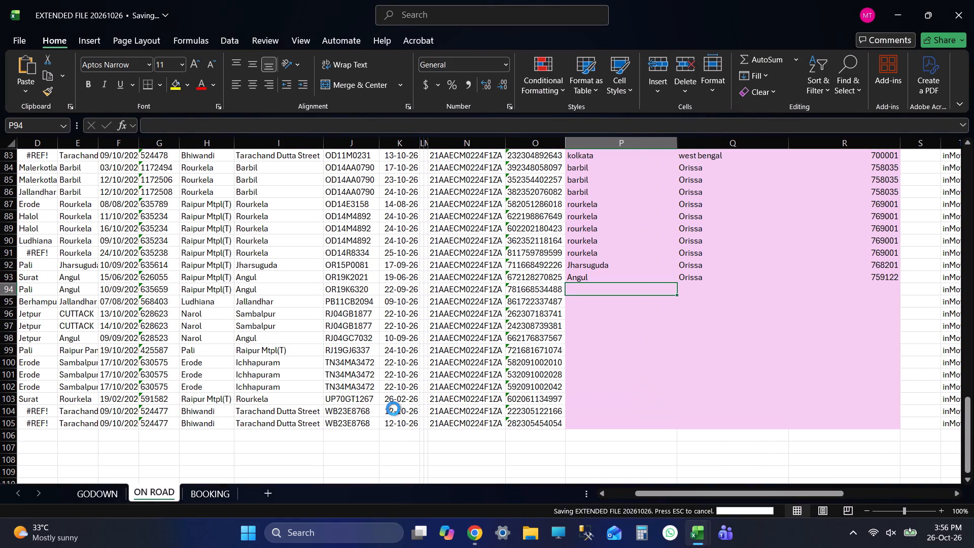
key(Left)
key(Left)
key(Left)
key(Left)
key(Right)
key(Right)
key(Right)
key(Right)
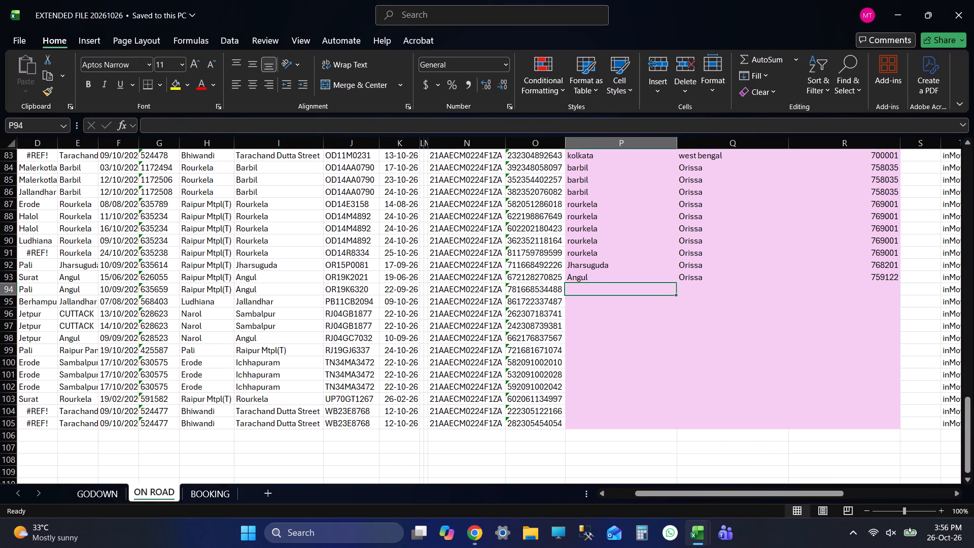
key(Up)
key(shift+Right)
key(shift+Right)
key(ctrl+c)
key(Down)
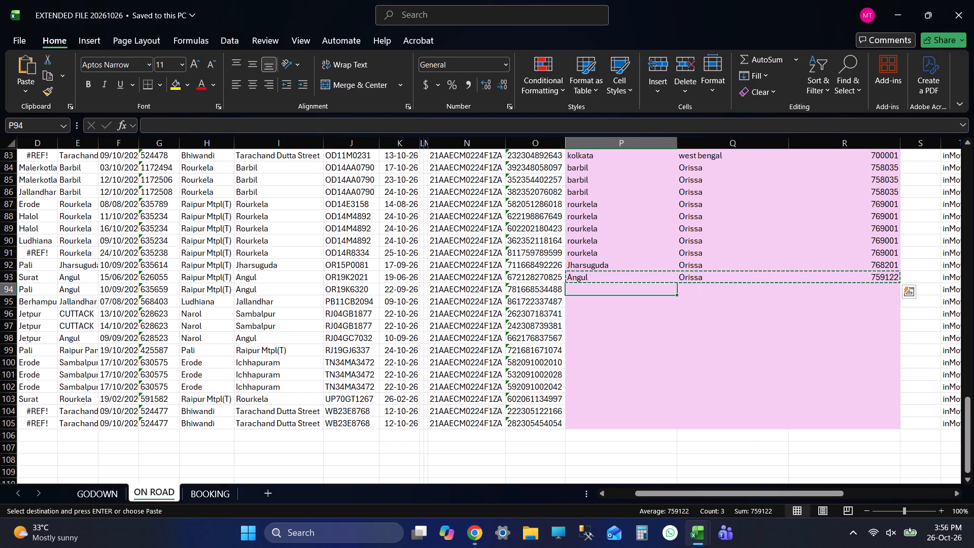
key(ctrl+v)
key(Down)
key(ctrl+s)
key(Left)
key(Left)
key(Left)
key(Left)
key(Left)
key(Left)
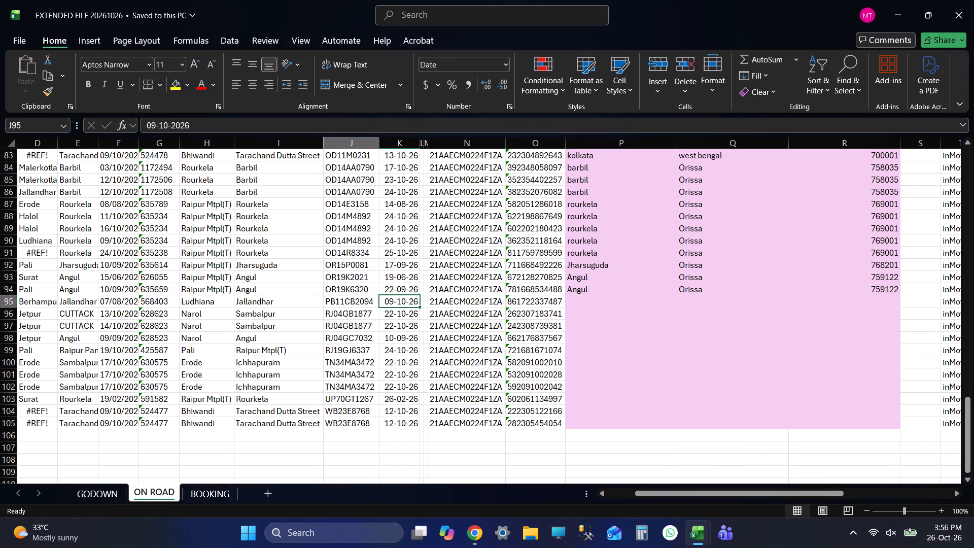
key(ctrl+c)
key(Right)
key(Right)
key(Right)
key(Right)
key(Right)
key(Right)
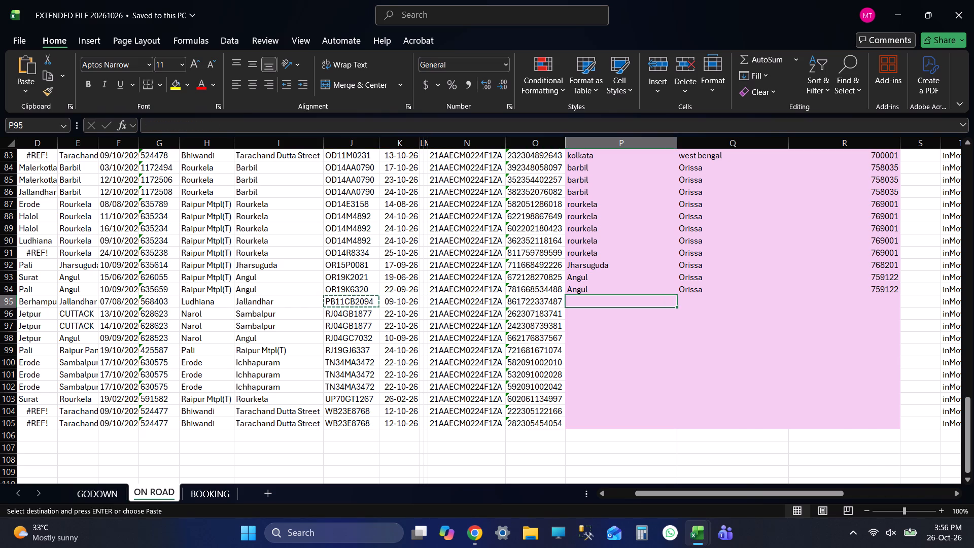
key(alt+Tab)
key(Down)
key(Down)
key(Down)
key(Down)
key(Down)
key(Up)
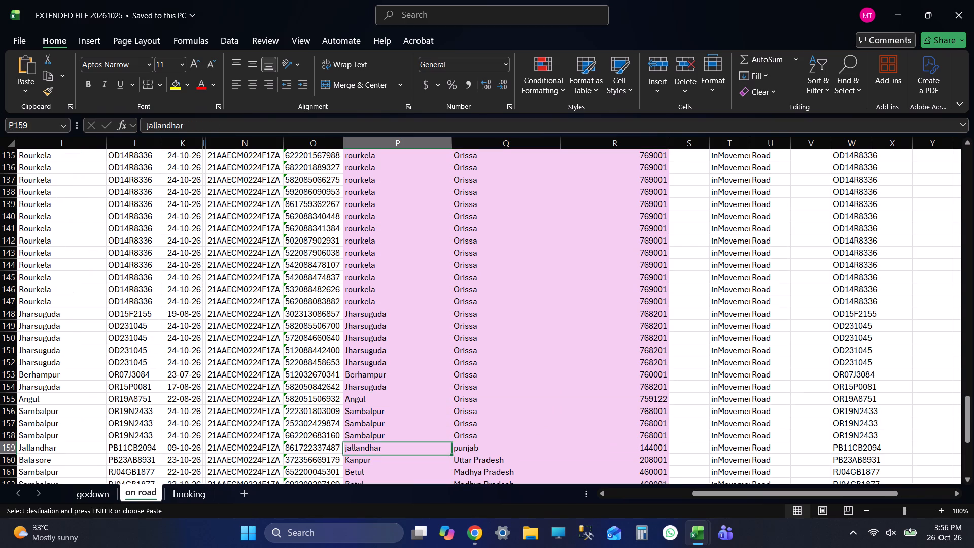
key(shift+Right)
key(shift+Right)
key(ctrl+c)
key(alt+Tab)
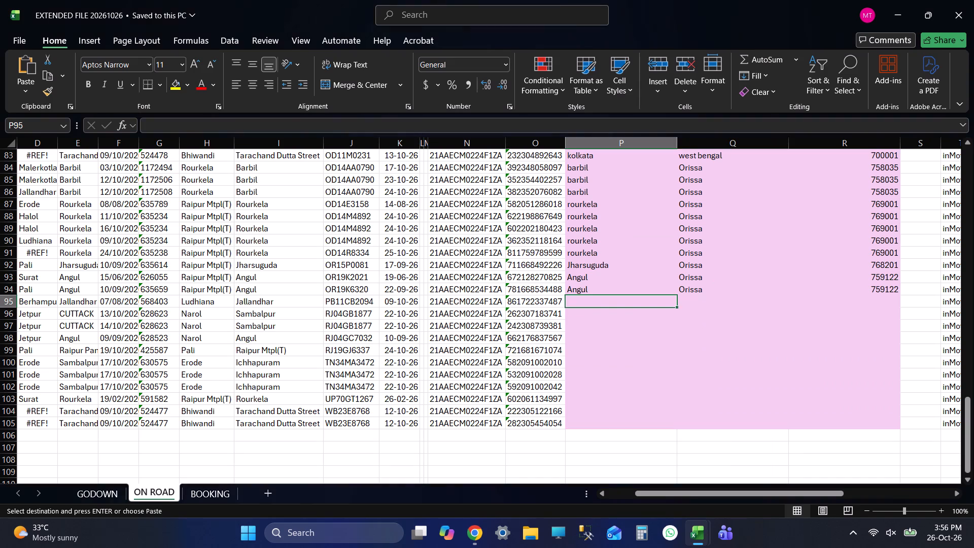
key(ctrl+v)
key(ctrl+c)
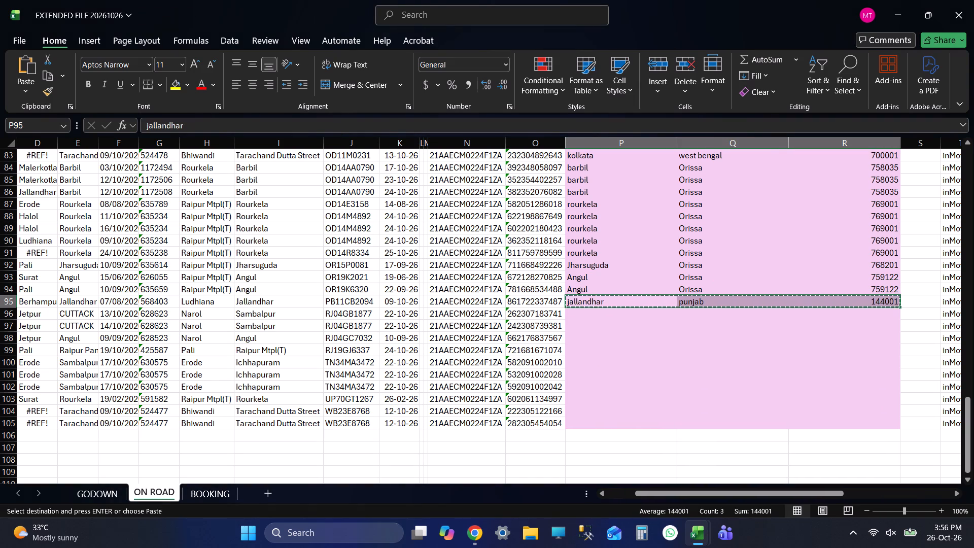
click(597, 316)
key(ctrl+s)
key(shift+Tab)
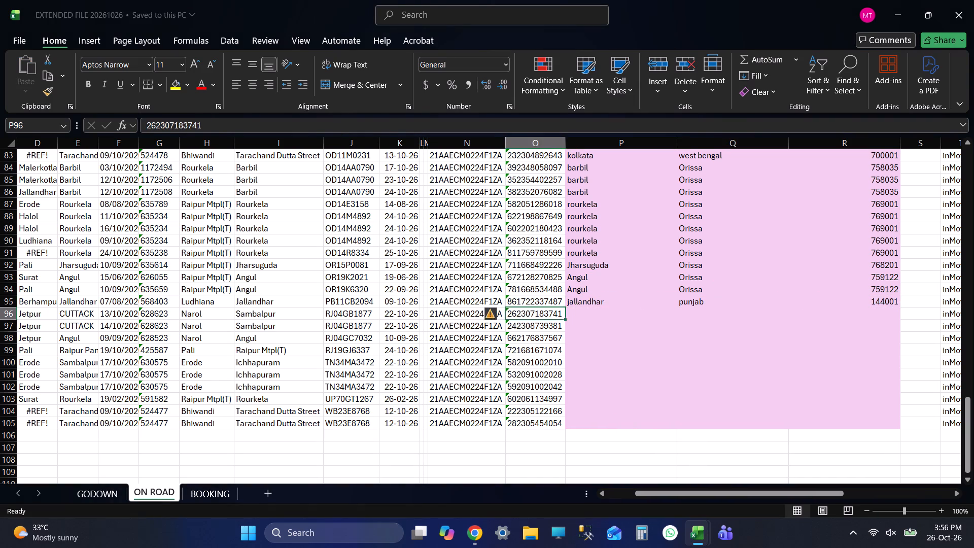
key(shift+Tab)
key(shift+Tab)
key(shift+Tab)
key(shift+Tab)
key(shift+Tab)
key(ctrl+c)
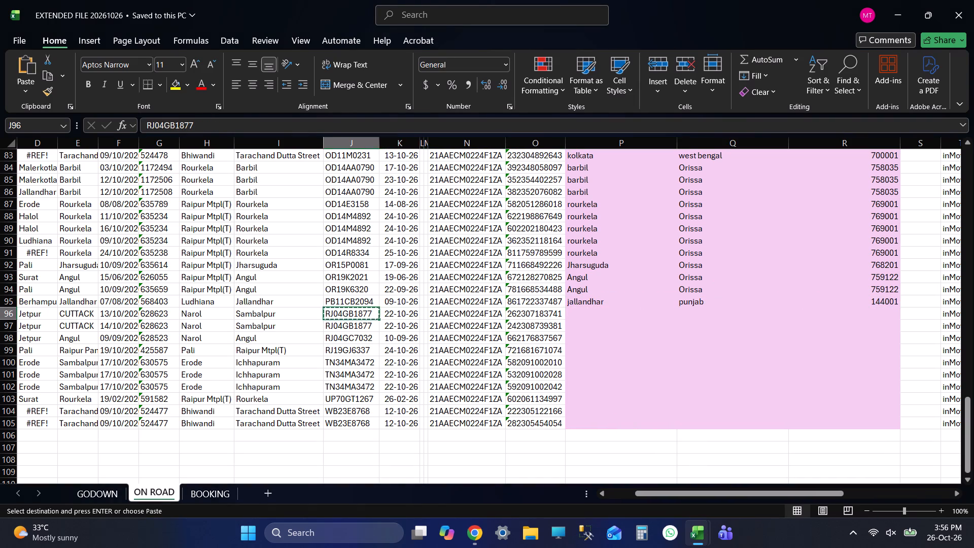
key(Tab)
key(Tab)
key(Tab)
key(Tab)
key(Tab)
key(Tab)
key(alt+Tab)
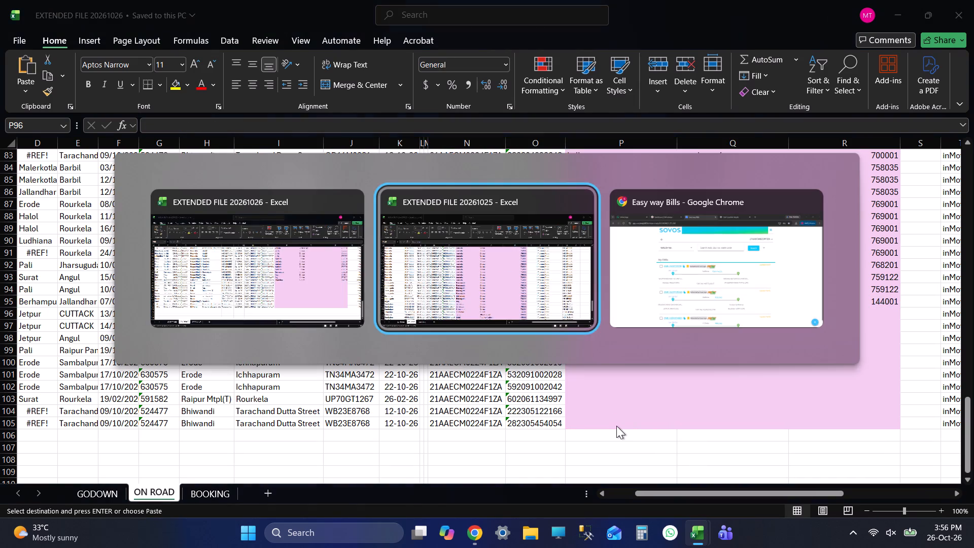
key(alt+Tab)
click(483, 151)
key(ctrl+v)
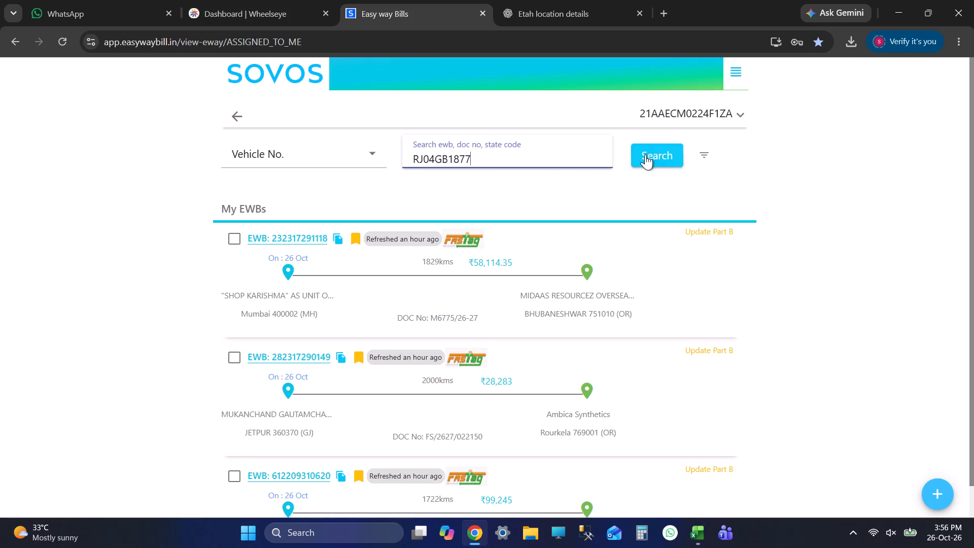
click(680, 153)
click(483, 321)
key(alt+Tab)
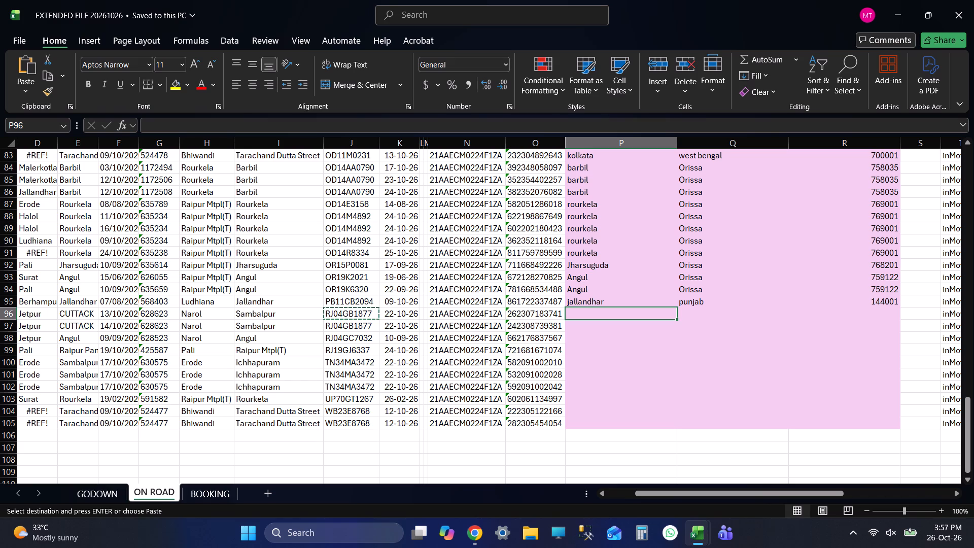
key(alt+Tab)
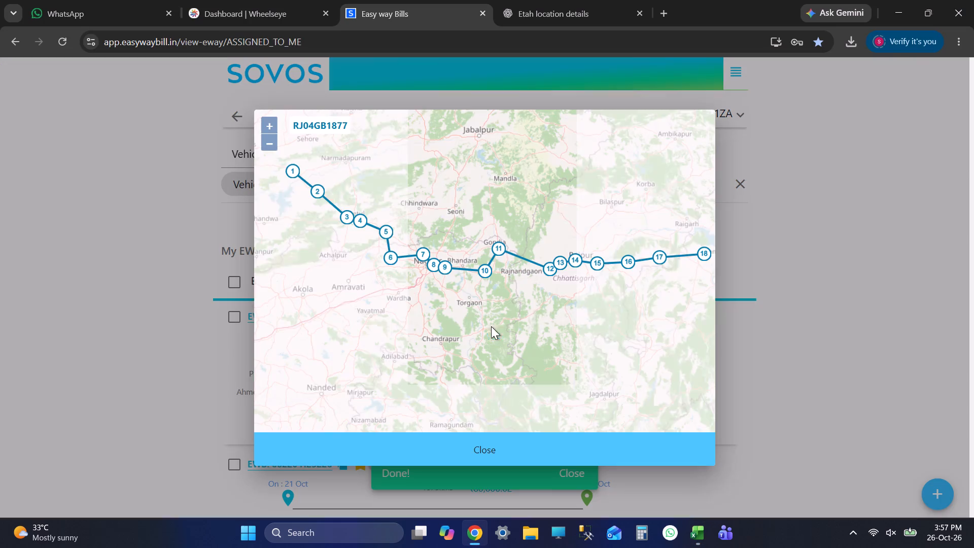
drag(557, 285, 380, 232)
key(alt+Tab)
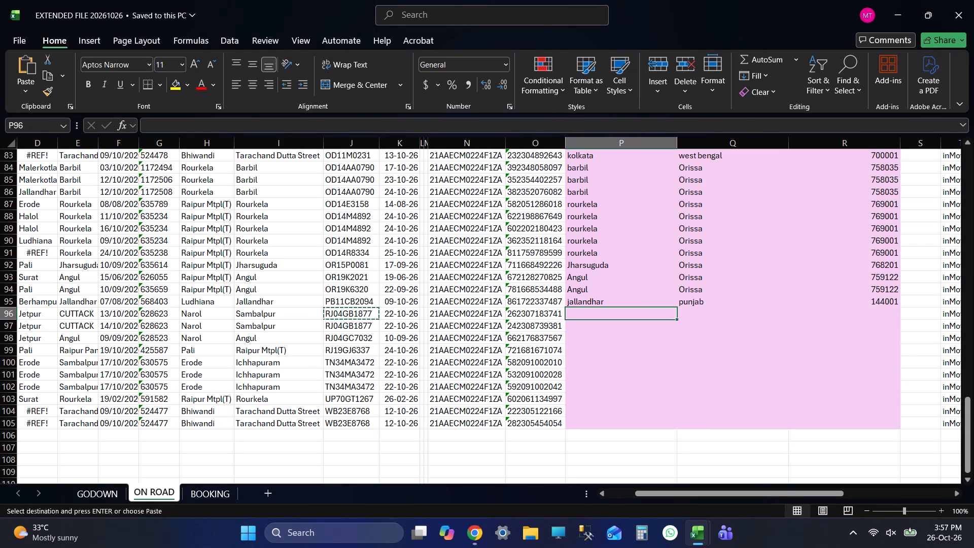
key(alt+Tab)
scroll(541, 202, up, 2)
drag(577, 197, 549, 207)
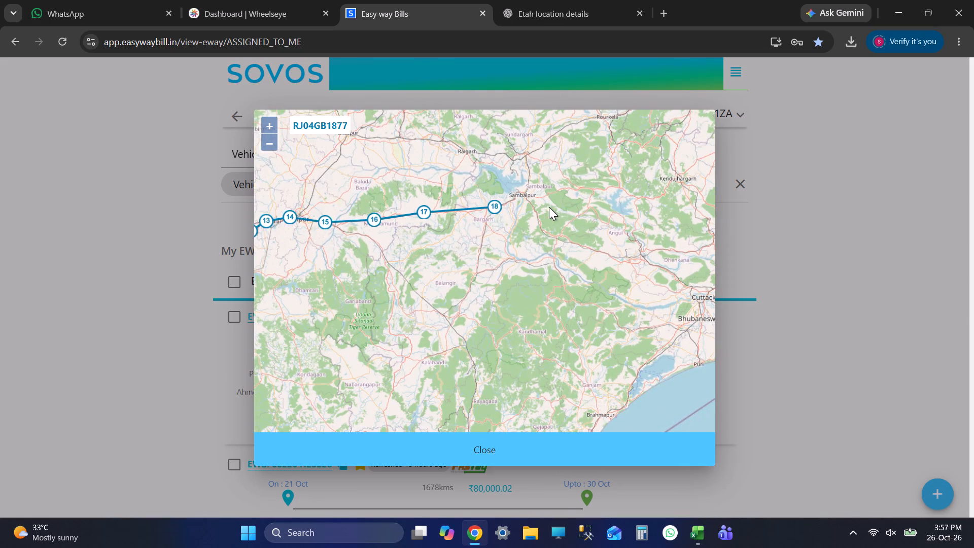
Copy the Sambalpur, Orissa, 768001 entries from yesterday's on road sheet into rows 96 and 97 of today's ON ROAD sheet, and save.
key(alt+Tab)
key(alt+Tab)
key(alt+Tab)
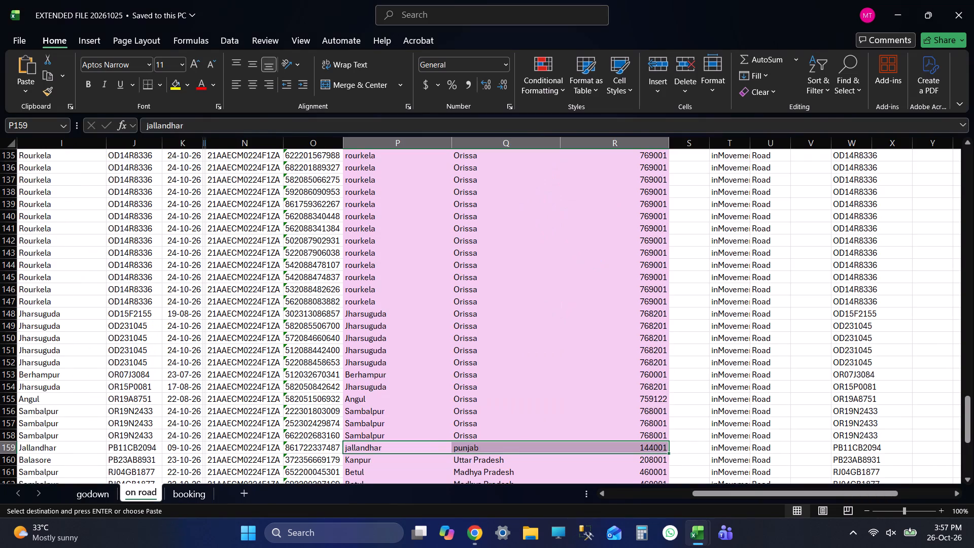
scroll(406, 297, down, 3)
click(392, 315)
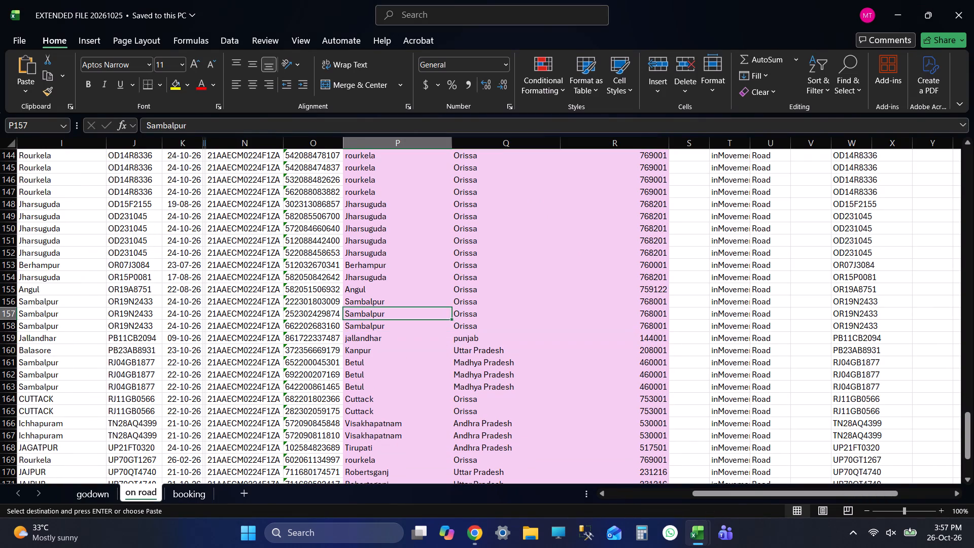
key(shift+Right)
key(shift+Right)
key(ctrl+c)
key(alt+Tab)
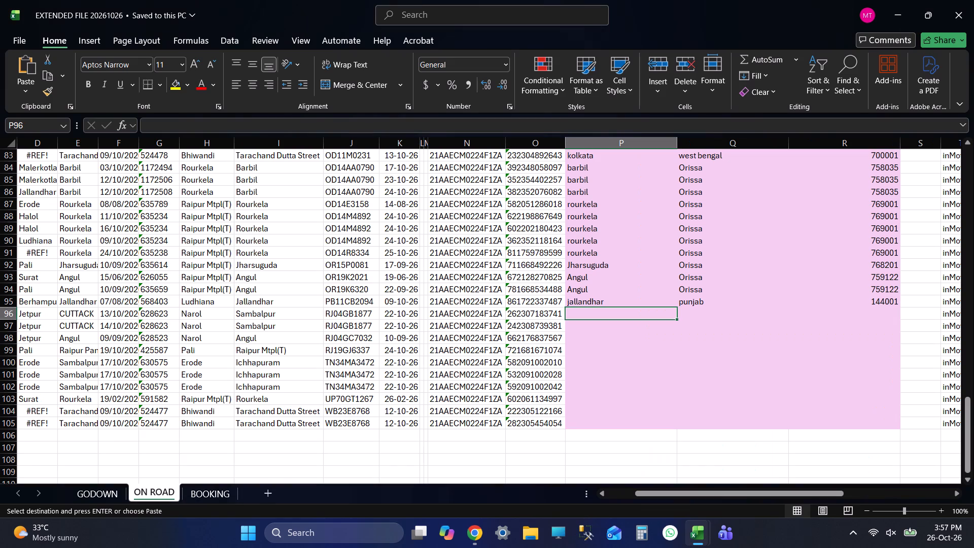
key(shift+Down)
key(ctrl+v)
key(Down)
key(Down)
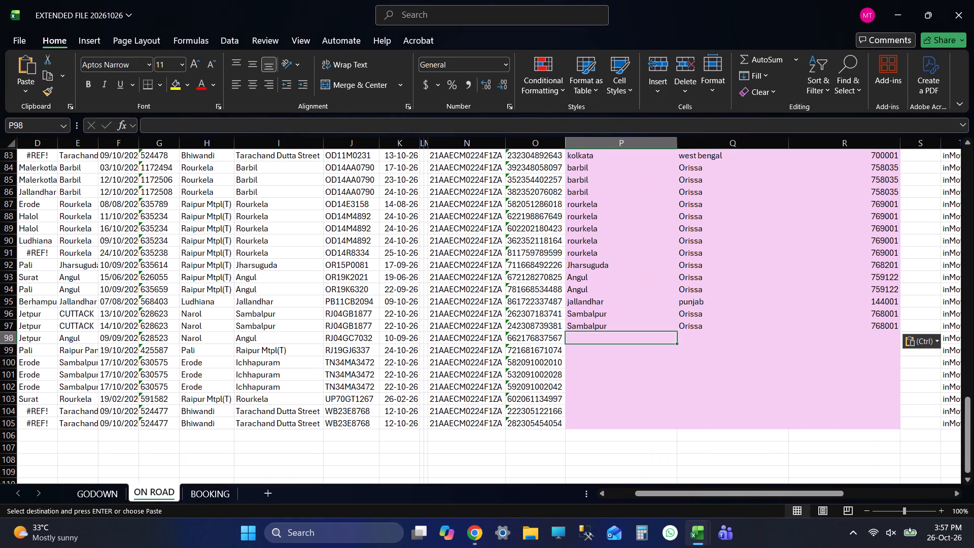
key(ctrl+s)
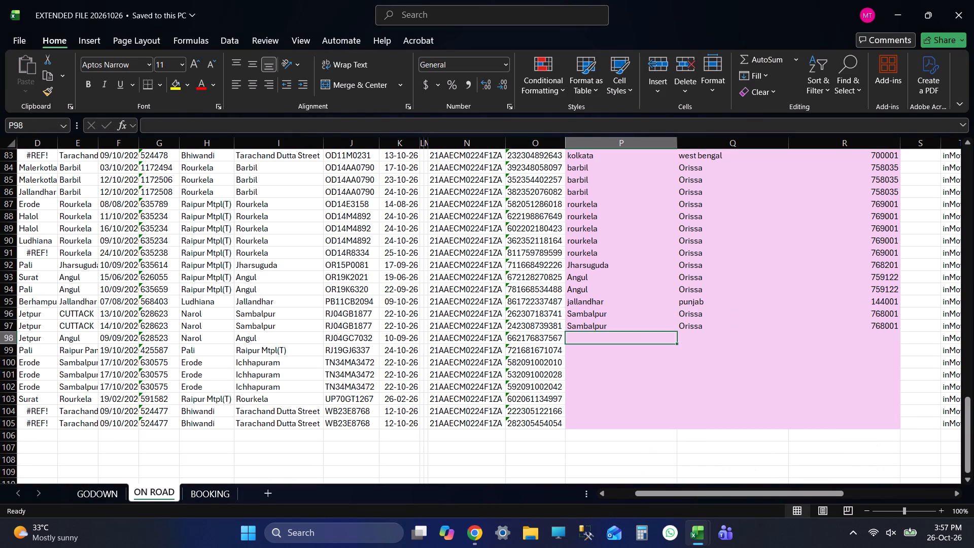
key(Up)
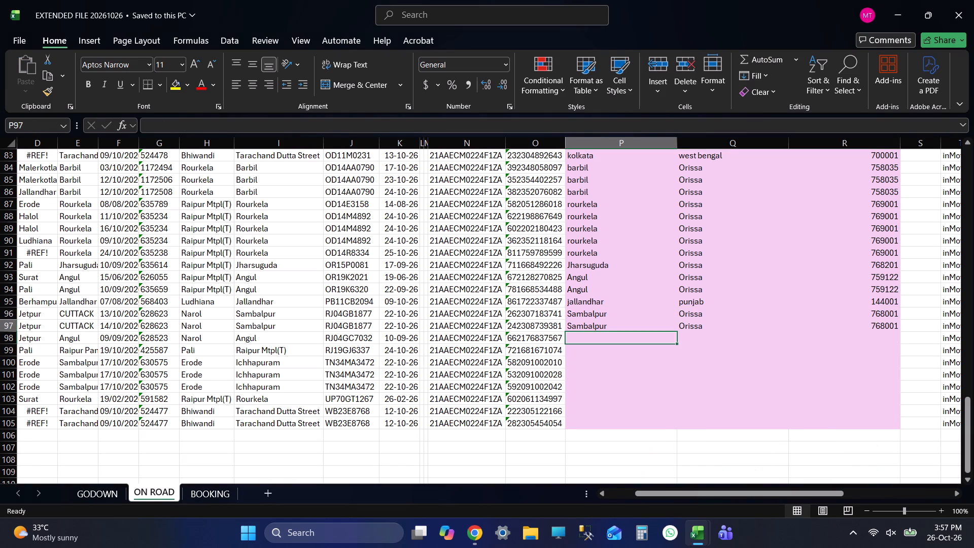
key(Up)
key(Up)
key(Up)
key(Up)
key(Down)
key(shift+Right)
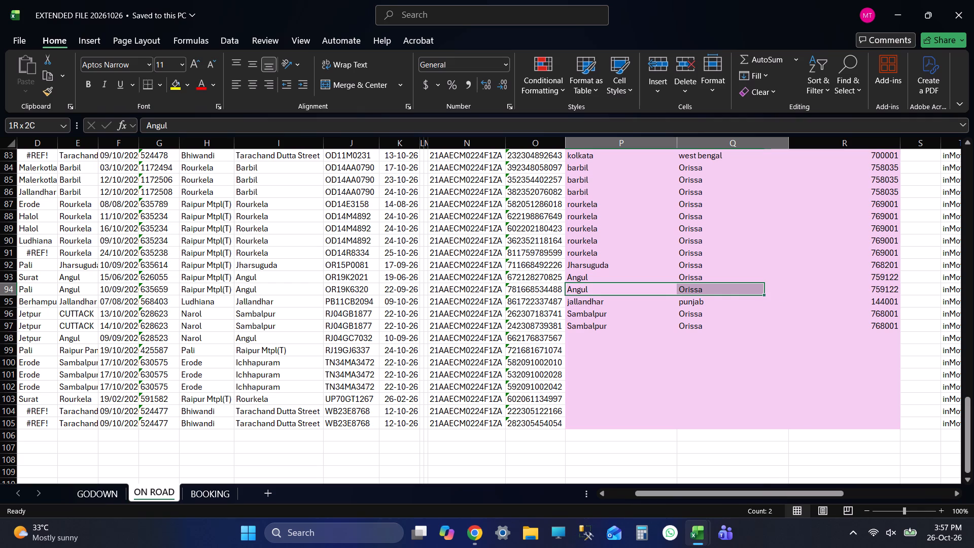
key(shift+Right)
key(ctrl+c)
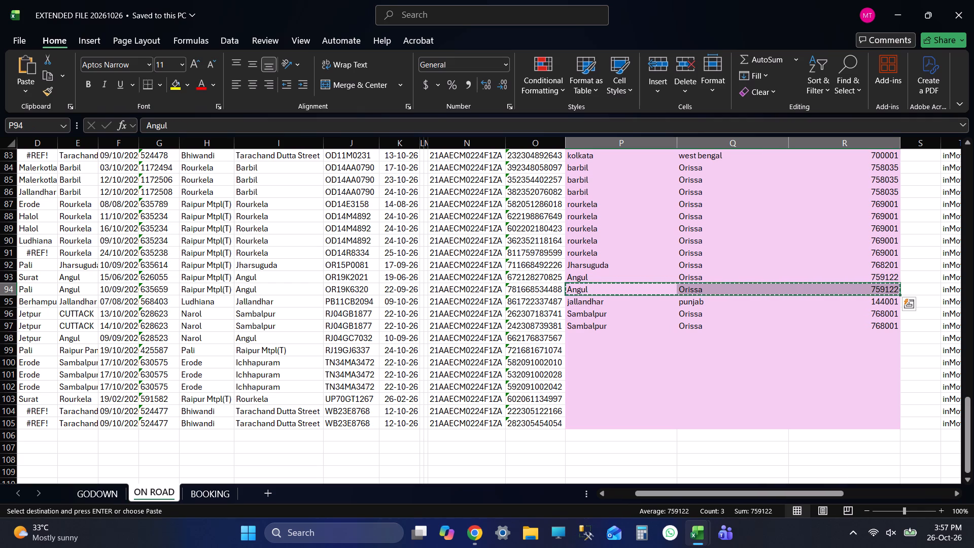
key(ctrl+Down)
key(Down)
key(ctrl+v)
key(Down)
key(ctrl+s)
key(Left)
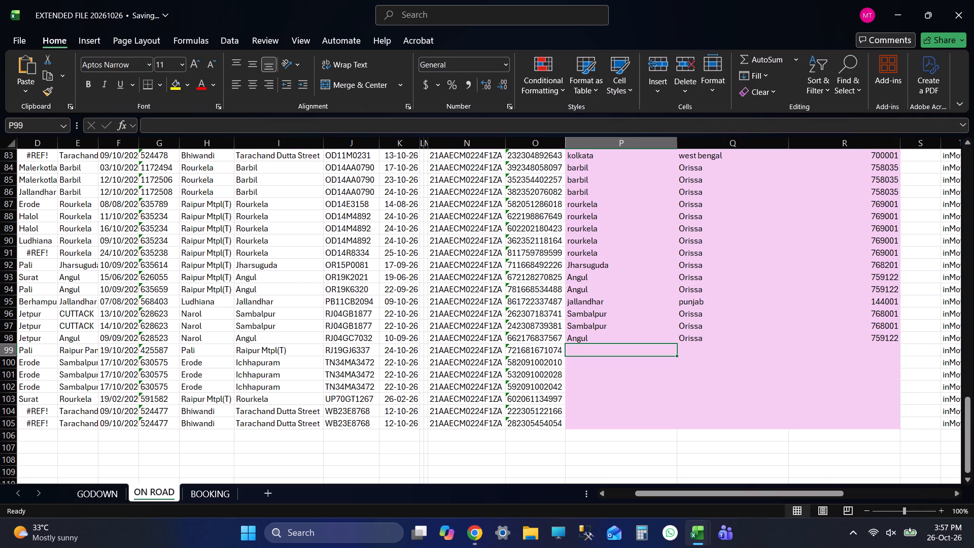
key(Left)
key(Left)
key(Left)
key(Left)
key(Left)
key(ctrl+c)
key(Right)
key(Right)
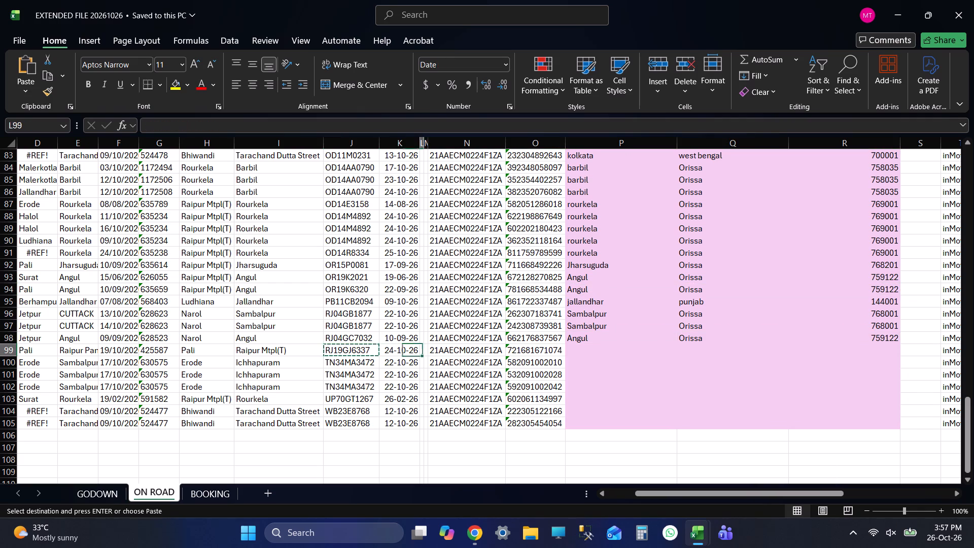
key(Right)
key(Right)
key(Right)
key(Right)
key(alt+Tab)
key(alt+Tab)
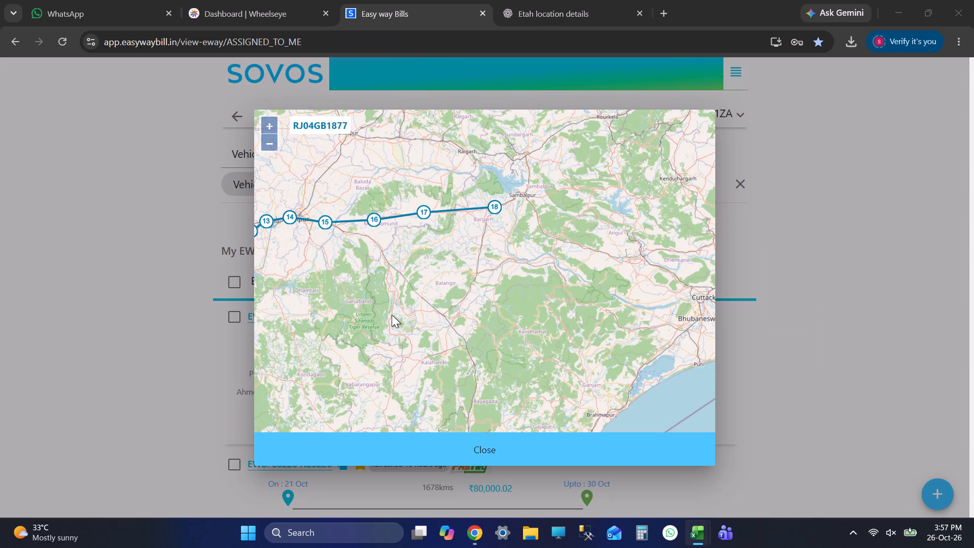
click(531, 439)
double_click(470, 166)
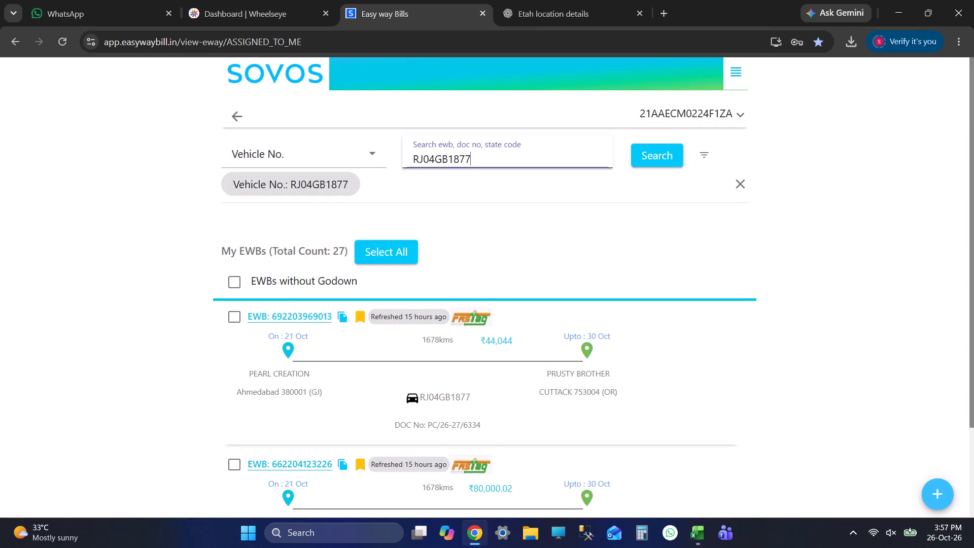
key(ctrl+v)
click(663, 153)
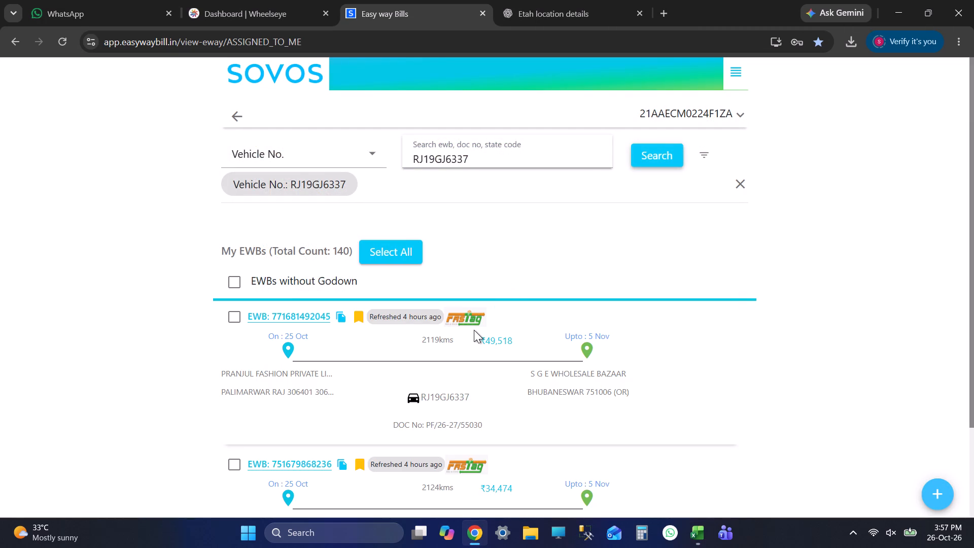
click(474, 330)
click(474, 311)
key(alt+Tab)
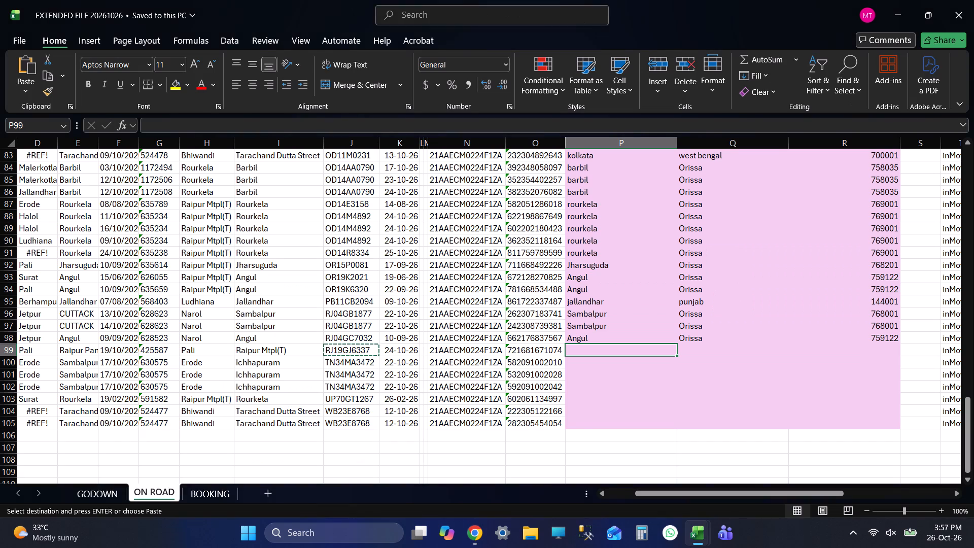
key(alt+Tab)
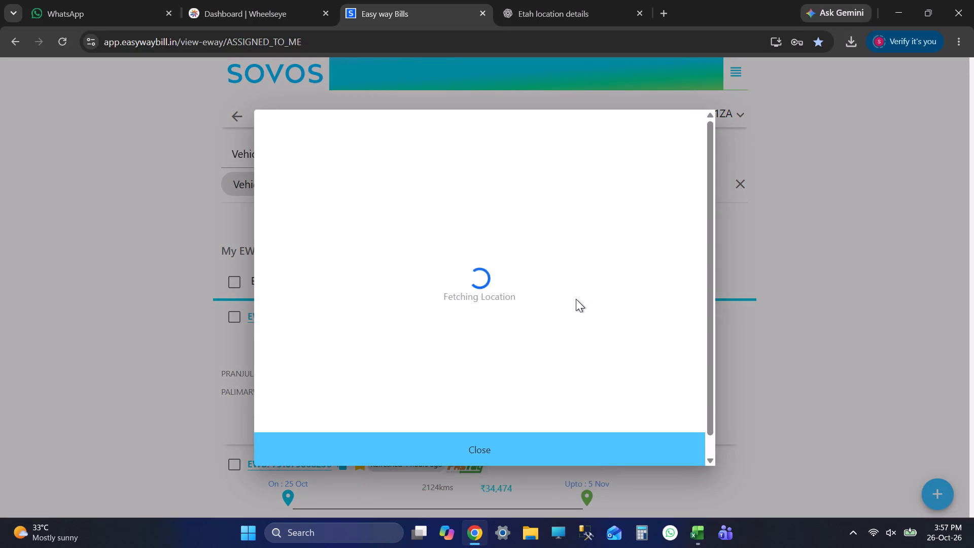
key(alt+Tab)
key(alt+Tab)
key(alt+Tab)
key(alt+Tab)
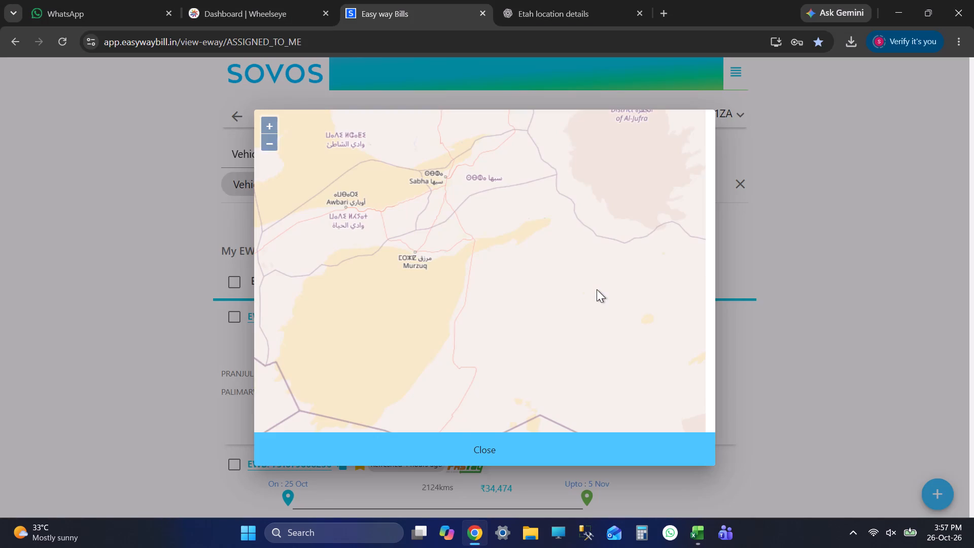
drag(560, 292, 476, 294)
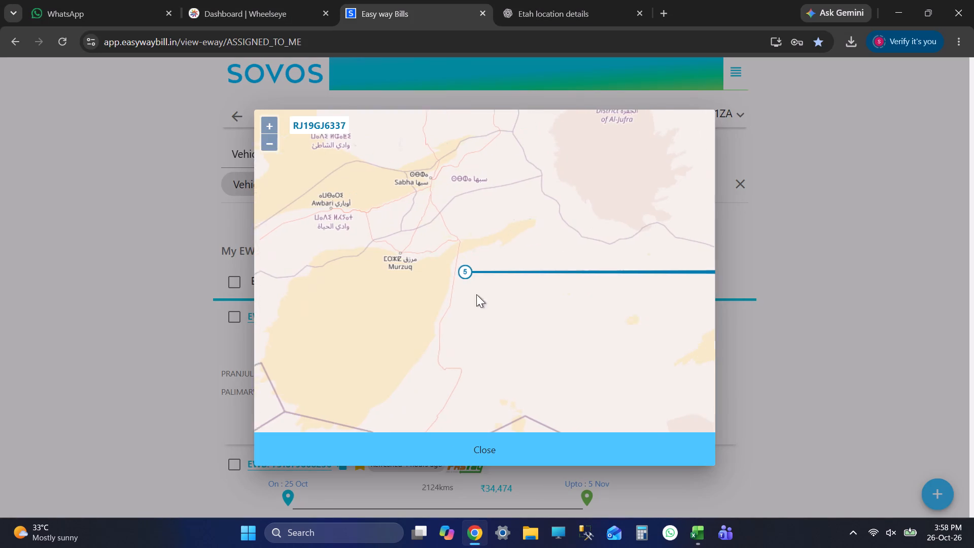
drag(476, 294, 411, 300)
scroll(411, 300, down, 10)
drag(533, 304, 421, 289)
scroll(406, 291, down, 3)
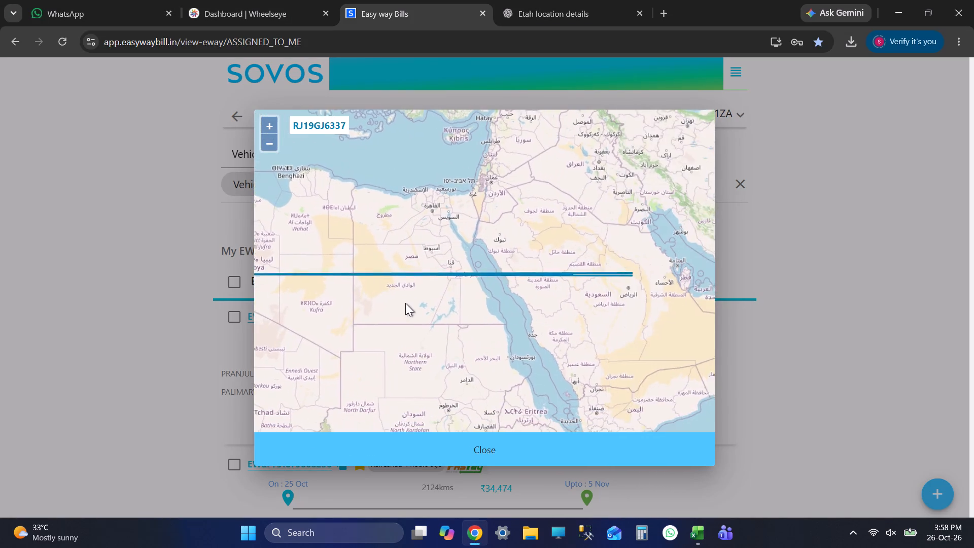
scroll(405, 303, down, 8)
key(alt+Tab)
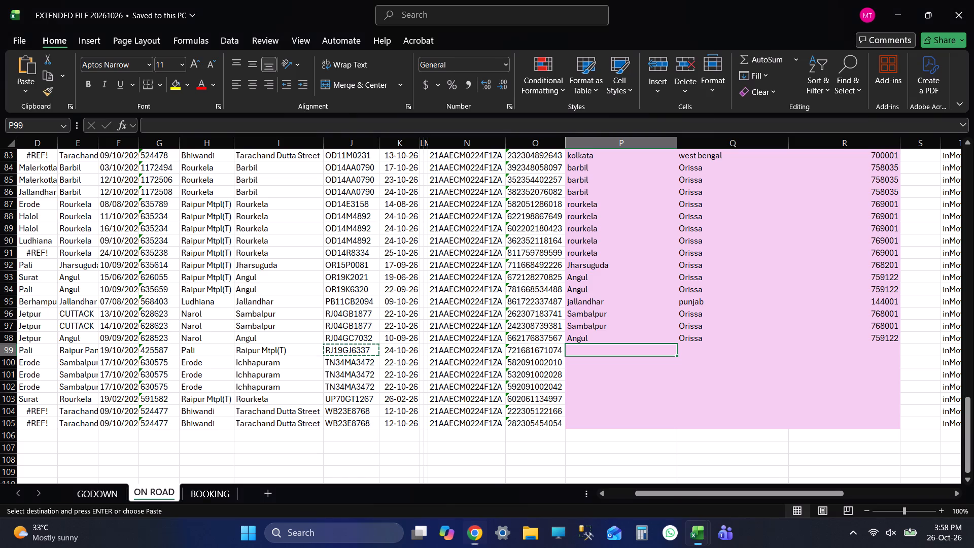
key(alt+Tab)
scroll(520, 303, up, 12)
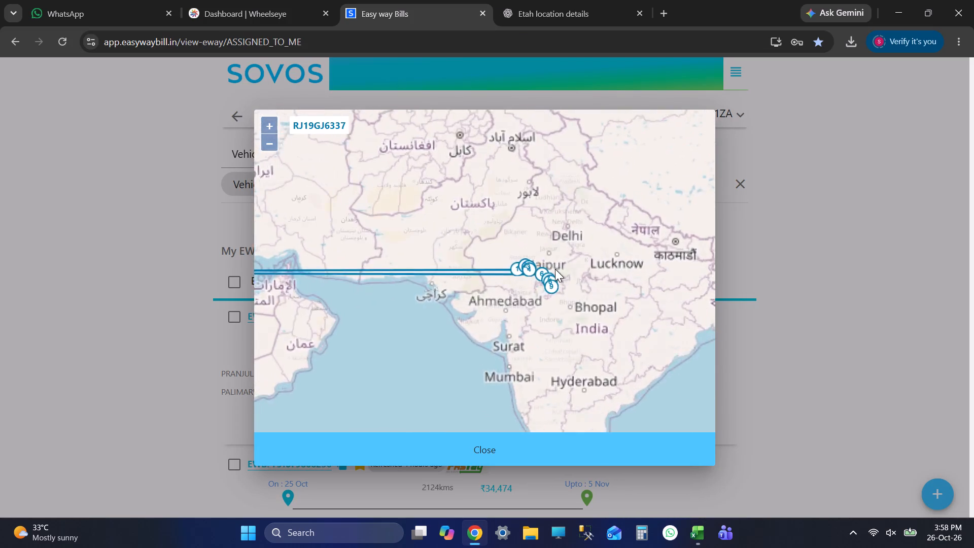
scroll(555, 269, up, 6)
key(alt+Tab)
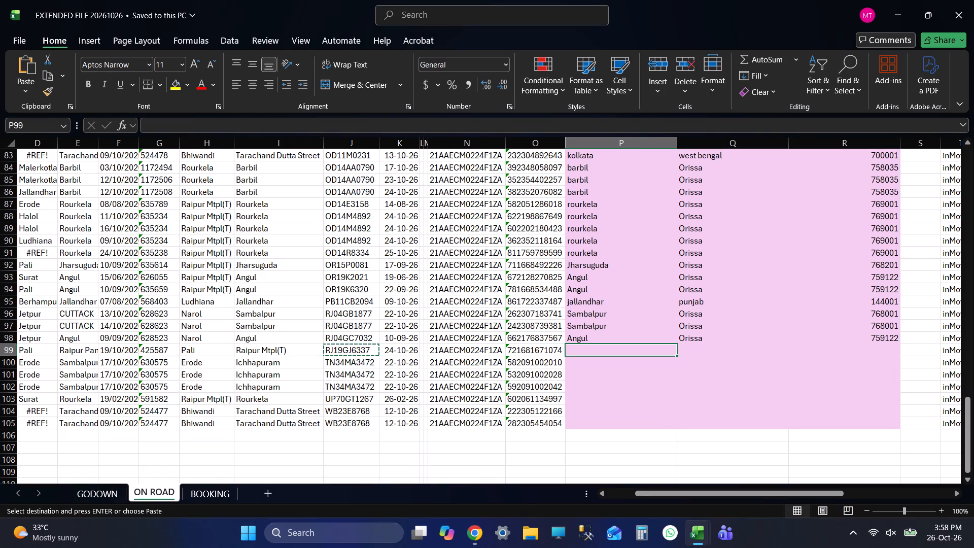
key(alt+Tab)
drag(543, 314, 524, 248)
scroll(532, 276, up, 3)
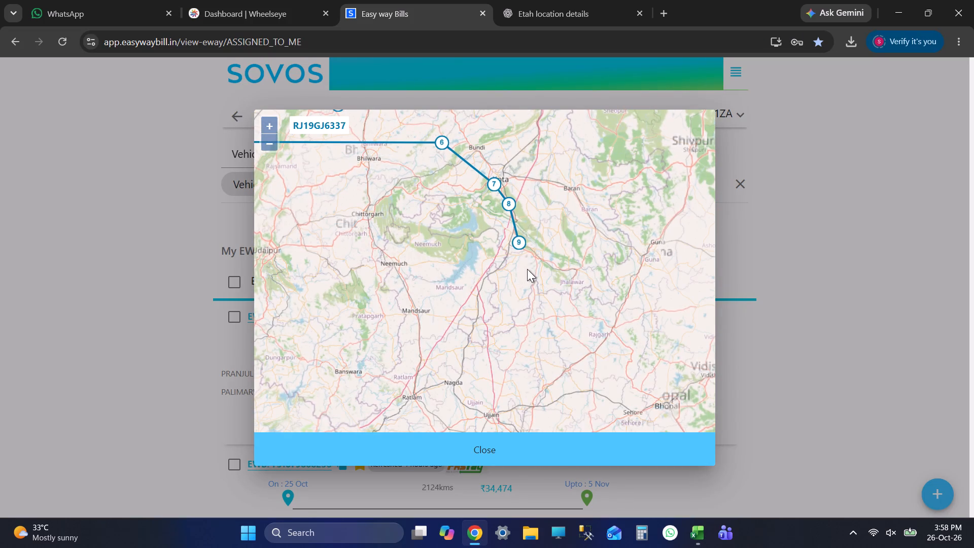
scroll(525, 259, up, 2)
scroll(524, 254, down, 1)
scroll(524, 254, up, 8)
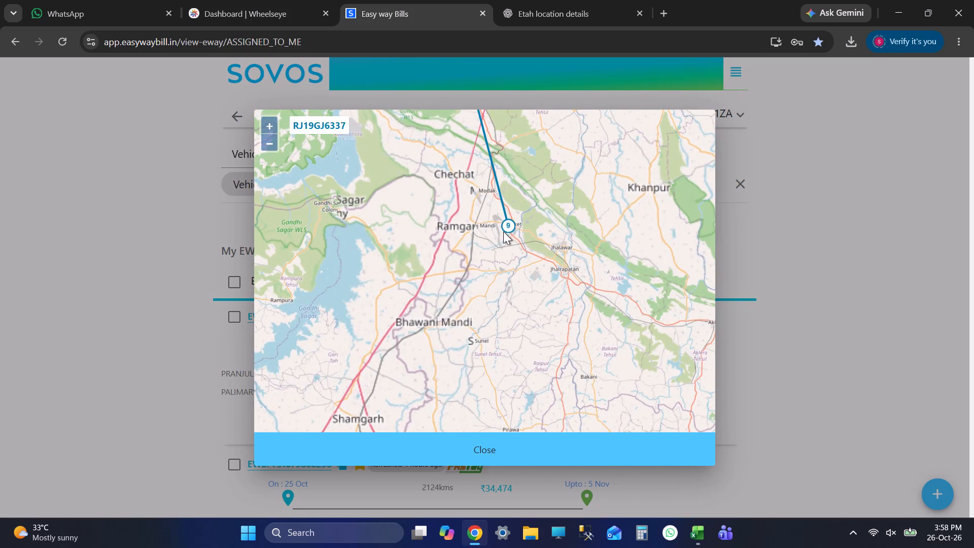
scroll(503, 231, up, 7)
drag(520, 240, 545, 339)
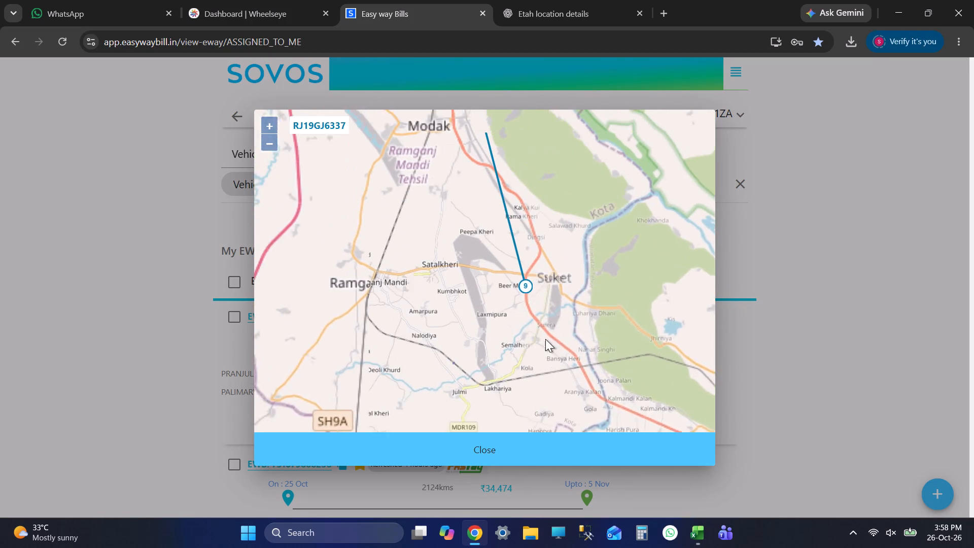
drag(545, 339, 546, 342)
scroll(544, 315, down, 7)
click(540, 318)
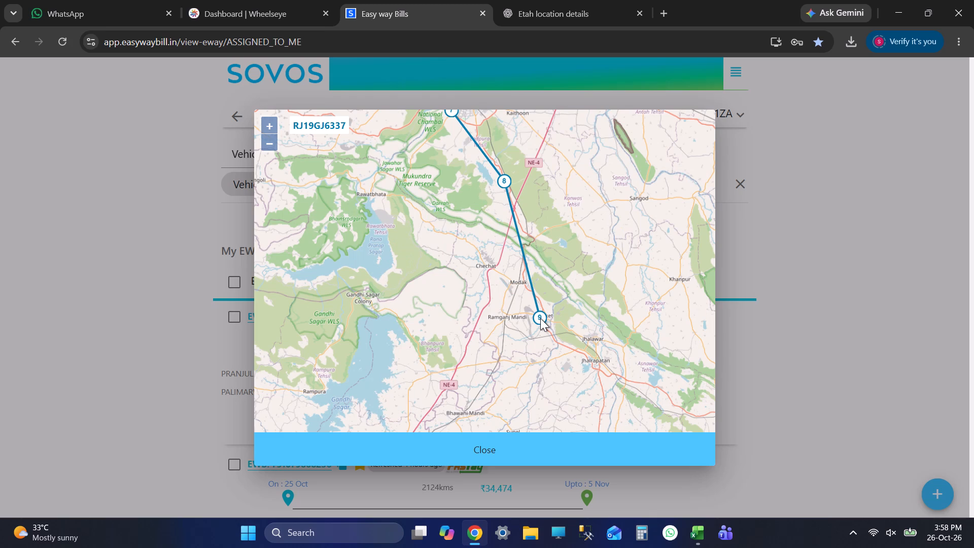
click(685, 239)
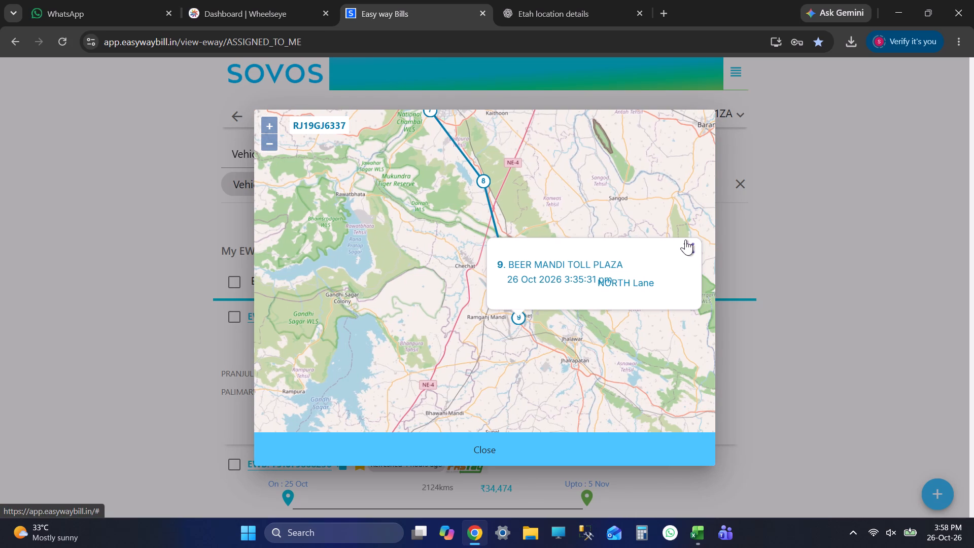
scroll(518, 295, up, 3)
scroll(535, 297, down, 5)
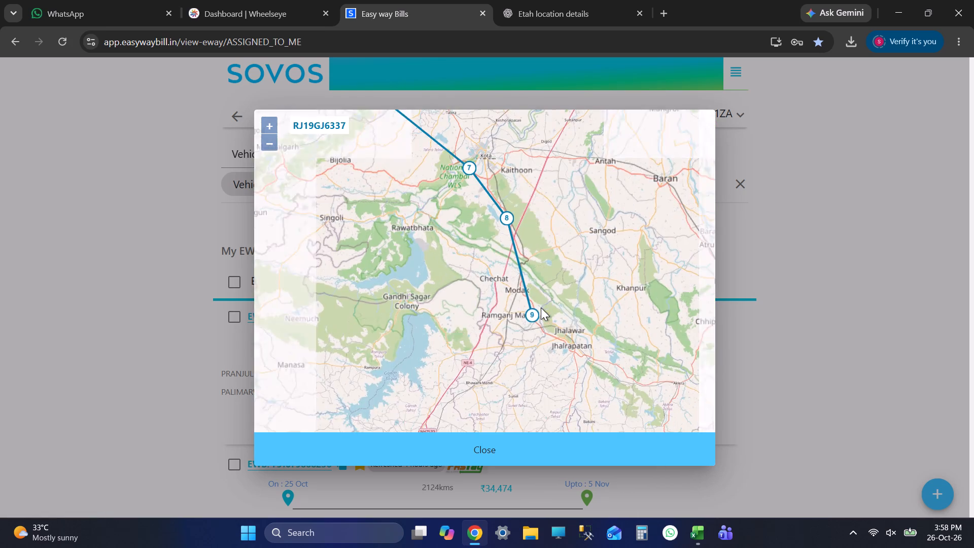
scroll(521, 328, up, 4)
scroll(550, 287, up, 4)
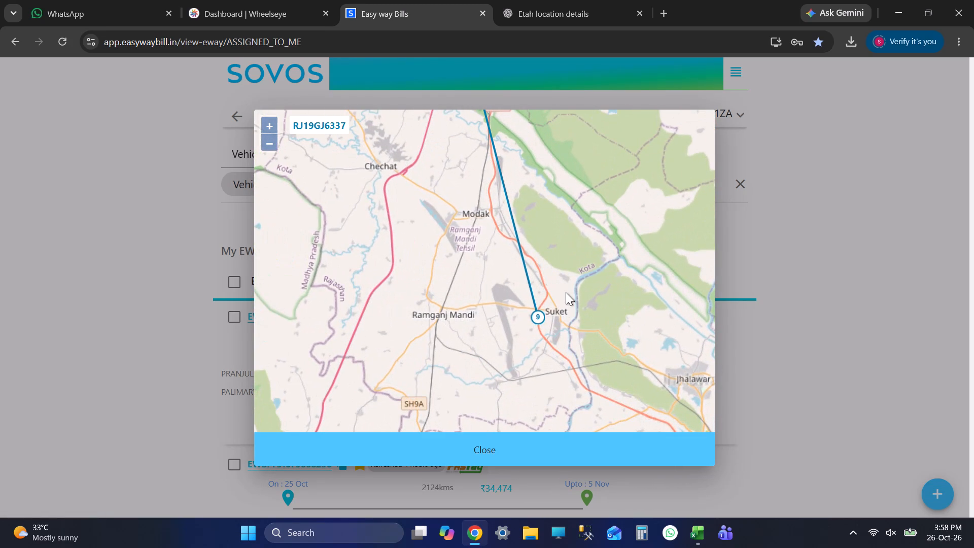
scroll(566, 292, down, 15)
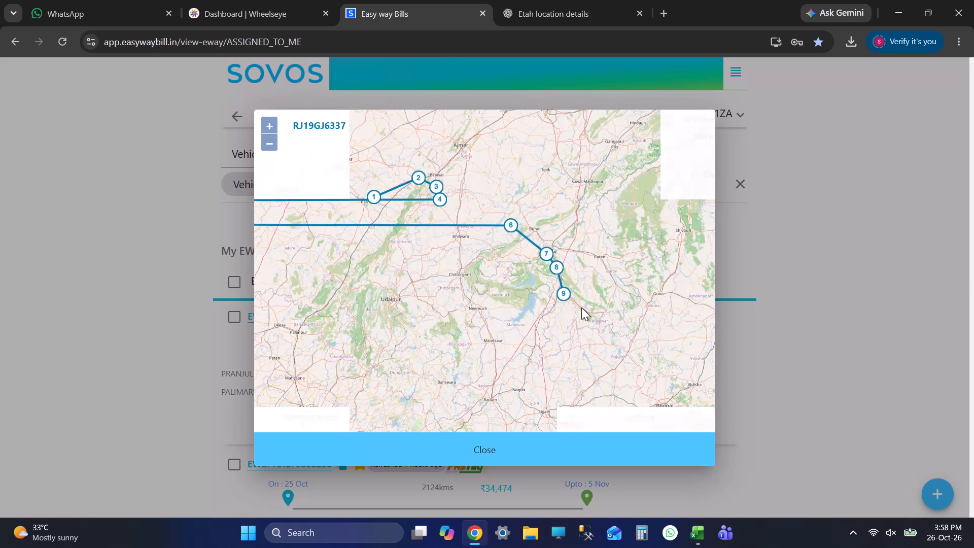
drag(583, 304, 541, 229)
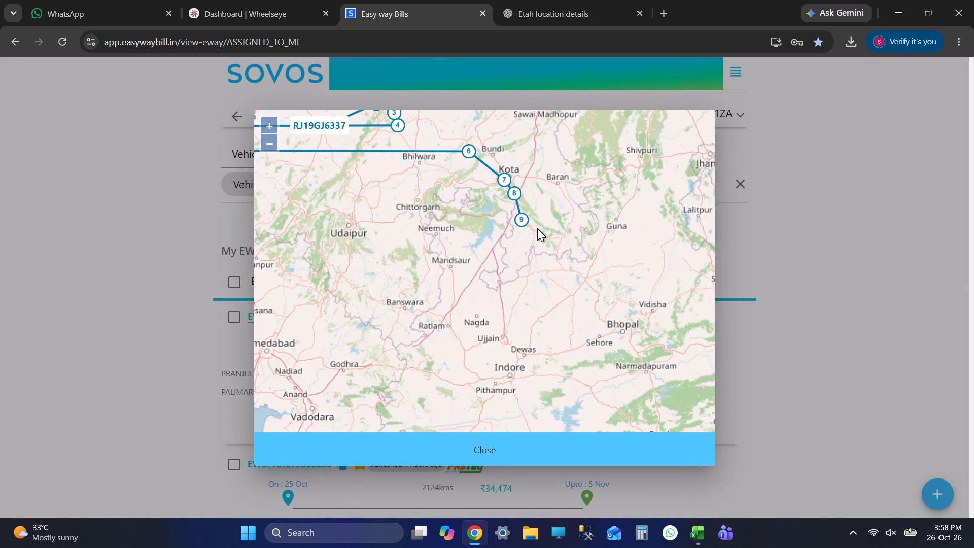
scroll(524, 221, up, 7)
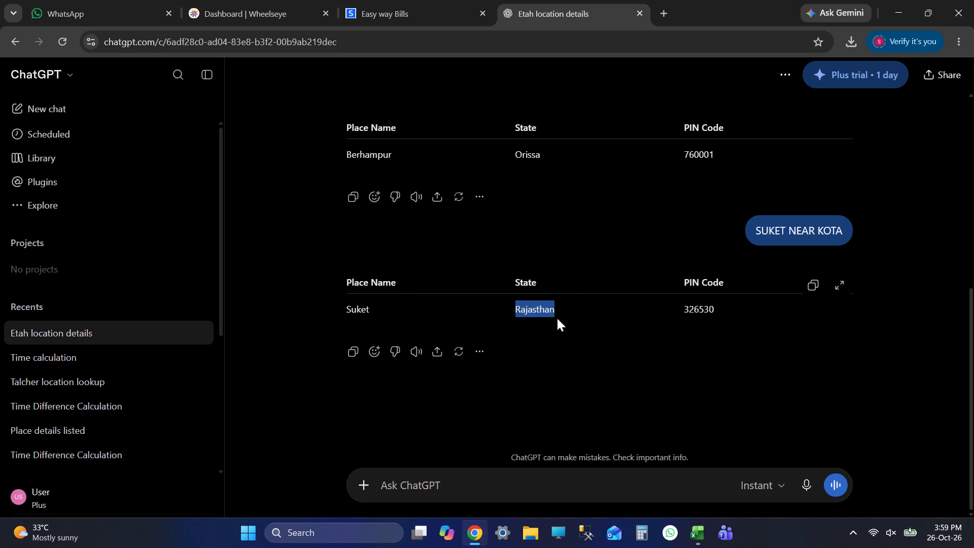
key(ctrl+c)
key(alt+Tab)
key(F2)
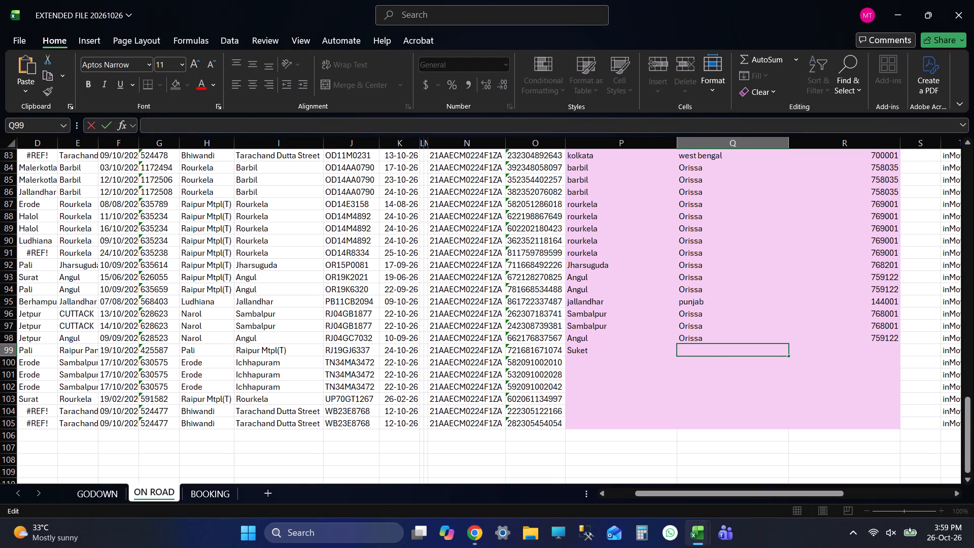
key(ctrl+v)
key(Tab)
Copy the pin code 326530 from ChatGPT's answer into row 99 of the ON ROAD sheet, and save the workbook.
key(alt+Tab)
double_click(707, 307)
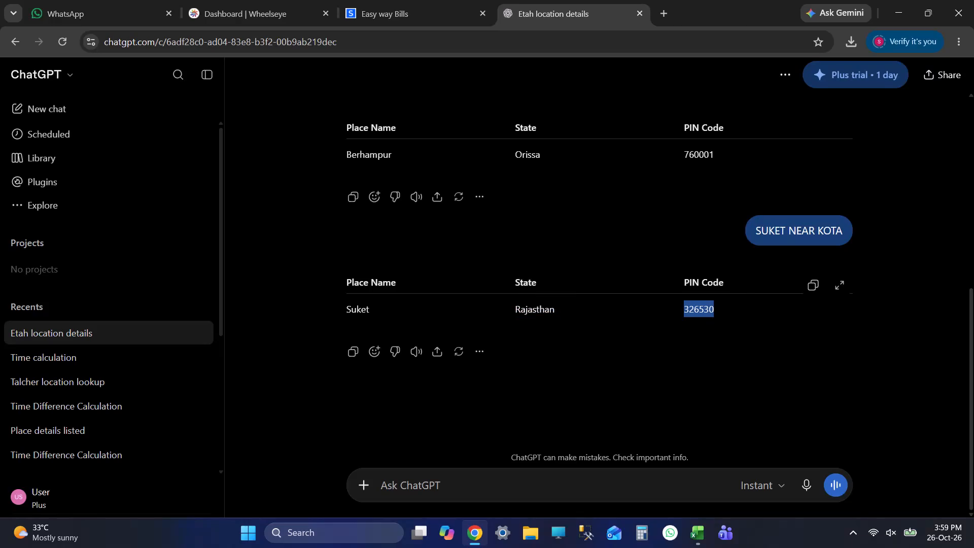
key(ctrl+c)
key(alt+Tab)
key(F2)
key(ctrl+v)
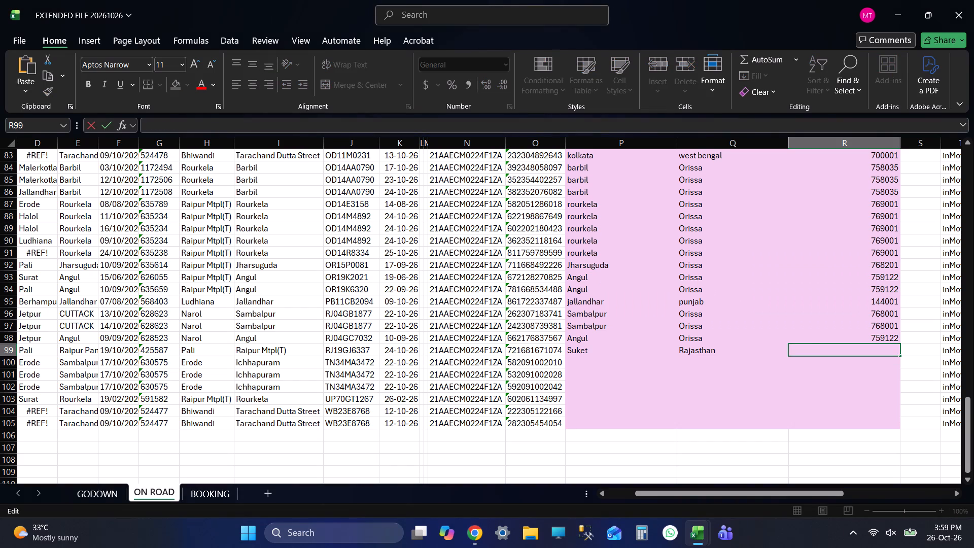
key(Return)
key(Up)
key(shift+Right)
key(shift+Right)
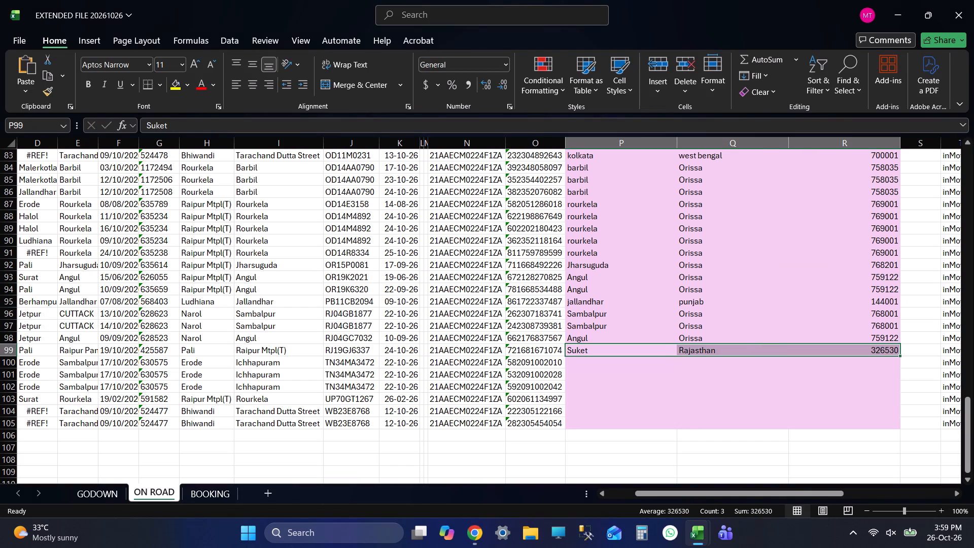
key(Down)
key(Escape)
key(Down)
key(ctrl+s)
key(Left)
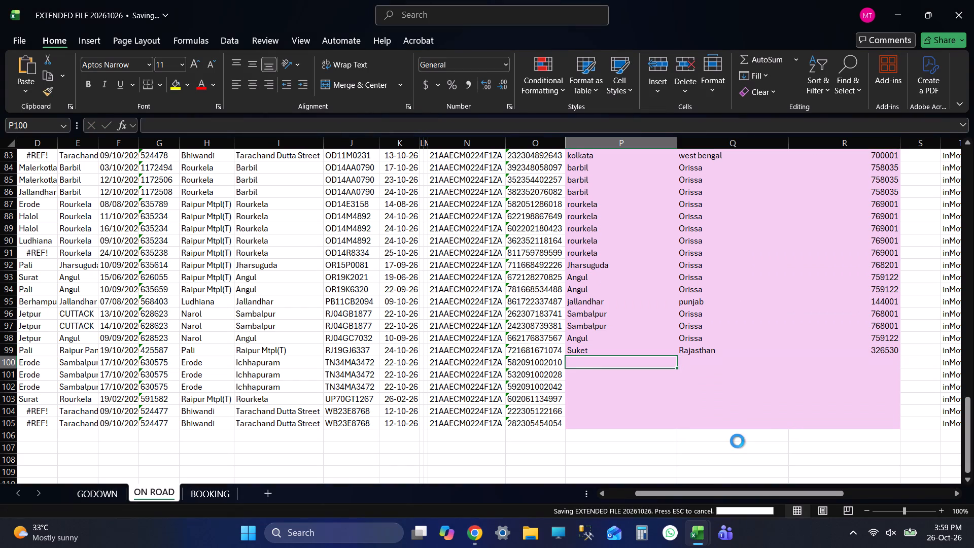
key(Left)
key(Left)
key(Left)
key(Left)
key(Left)
key(ctrl+c)
key(Right)
key(Right)
key(Right)
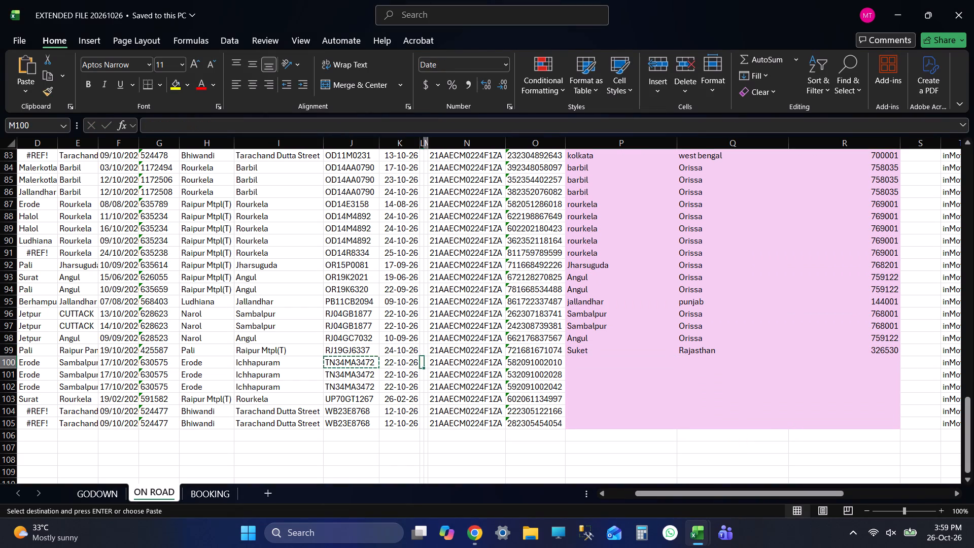
key(Right)
key(Right)
key(Right)
key(alt+Tab)
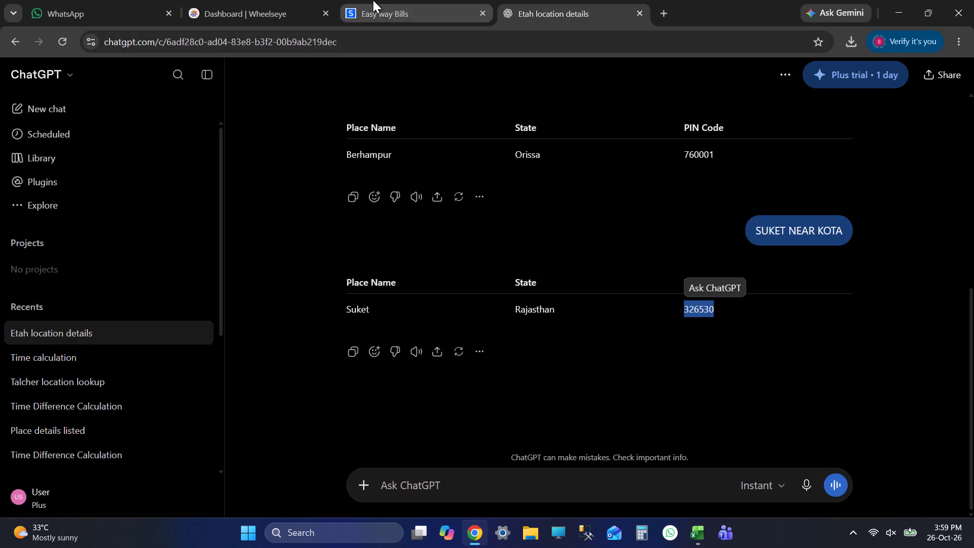
click(373, 0)
click(454, 442)
double_click(471, 155)
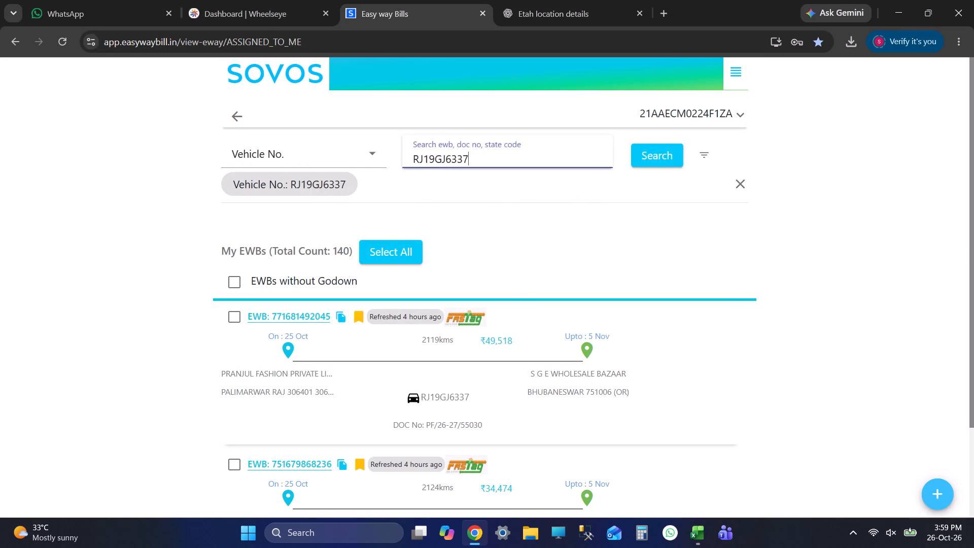
key(ctrl+v)
click(647, 157)
click(469, 319)
key(alt+Tab)
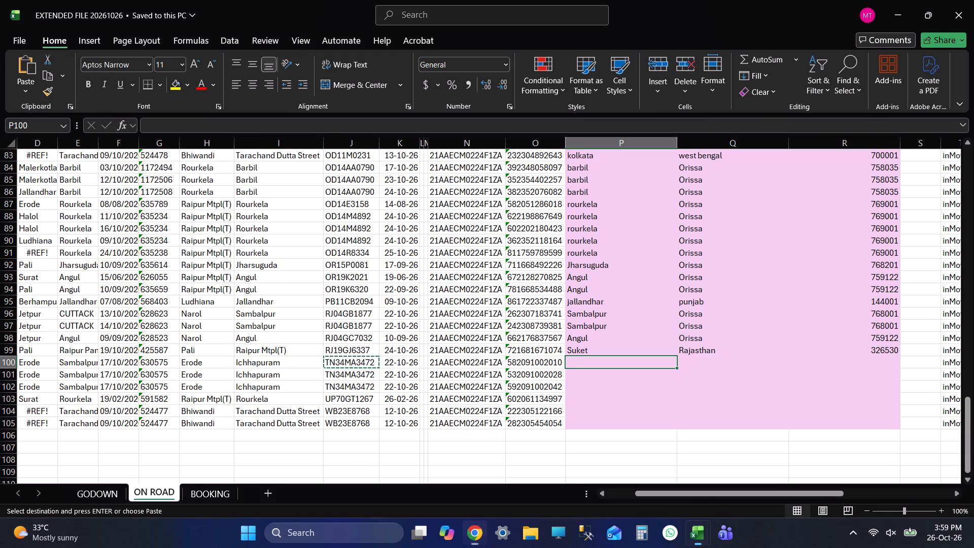
scroll(596, 325, down, 4)
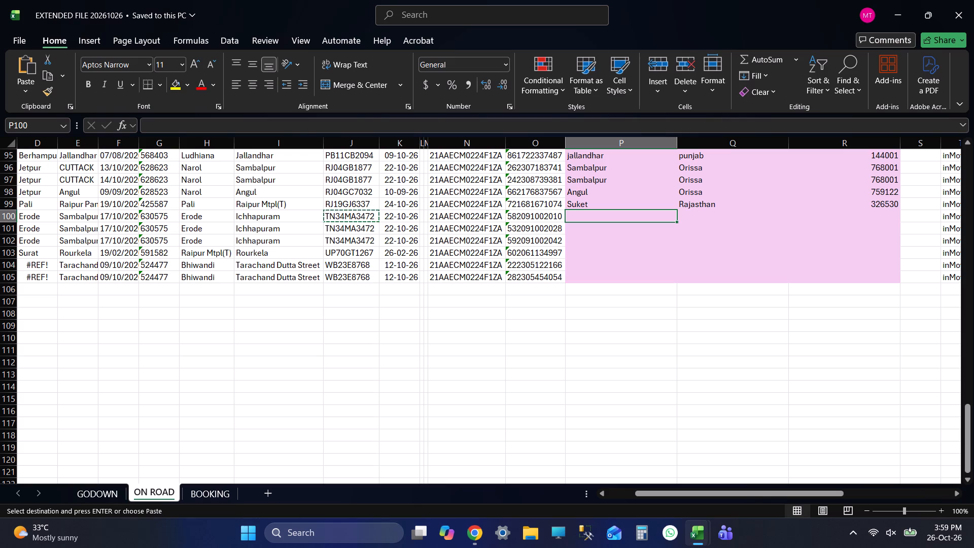
key(alt+Tab)
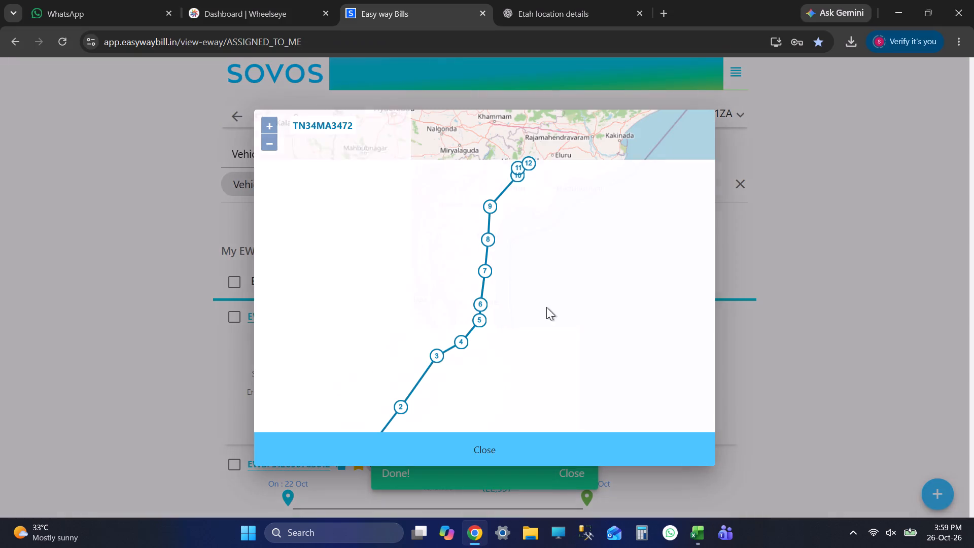
drag(558, 180, 554, 232)
scroll(520, 201, up, 9)
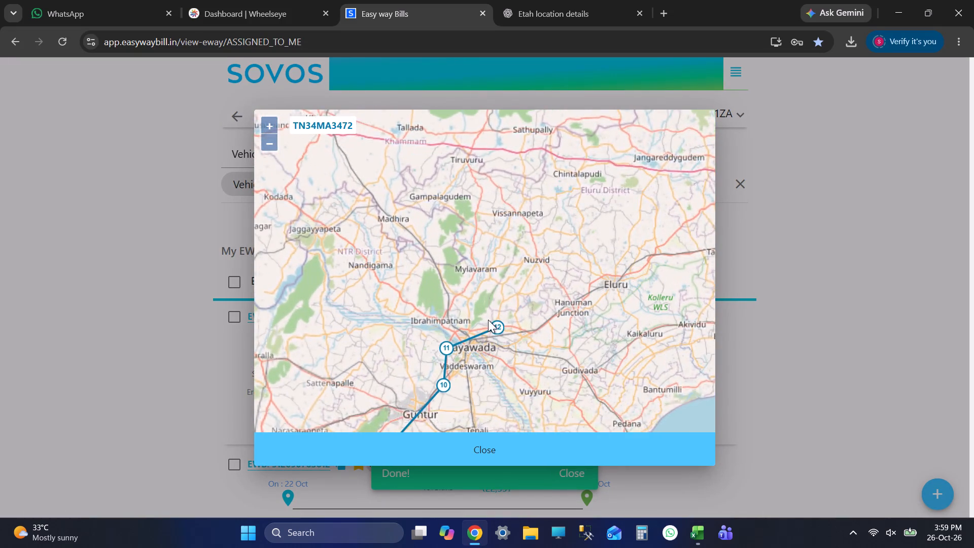
drag(487, 320, 508, 205)
scroll(508, 205, up, 4)
drag(517, 202, 451, 200)
scroll(451, 200, down, 4)
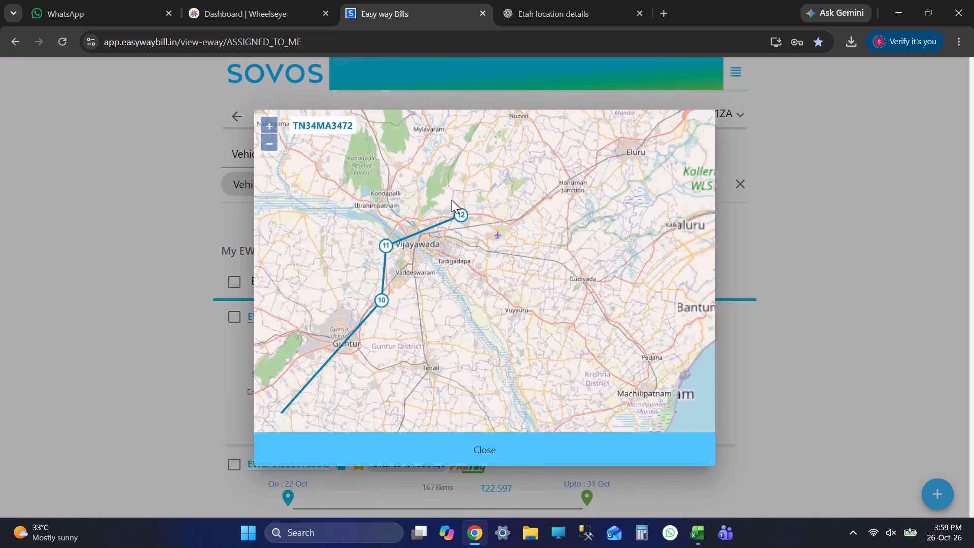
scroll(451, 200, up, 4)
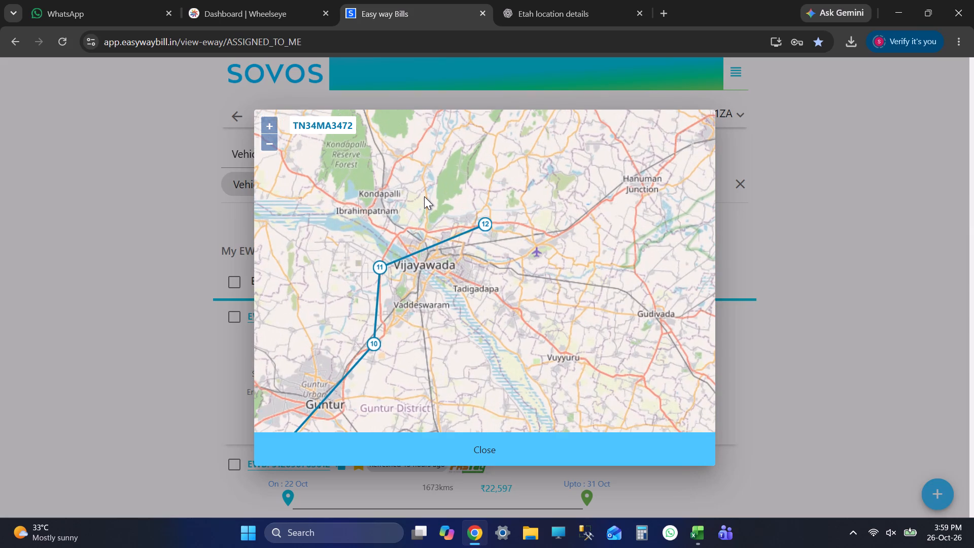
click(490, 225)
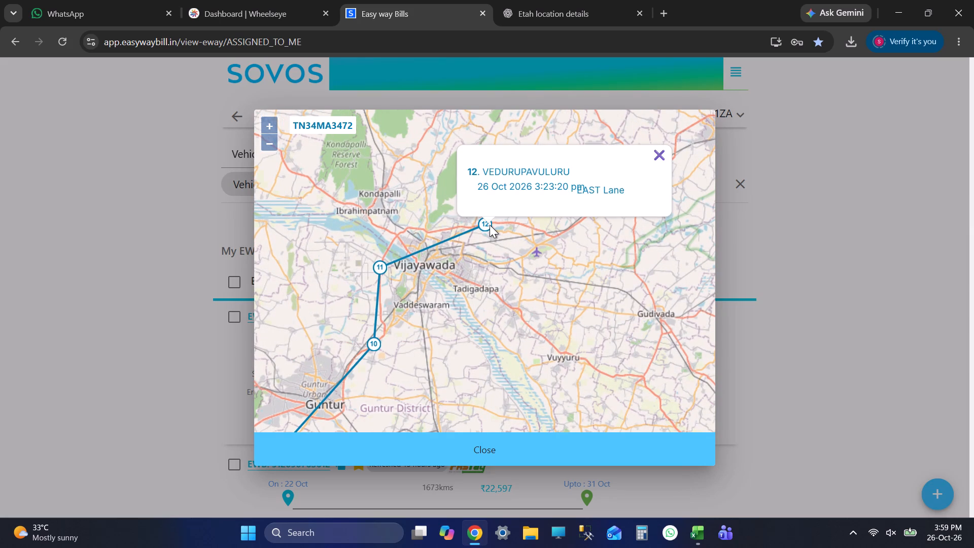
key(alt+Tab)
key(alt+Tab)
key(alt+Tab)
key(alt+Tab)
click(657, 151)
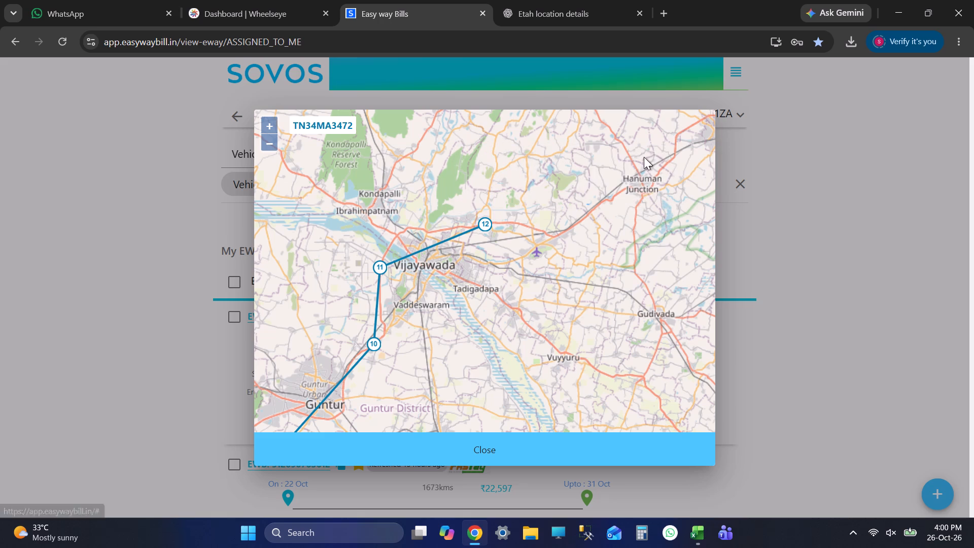
key(alt+Tab)
key(alt+Tab)
key(alt+Tab)
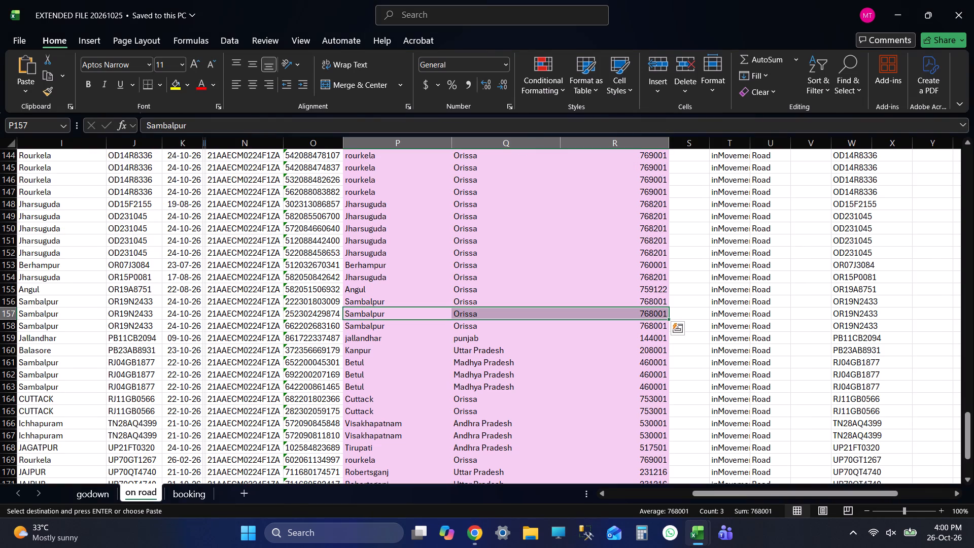
click(393, 147)
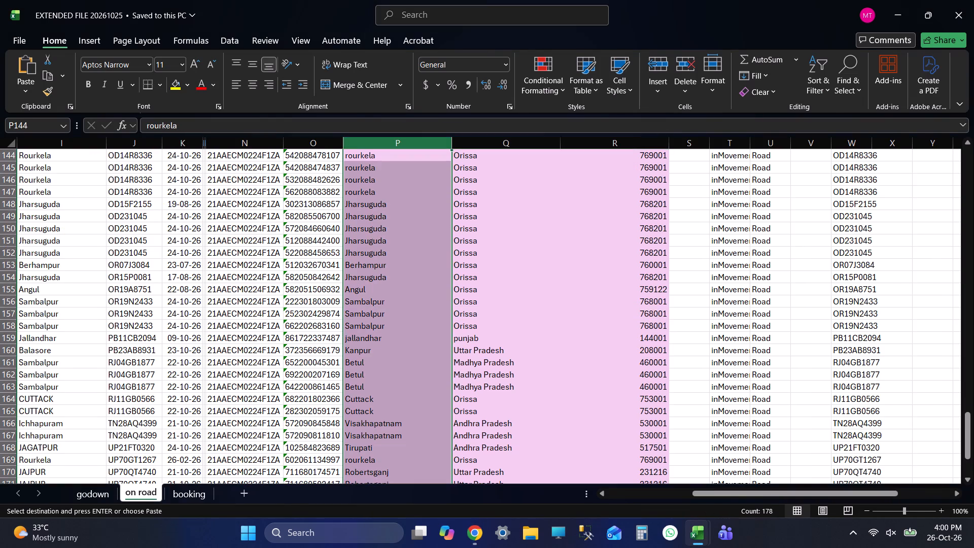
key(ctrl+f)
key(ctrl+v)
key(Return)
key(Return)
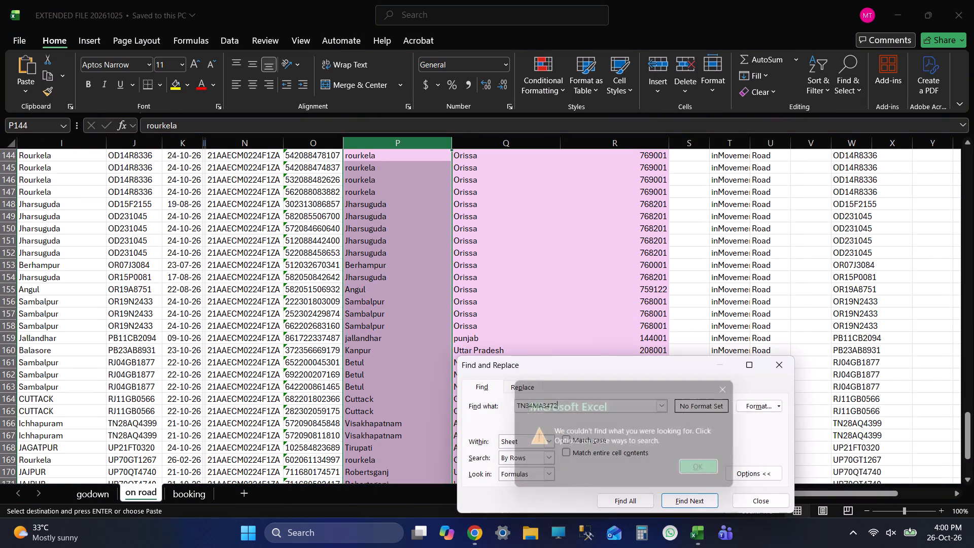
click(774, 500)
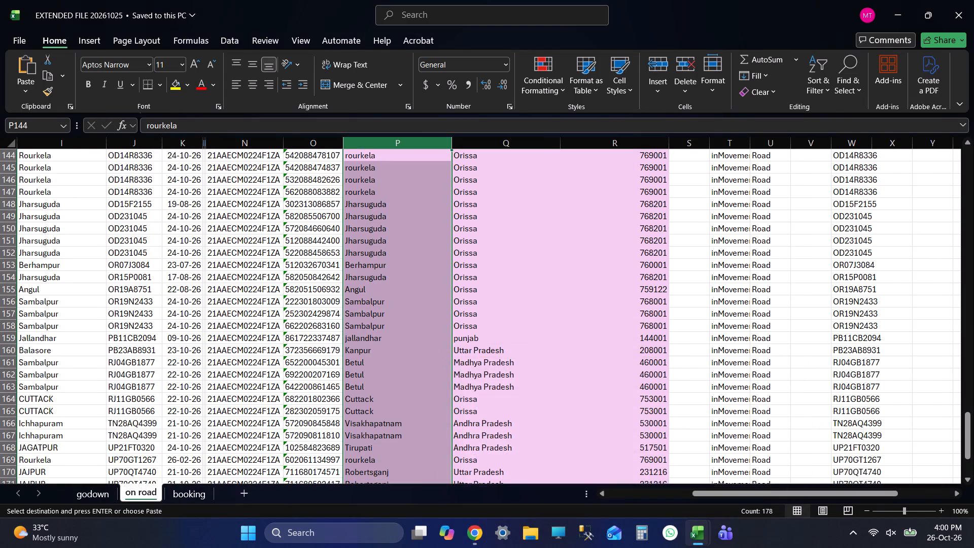
click(139, 144)
key(ctrl+f)
key(ctrl+v)
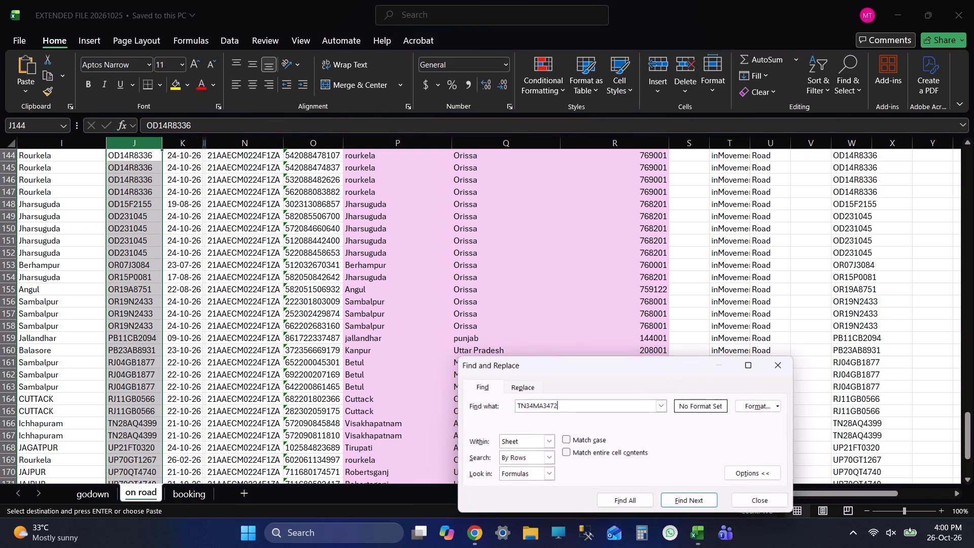
key(Return)
key(Return)
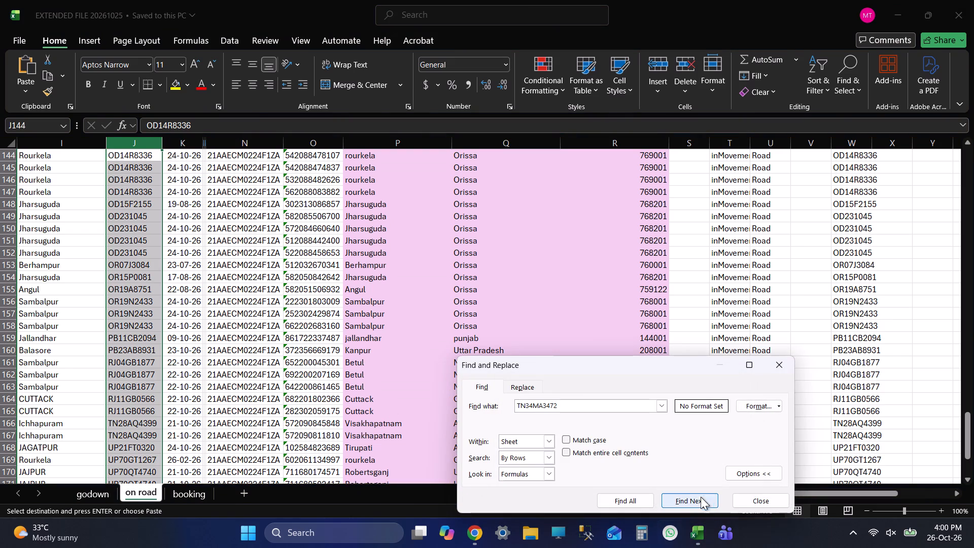
click(746, 508)
key(alt+Tab)
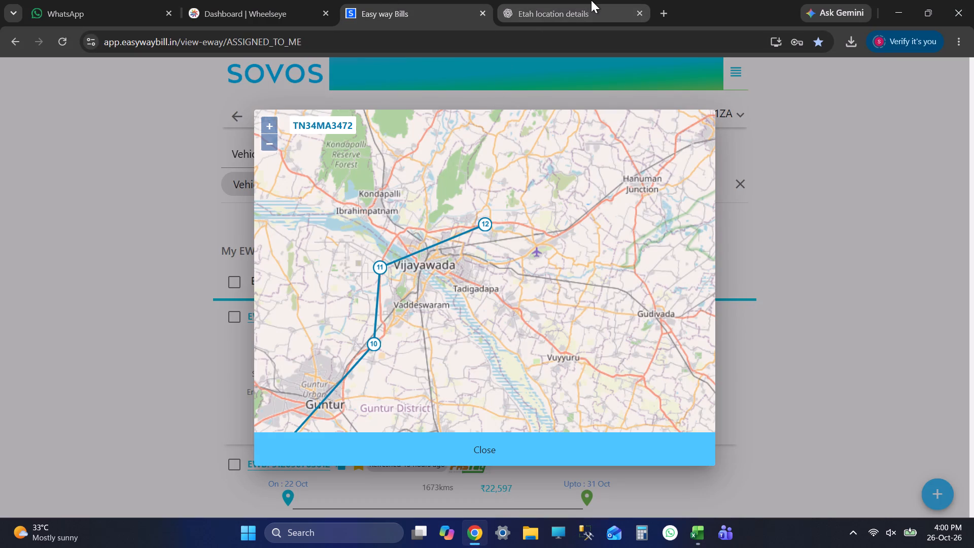
click(591, 0)
scroll(611, 320, down, 3)
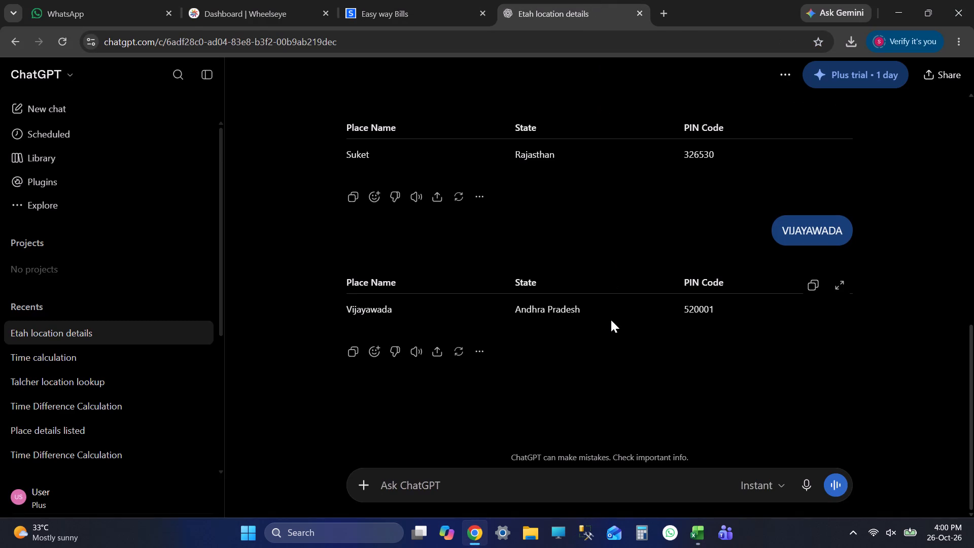
double_click(387, 306)
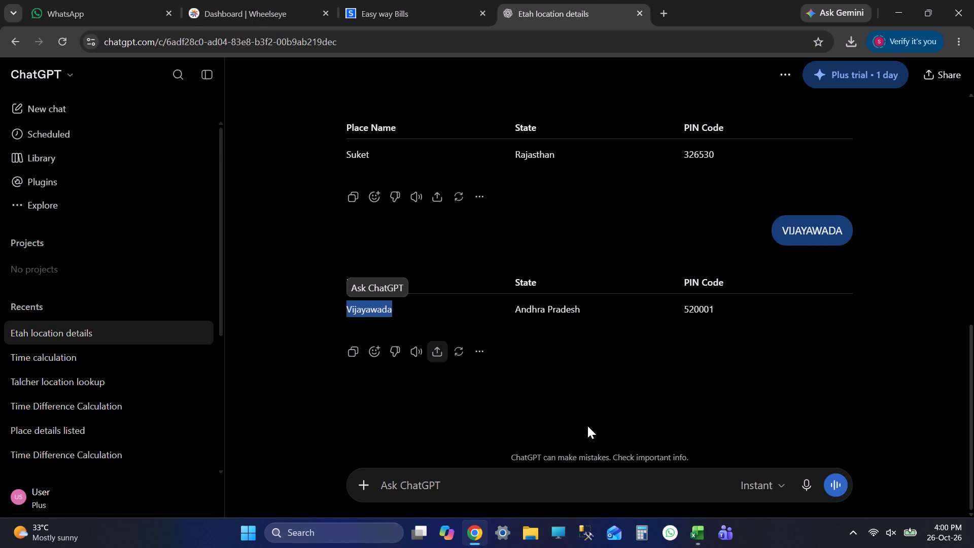
key(ctrl+c)
key(alt+Tab)
key(F2)
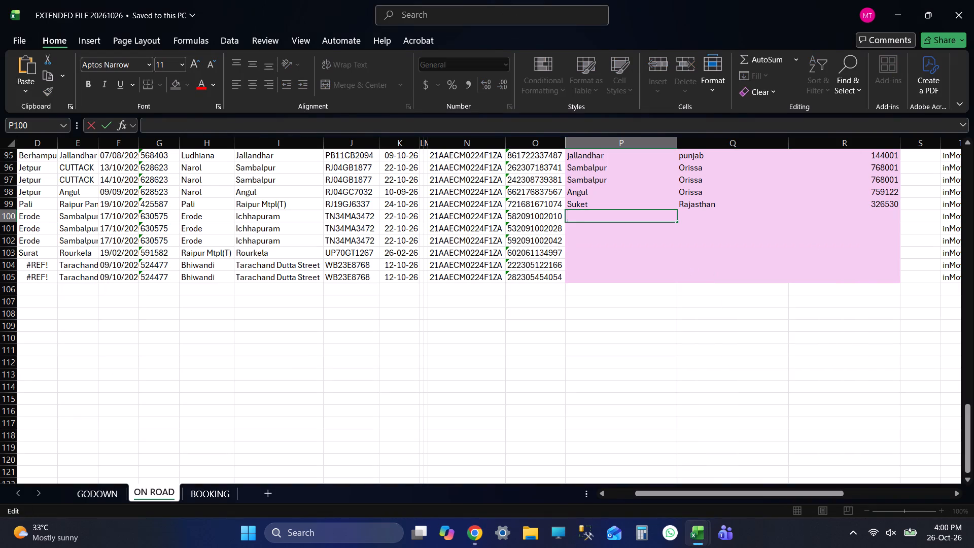
key(ctrl+v)
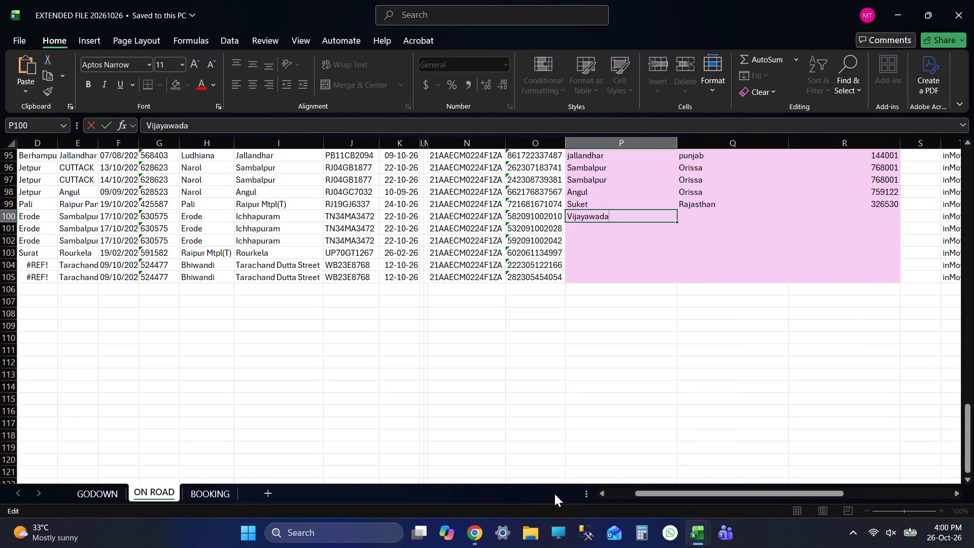
key(Tab)
Copy the state Andhra Pradesh from ChatGPT's answer into row 100 of the ON ROAD sheet.
key(alt+Tab)
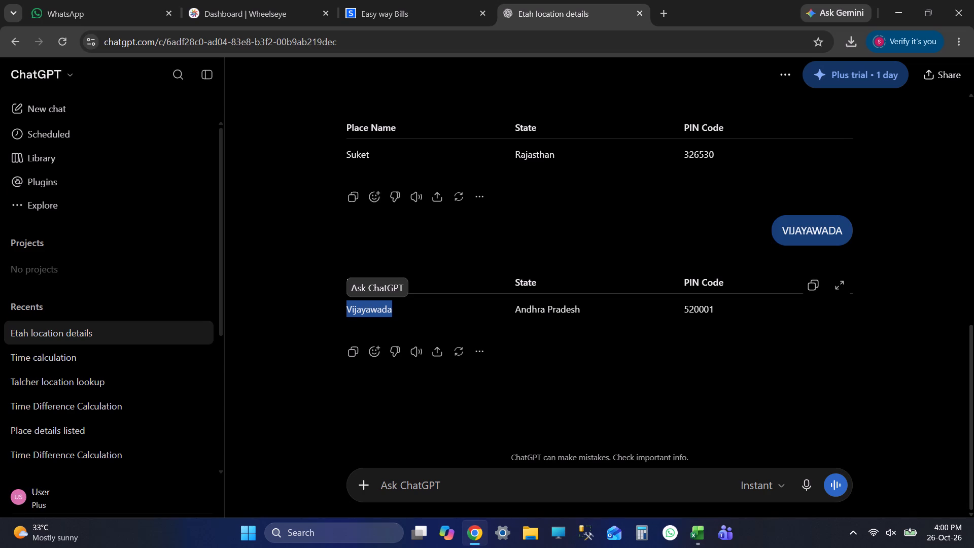
drag(519, 310, 604, 312)
click(516, 311)
drag(513, 311, 624, 315)
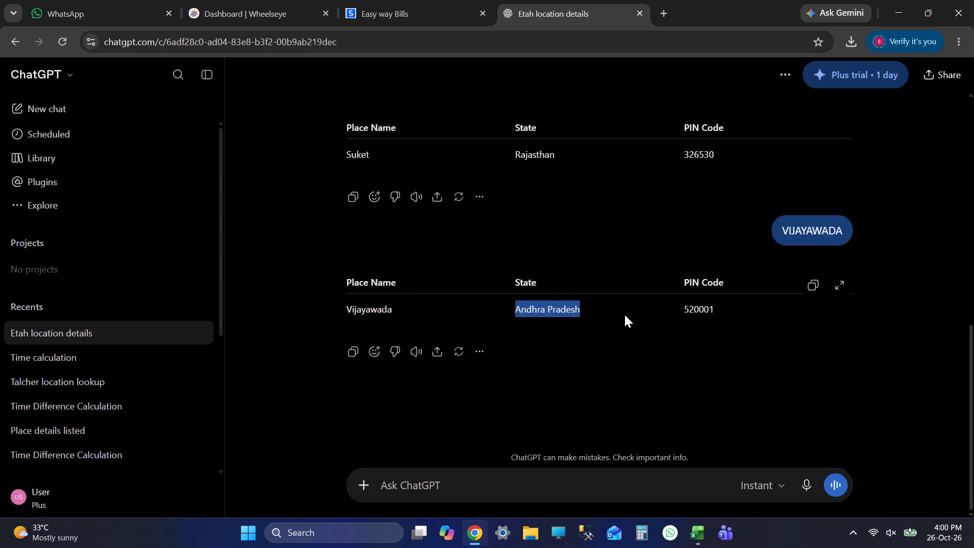
drag(624, 315, 642, 316)
key(ctrl+c)
key(alt+Tab)
key(F2)
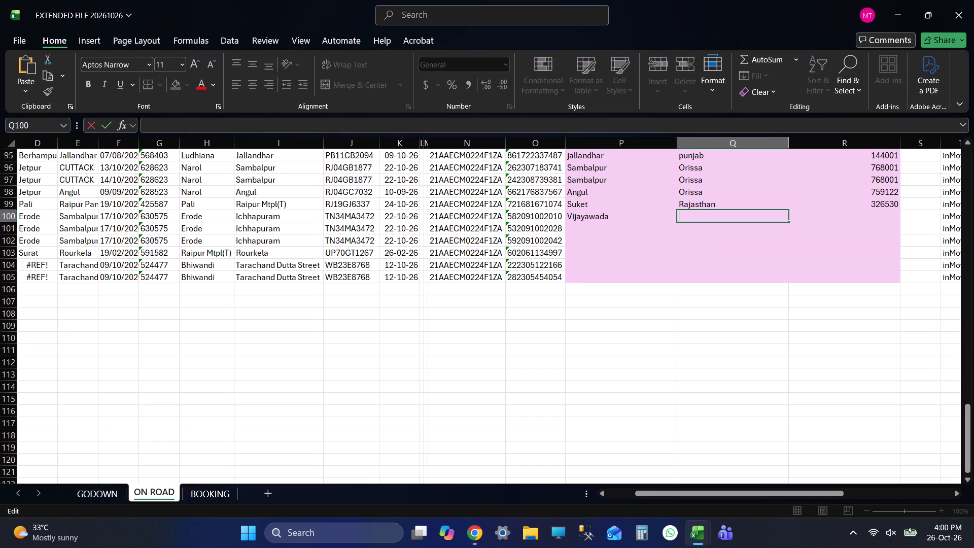
key(ctrl+v)
key(Tab)
Copy the pin code 520001 from ChatGPT's answer into row 100 of the ON ROAD sheet.
key(alt+Tab)
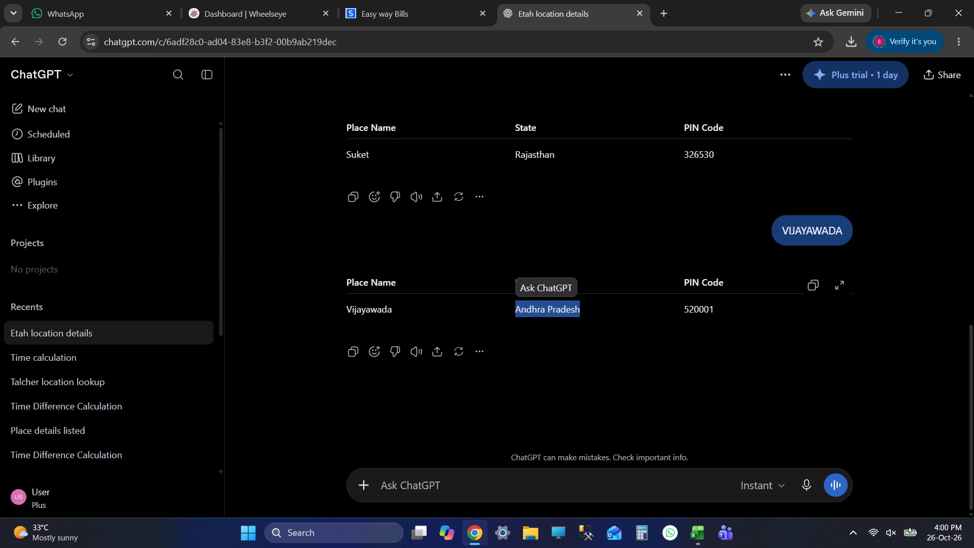
double_click(699, 315)
key(ctrl+c)
key(alt+Tab)
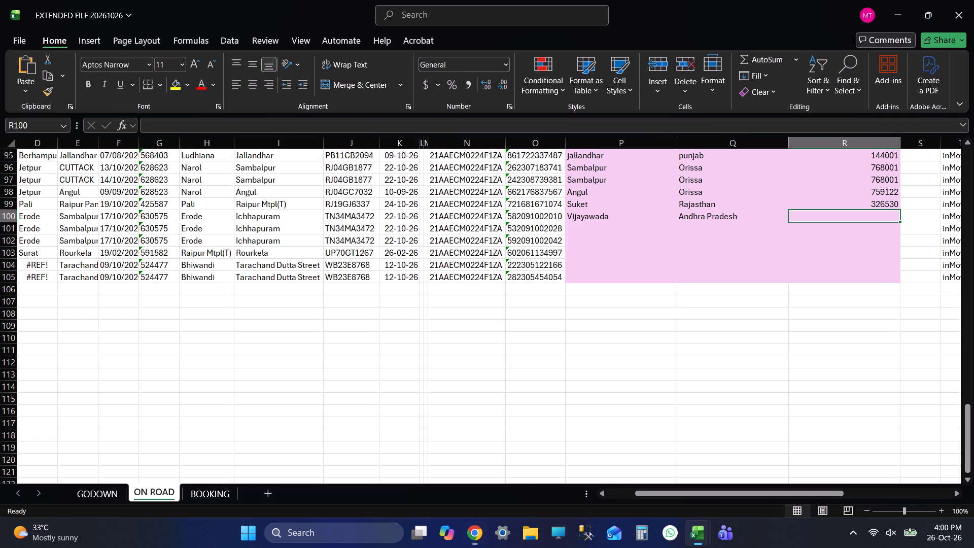
key(F2)
key(ctrl+v)
key(Return)
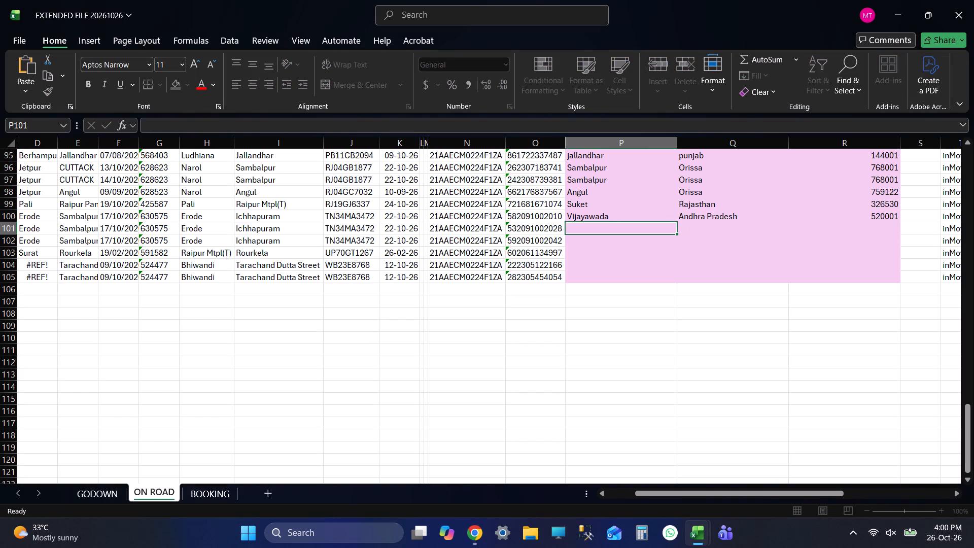
Copy row 100's place, state and pin code into rows 101 and 102 for the same vehicle, and save the workbook.
key(Up)
key(shift+Right)
key(shift+Right)
key(ctrl+c)
key(Down)
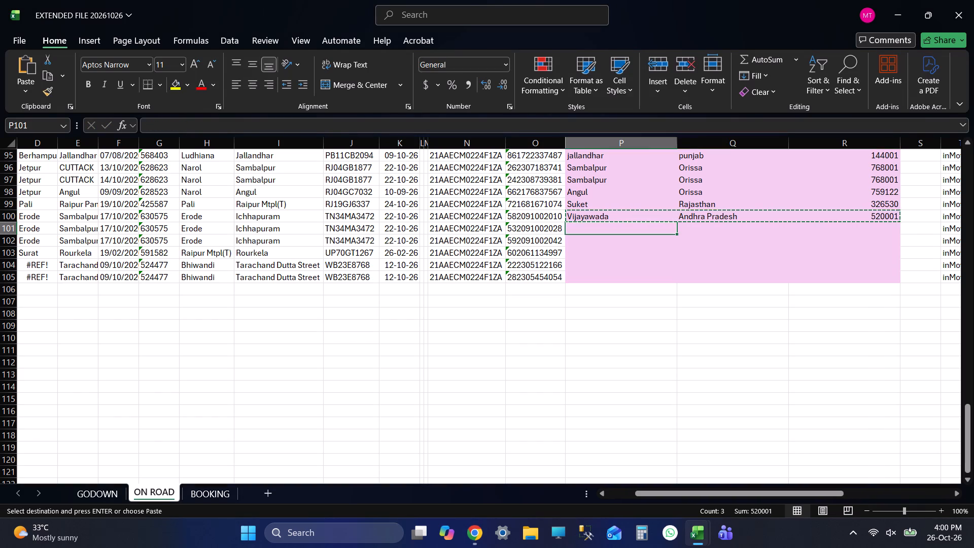
key(shift+Down)
key(ctrl+v)
key(Down)
key(Down)
key(ctrl+s)
Examine the vehicle and destination details of row 103 in the ON ROAD sheet.
key(Left)
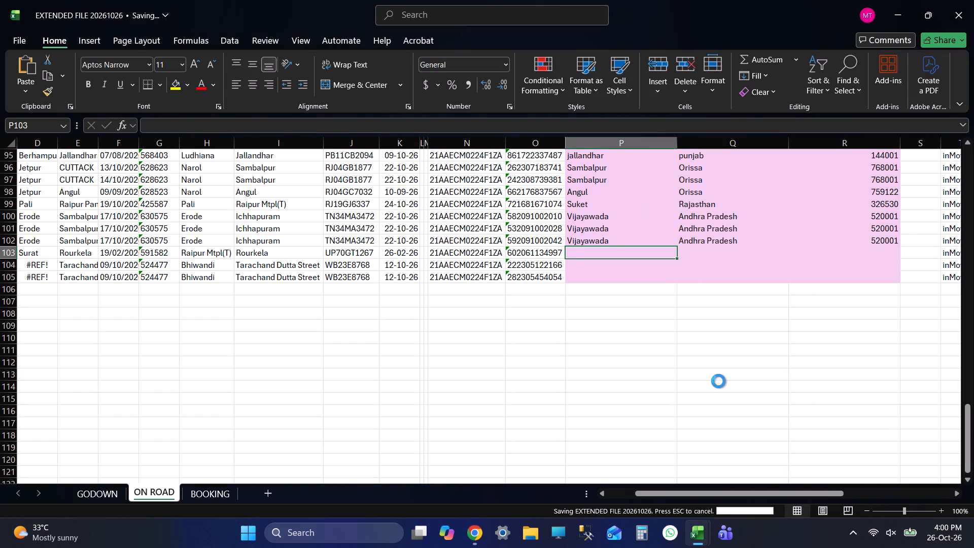
key(Left)
key(Left)
key(Left)
key(Left)
key(Left)
key(Right)
key(Right)
key(Right)
key(Right)
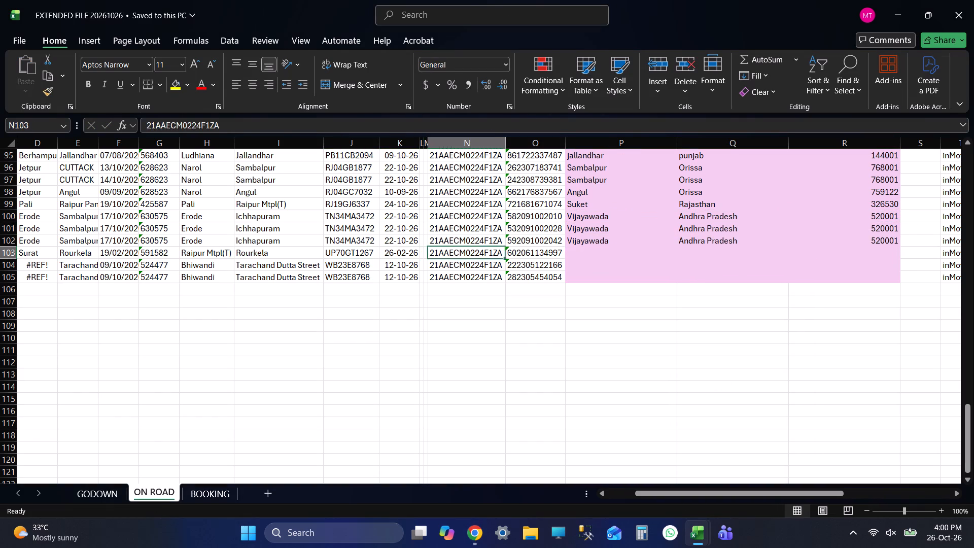
key(Right)
key(Right)
Search the place column of yesterday's on road sheet for ROUR and copy the rourkela, Orissa, 769001 entry from row 144.
key(alt+Tab)
key(alt+Tab)
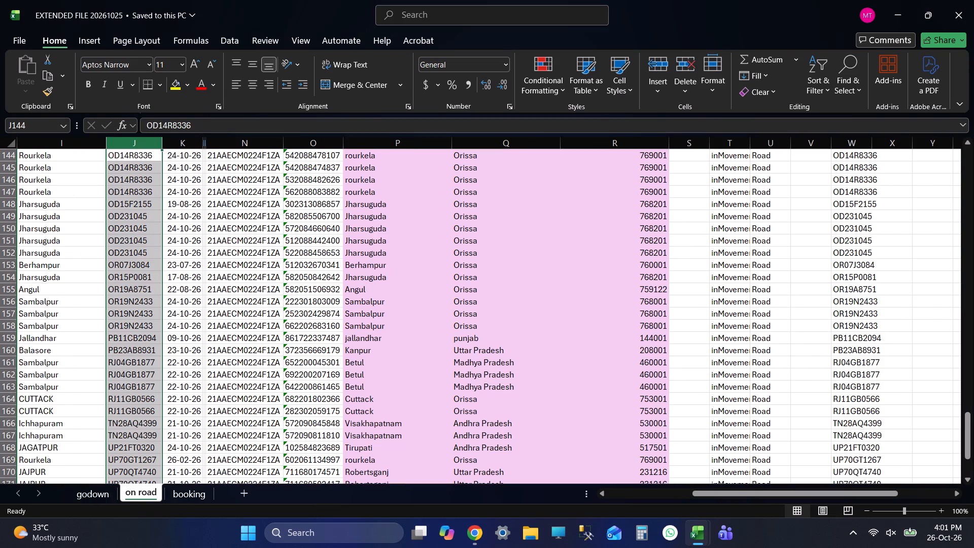
click(393, 146)
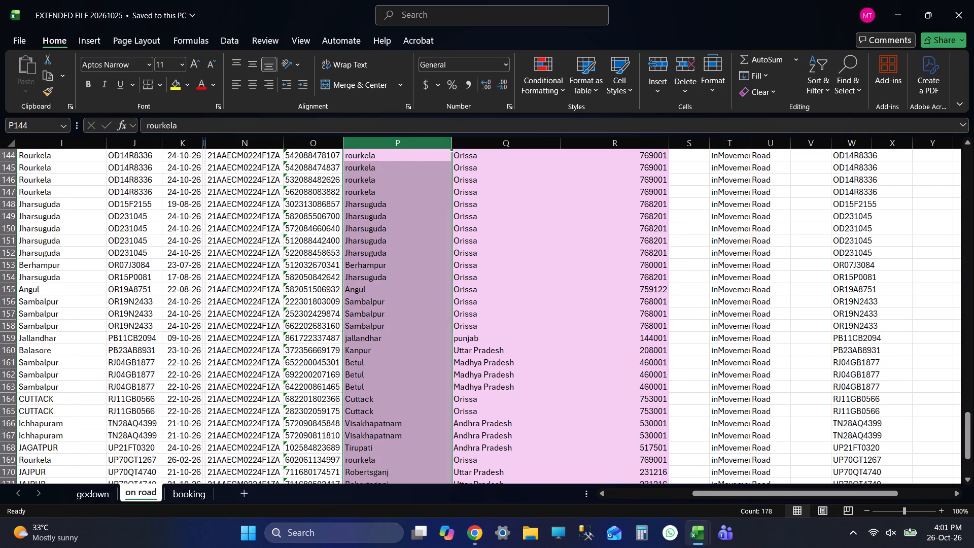
key(ctrl+f)
text(ROUR)
key(Return)
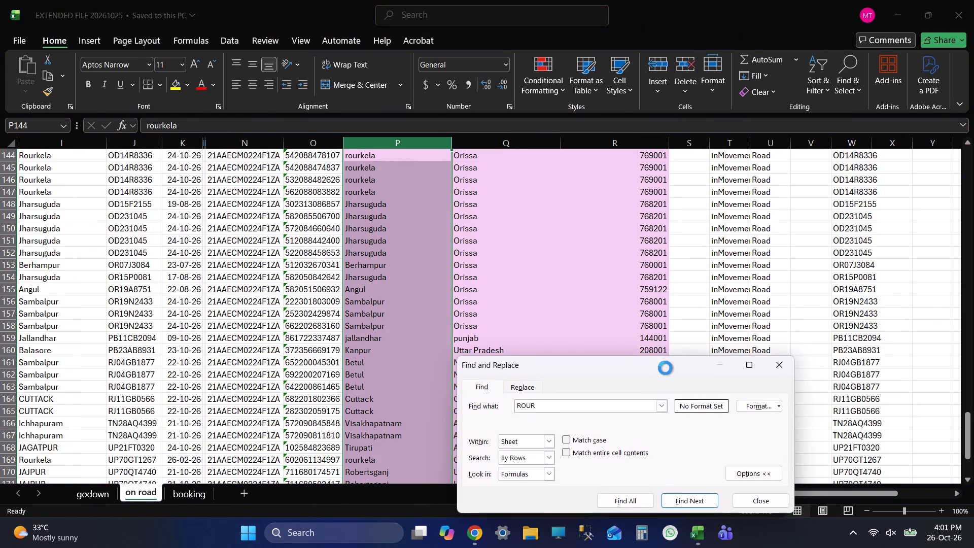
click(409, 158)
key(shift+Right)
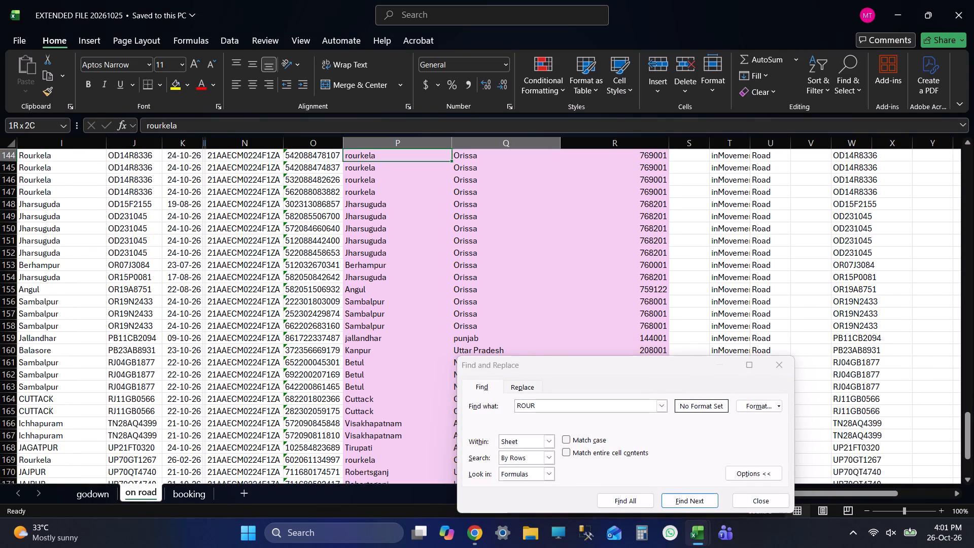
key(shift+Right)
key(ctrl+c)
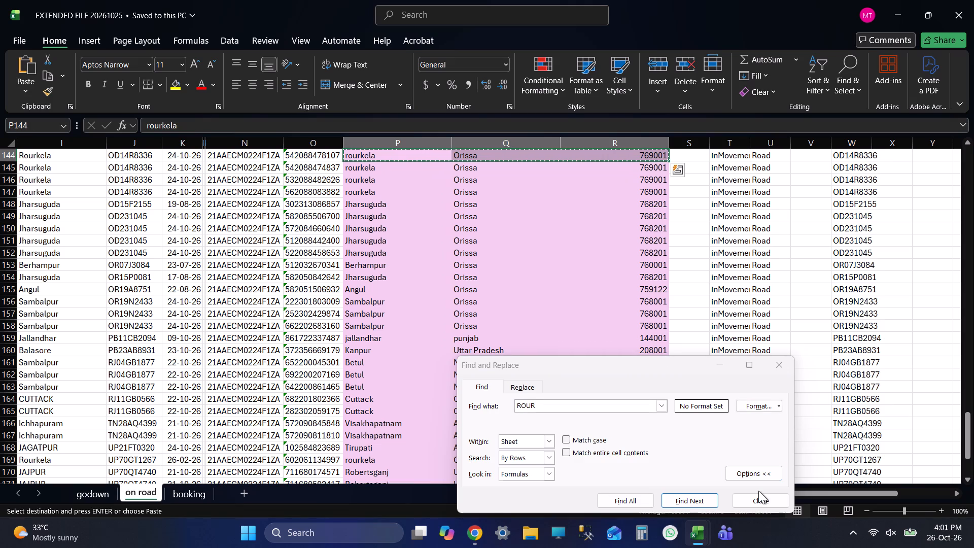
click(757, 508)
click(756, 496)
Paste rourkela, Orissa and 769001 into row 103 of today's ON ROAD sheet and save the workbook.
key(alt+Tab)
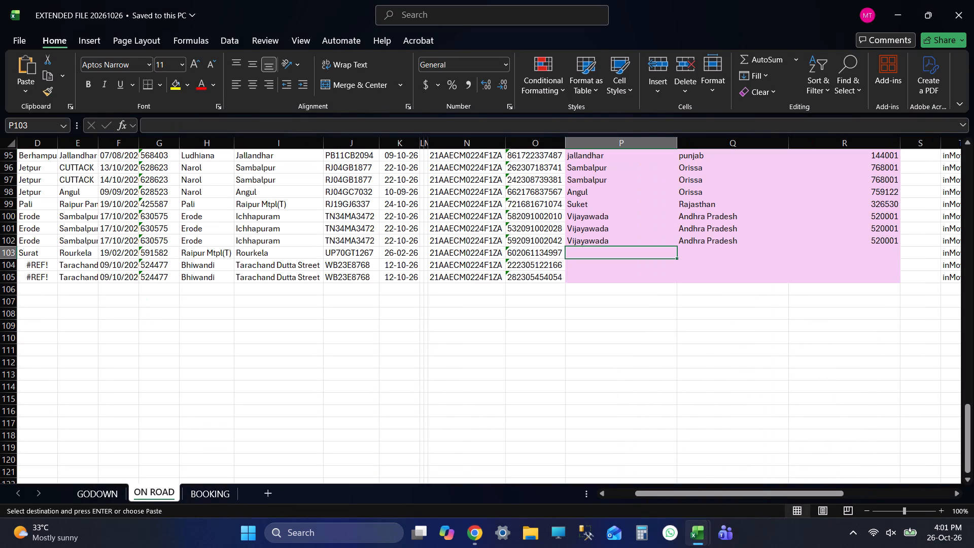
key(ctrl+v)
key(Return)
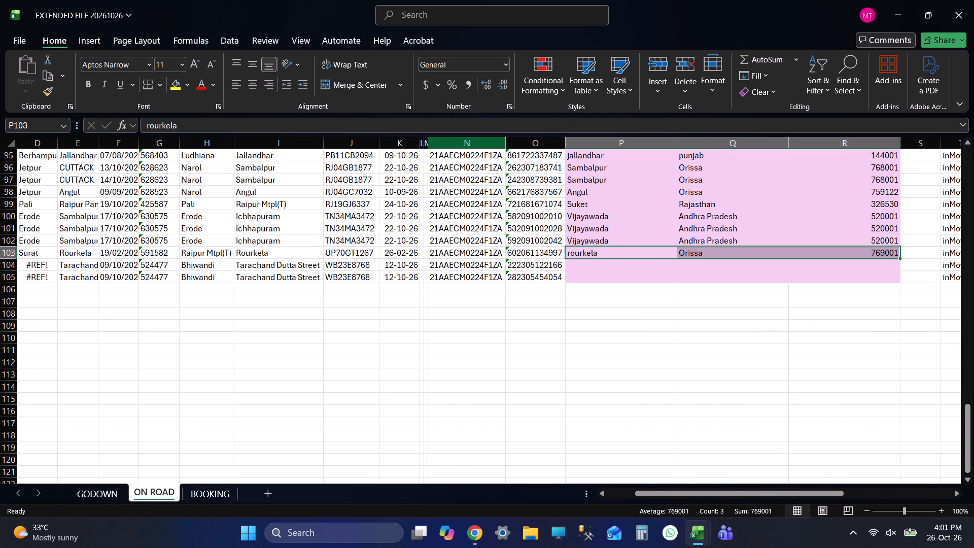
click(595, 270)
key(ctrl+s)
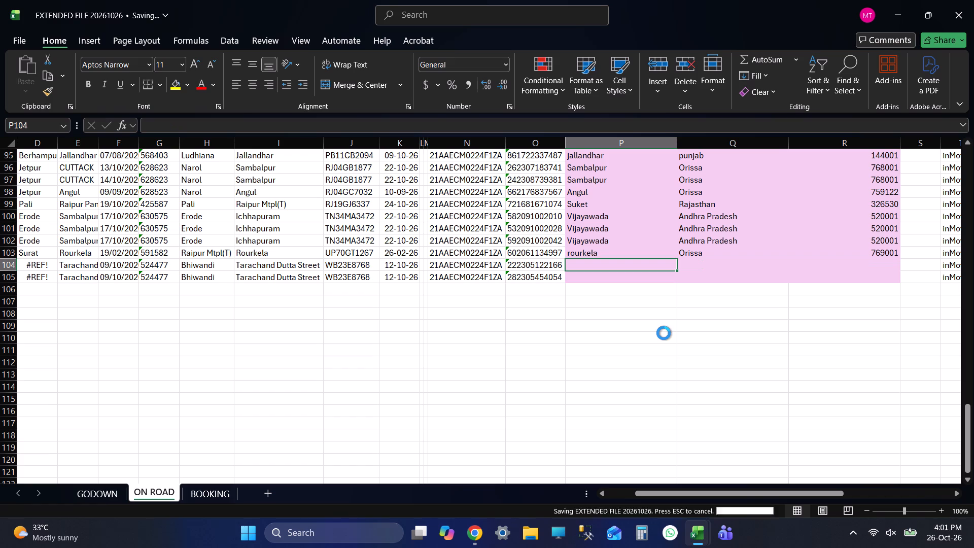
key(ctrl+s)
key(ctrl+s)
key(ctrl+s)
key(ctrl+s)
key(ctrl+s)
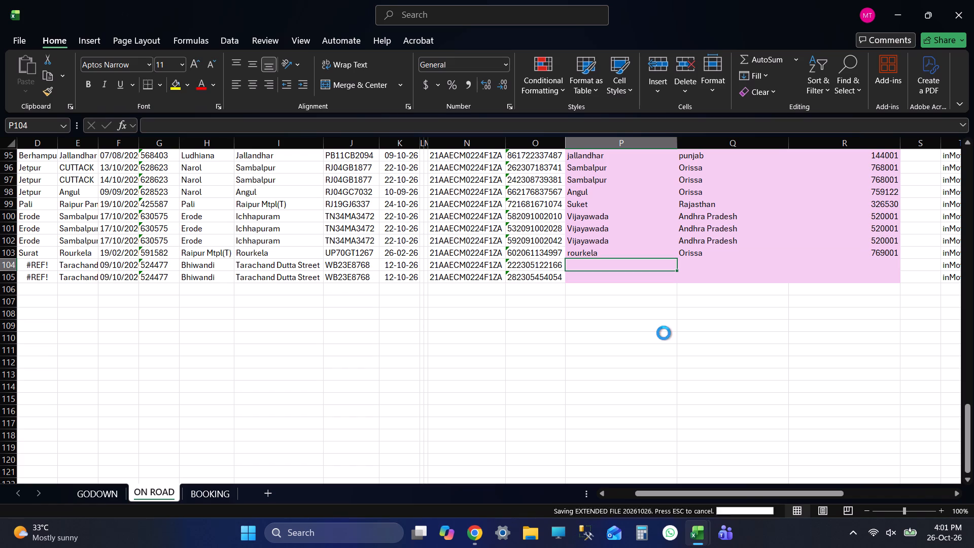
key(shift+Tab)
key(shift+Tab)
key(shift+Tab)
key(shift+Tab)
key(shift+Tab)
key(shift+Tab)
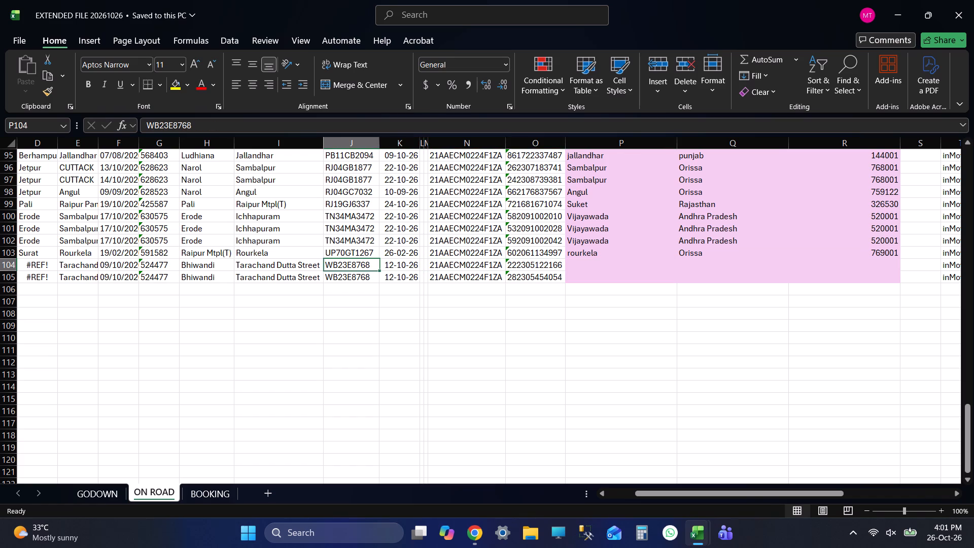
key(ctrl+c)
key(Tab)
key(Tab)
key(Tab)
key(Tab)
key(Tab)
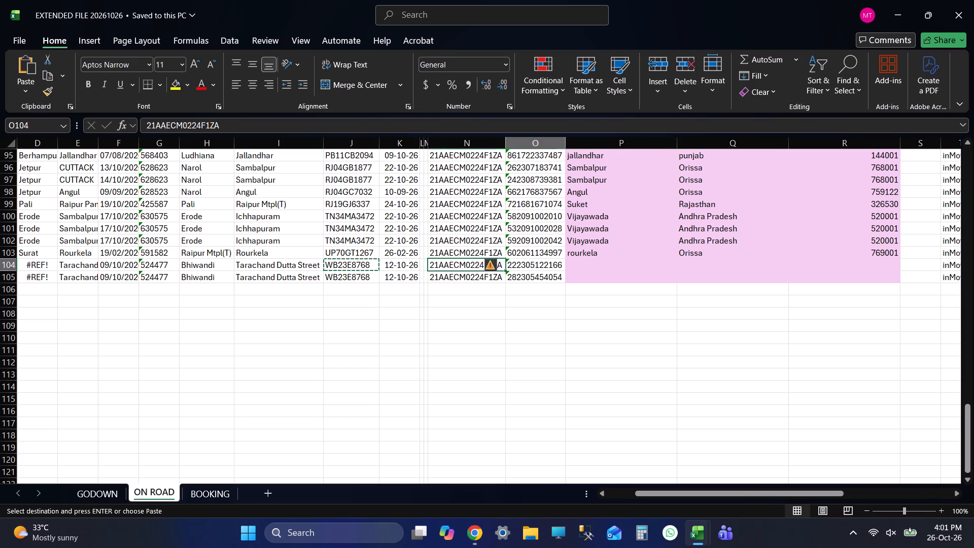
key(Tab)
key(alt+Tab)
key(alt+Tab)
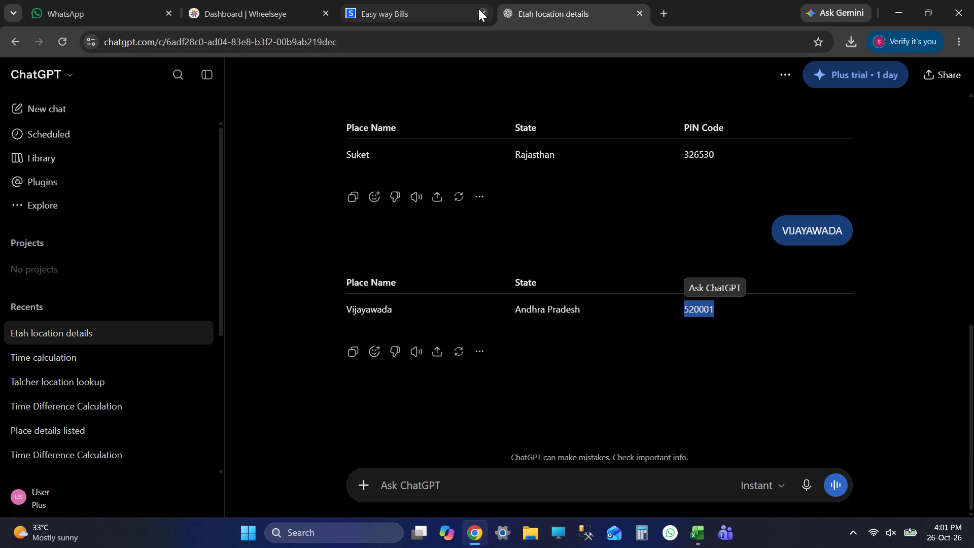
click(420, 0)
click(481, 450)
double_click(471, 161)
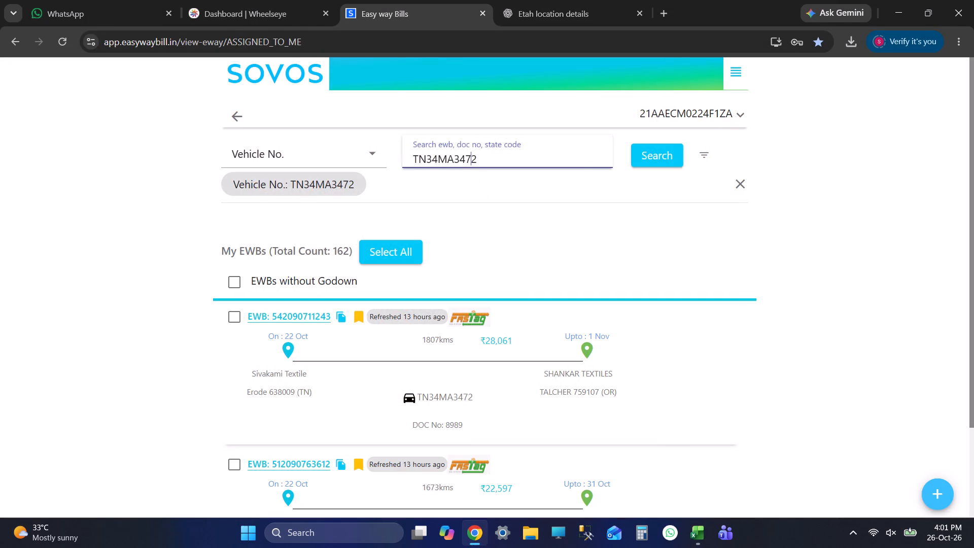
key(ctrl+v)
click(684, 154)
click(662, 154)
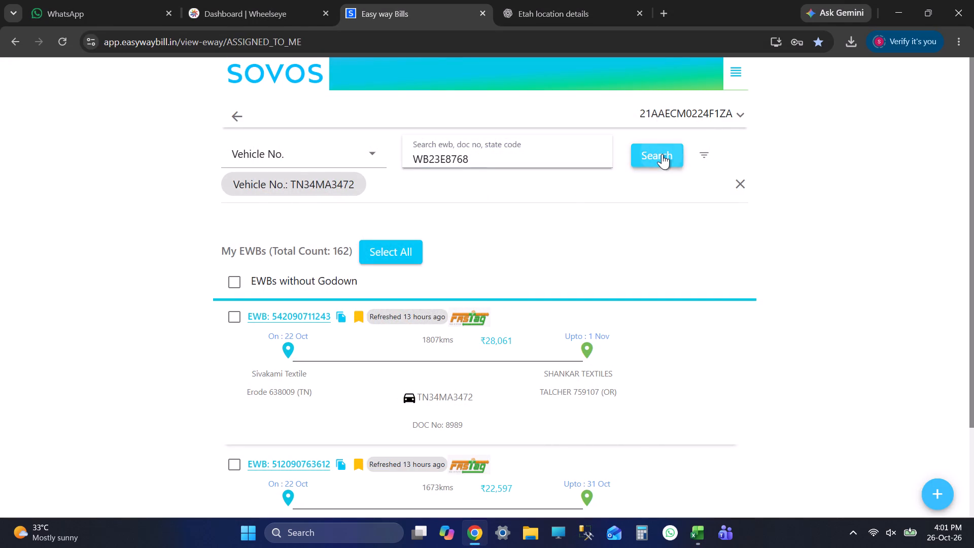
click(464, 313)
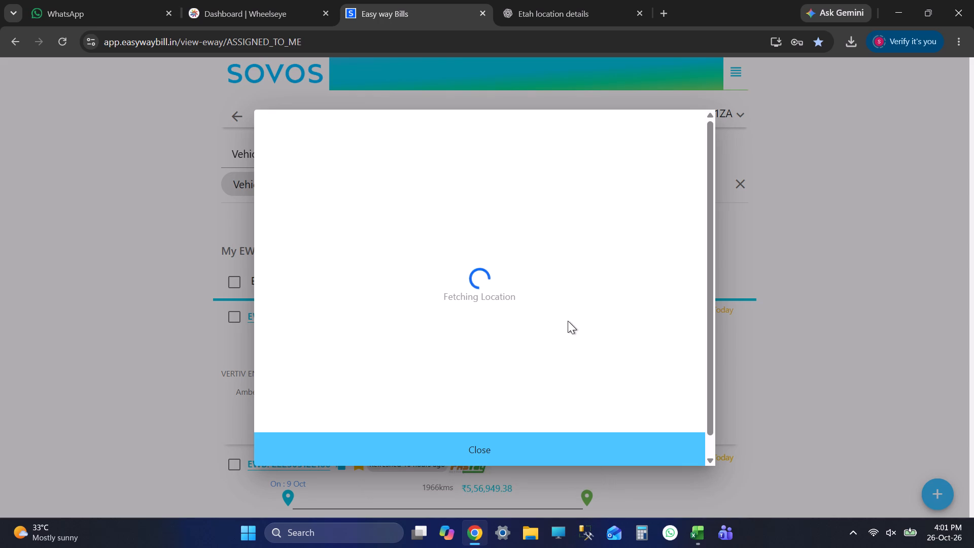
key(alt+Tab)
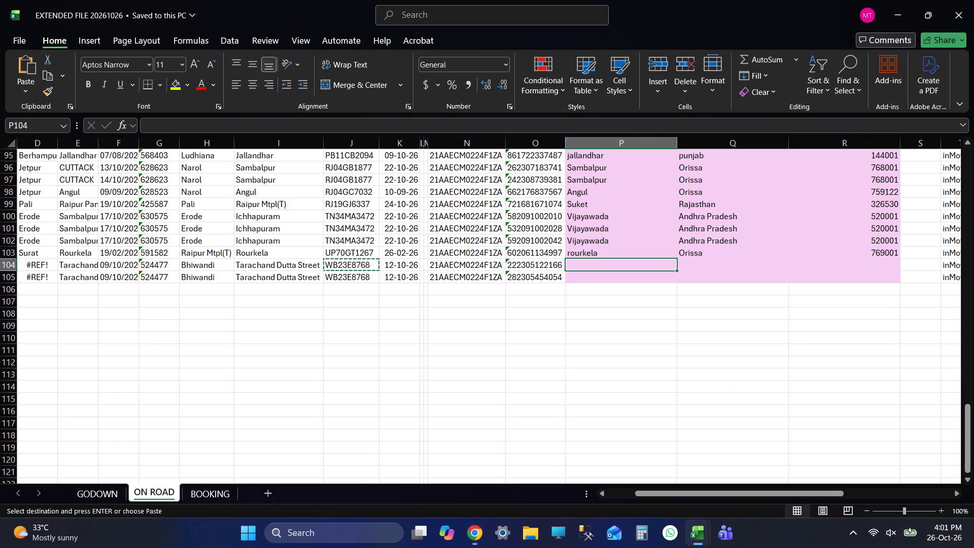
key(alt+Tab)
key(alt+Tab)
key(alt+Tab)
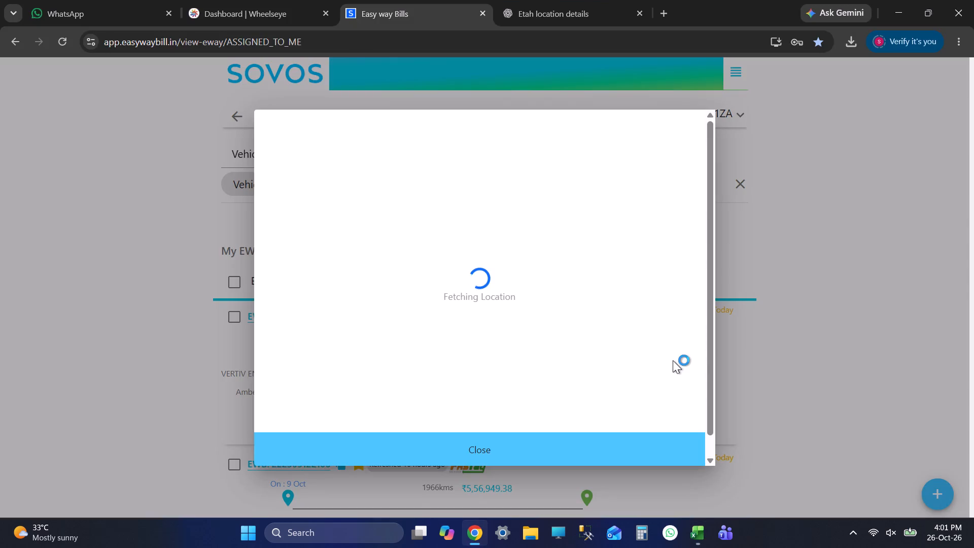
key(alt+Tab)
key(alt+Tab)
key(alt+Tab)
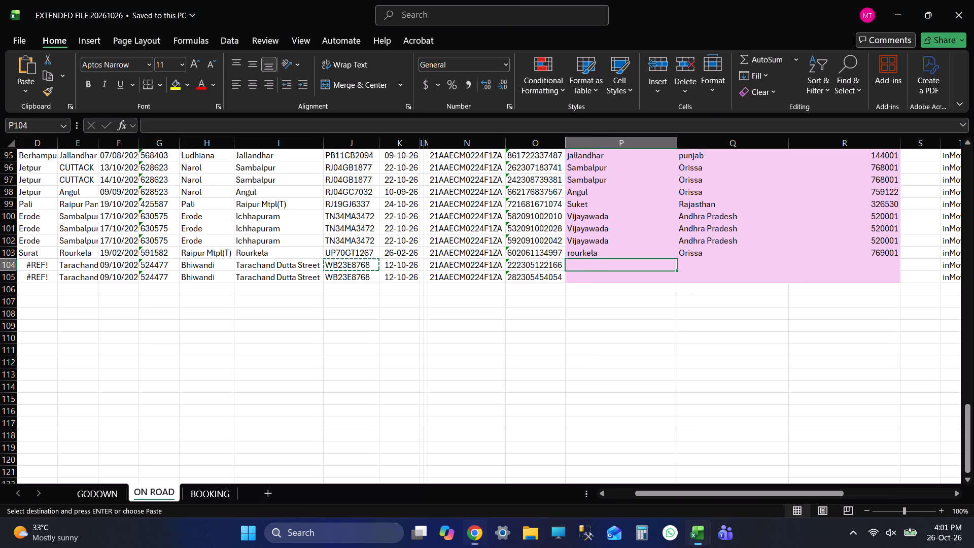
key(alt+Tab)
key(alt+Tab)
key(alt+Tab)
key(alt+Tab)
key(alt+Tab)
scroll(590, 298, up, 2)
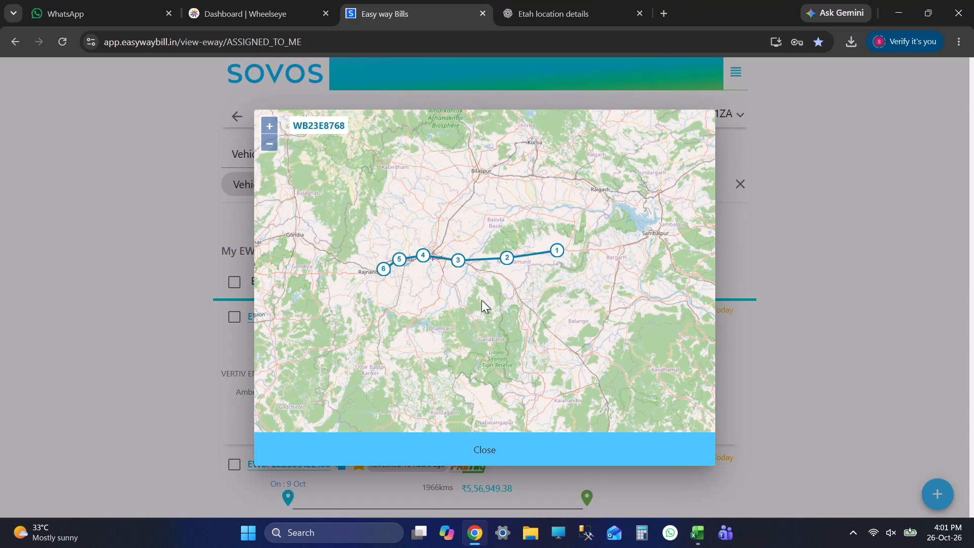
drag(442, 293, 624, 304)
key(alt+Tab)
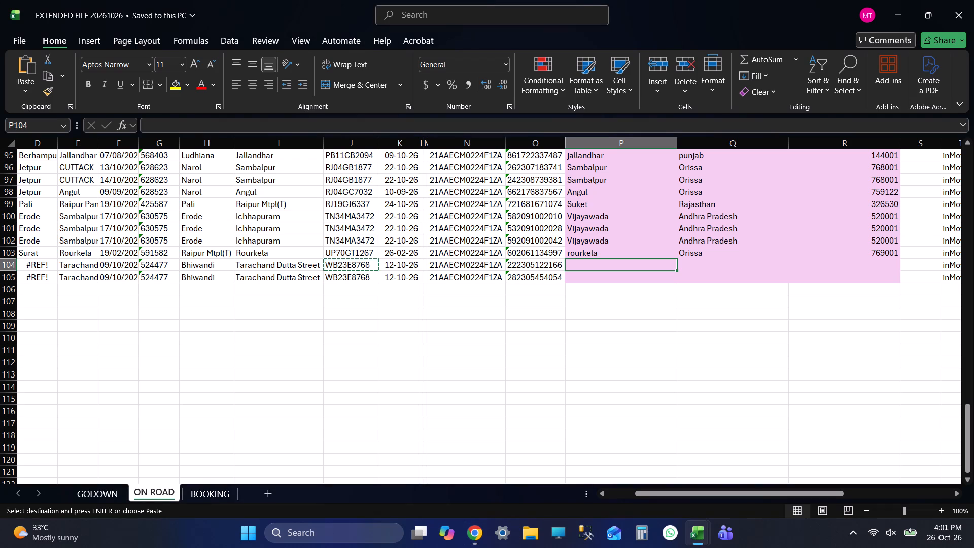
key(alt+Tab)
key(alt+Tab)
key(alt+Tab)
scroll(598, 293, down, 2)
drag(629, 314, 626, 315)
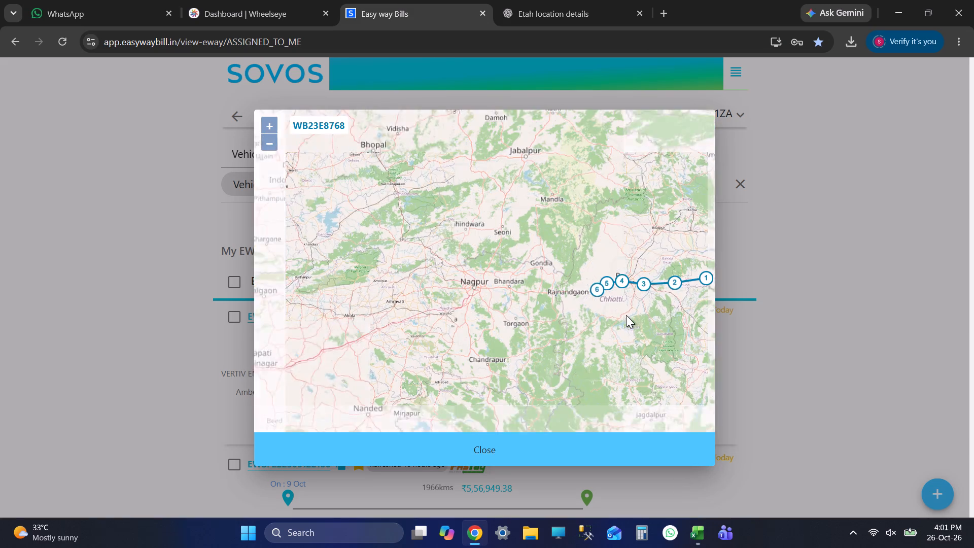
drag(626, 315, 523, 305)
scroll(523, 305, down, 2)
Search the place column of yesterday's on road sheet for KOLKATA and copy the kolkata, west bengal, 700001 entry from row 177.
key(alt+Tab)
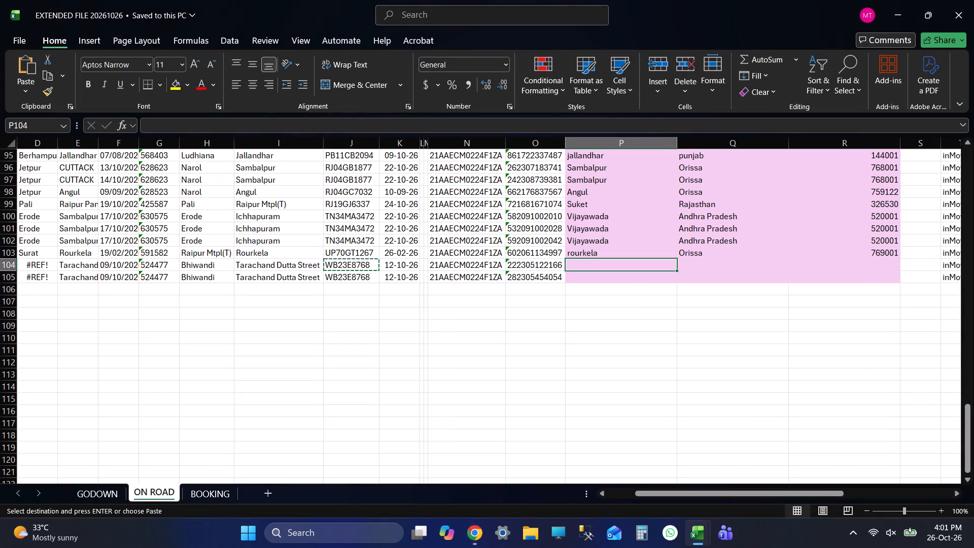
key(alt+Tab)
key(alt+Tab)
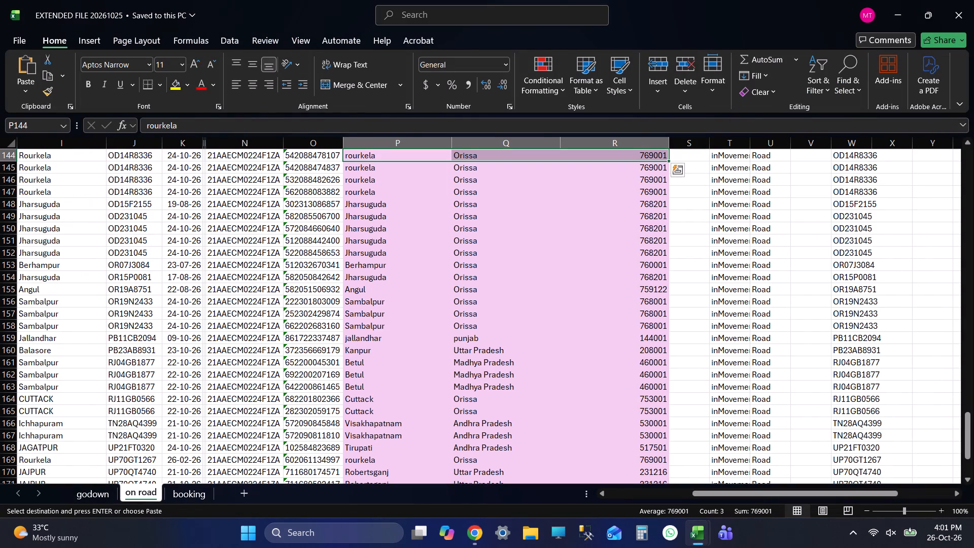
click(406, 150)
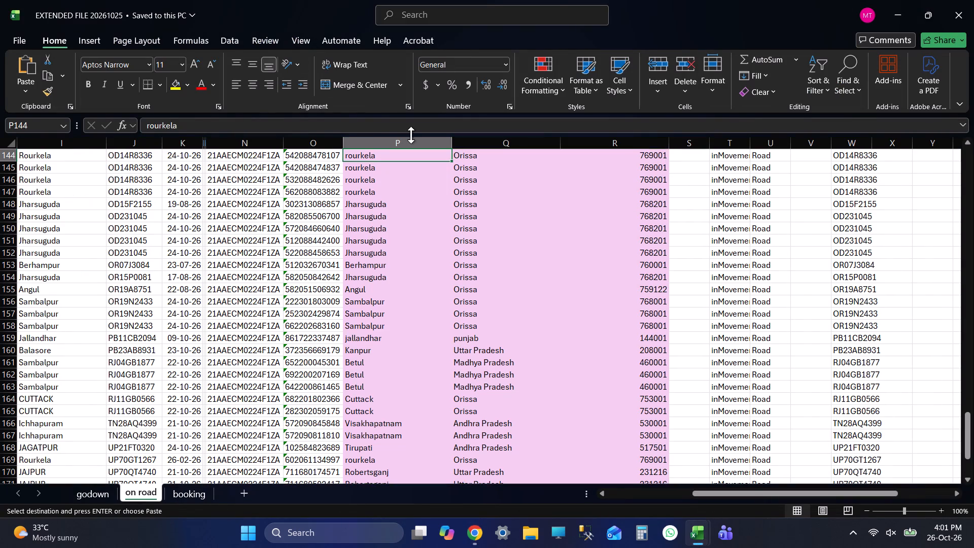
click(411, 139)
key(ctrl+f)
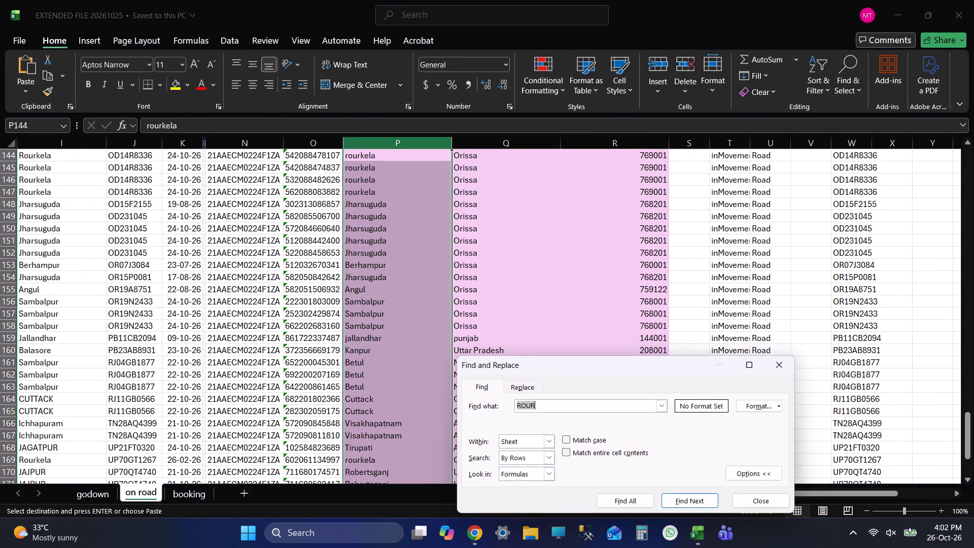
text(KOLKATA)
key(Return)
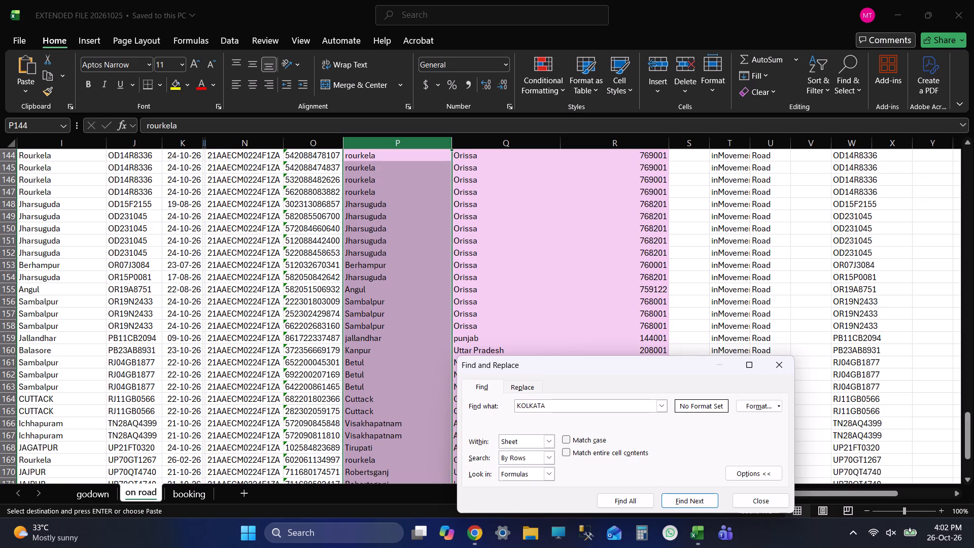
click(768, 502)
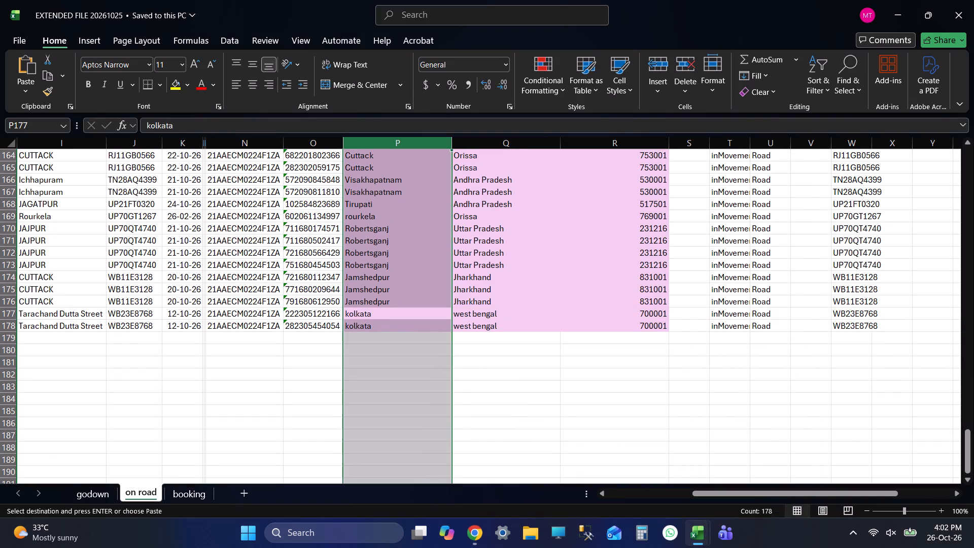
click(364, 312)
key(shift+Right)
key(shift+Right)
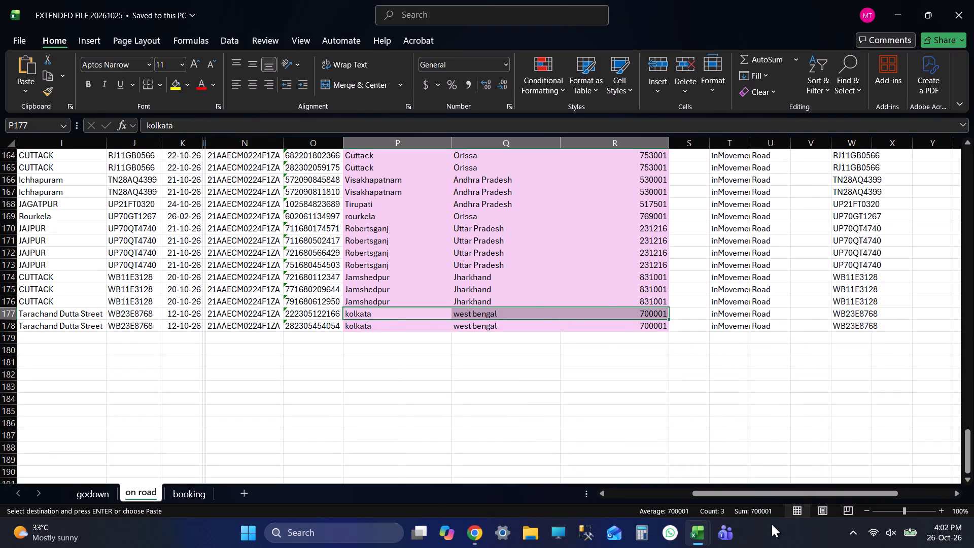
key(ctrl+c)
Paste kolkata, west bengal and 700001 into rows 104 and 105 of today's ON ROAD sheet and save the workbook.
key(alt+Tab)
key(shift+Down)
key(ctrl+v)
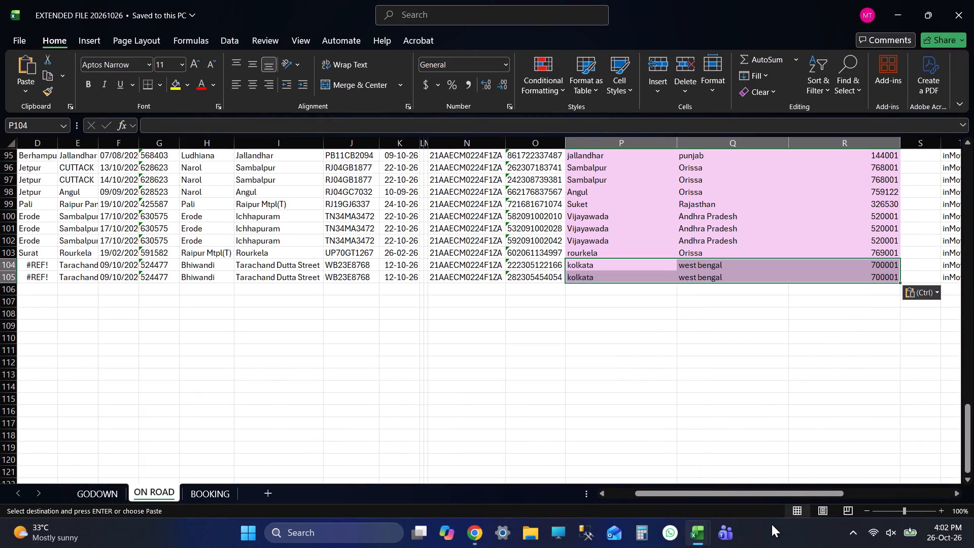
key(ctrl+Up)
key(Up)
key(Up)
key(Up)
key(ctrl+s)
key(ctrl+s)
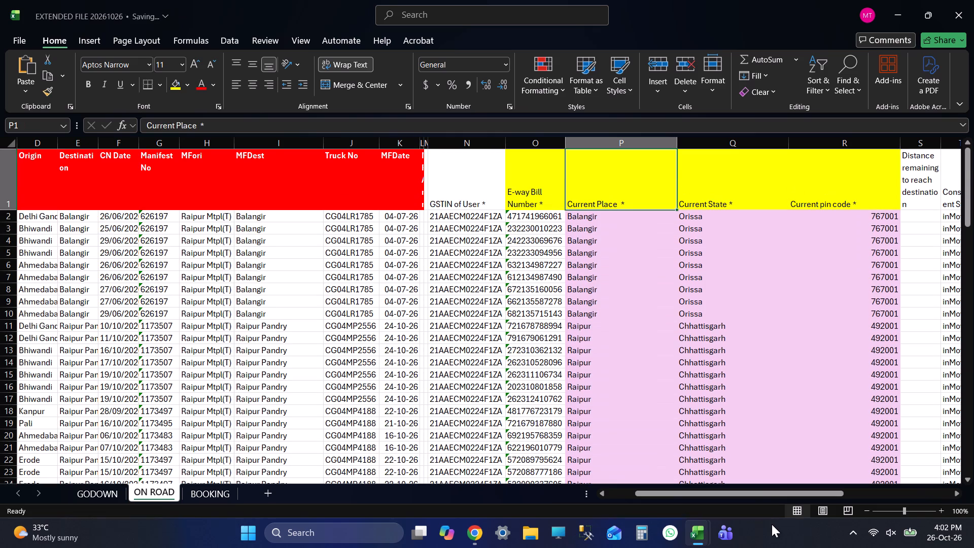
Check the Current Place column from the header down to its last filled row and save the workbook again.
key(Down)
key(Down)
key(Down)
key(ctrl+Down)
key(Down)
key(Down)
key(Down)
key(Down)
key(Down)
key(Down)
key(ctrl+Up)
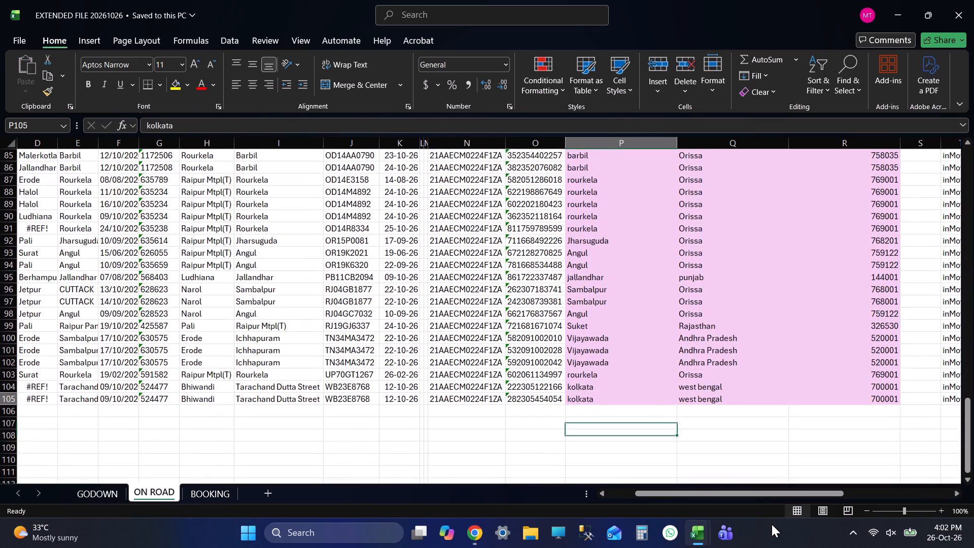
key(ctrl+s)
key(ctrl+s)
key(ctrl+s)
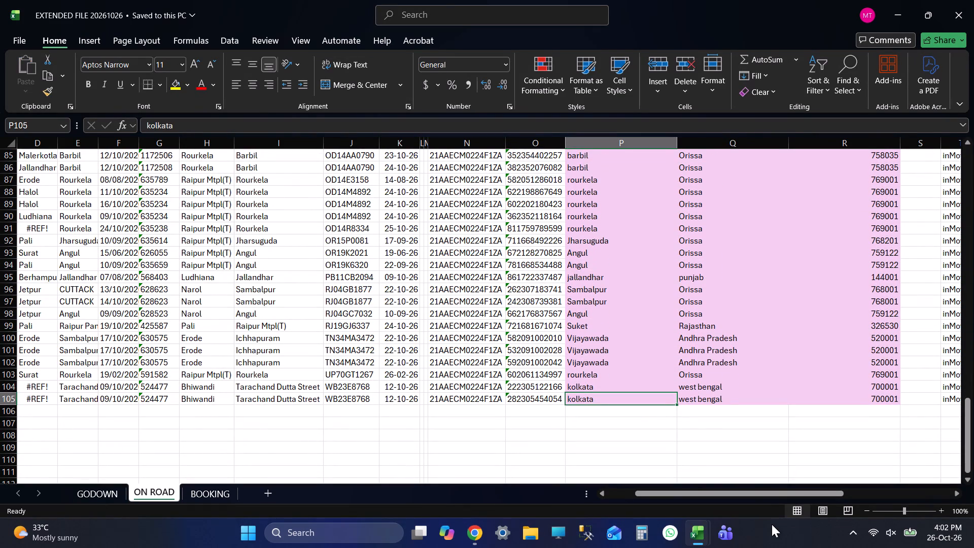
key(ctrl+Up)
key(Up)
key(Up)
key(ctrl+s)
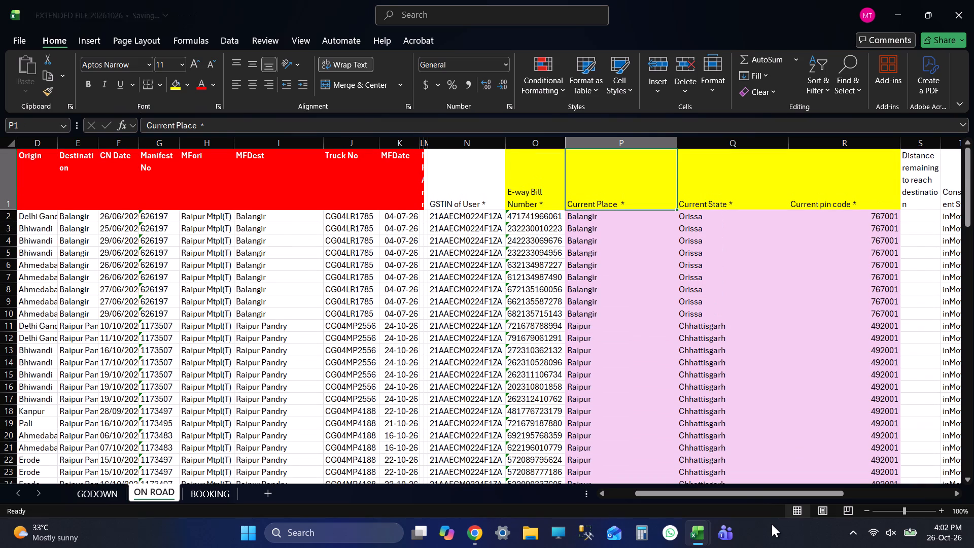
Close yesterday's workbook, EXTENDED FILE 20261025.
key(alt+Tab)
click(973, 0)
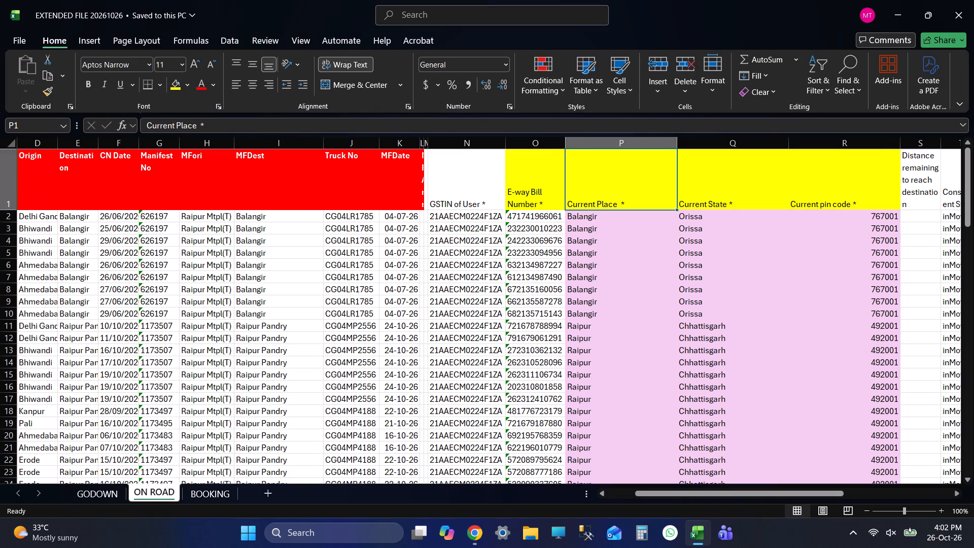
Save today's workbook and recheck the Current Place column for where its filled rows end.
key(ctrl+s)
key(ctrl+s)
key(ctrl+Down)
key(Down)
key(Down)
key(Down)
key(Down)
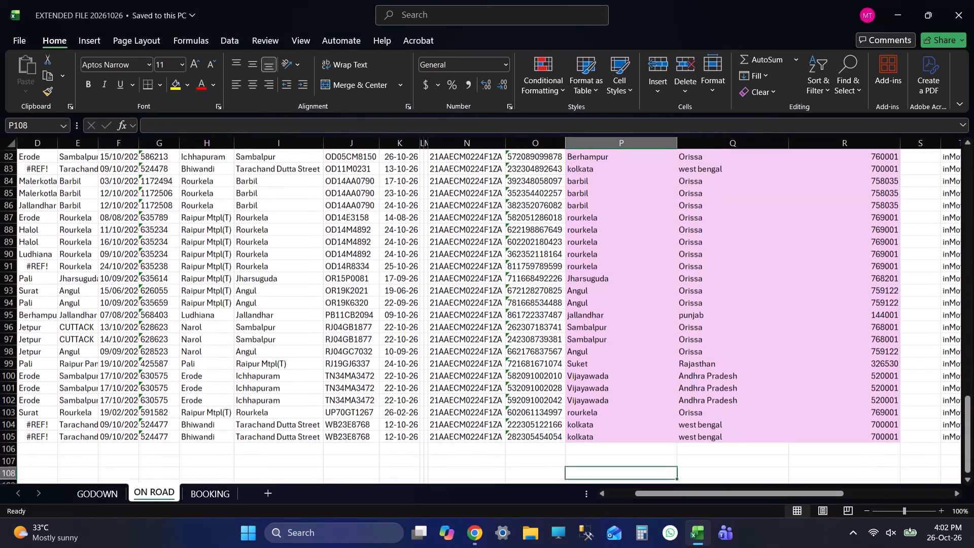
key(ctrl+Up)
key(ctrl+Up)
key(Up)
key(Up)
key(Up)
key(ctrl+s)
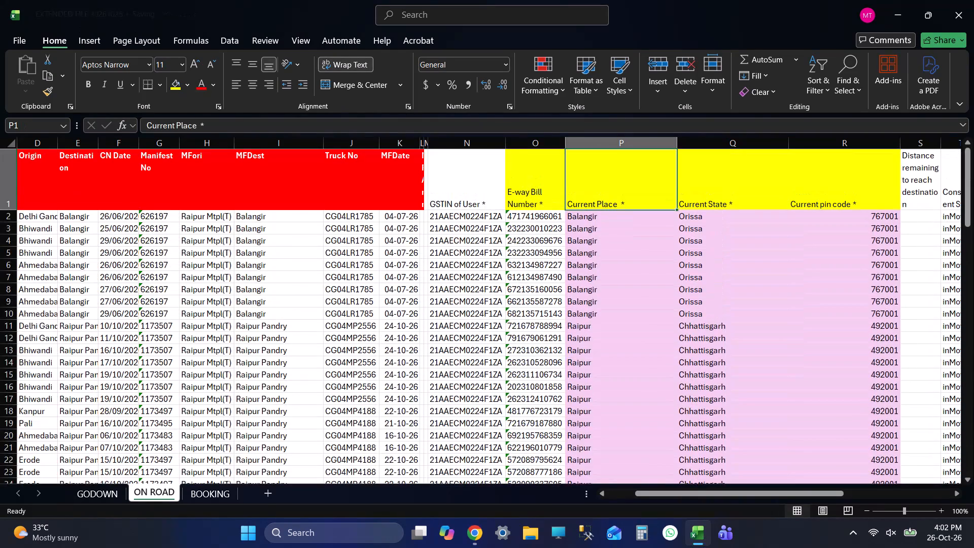
key(alt+Tab)
key(alt+Tab)
Switch today's workbook to the GODOWN sheet and save it.
click(112, 499)
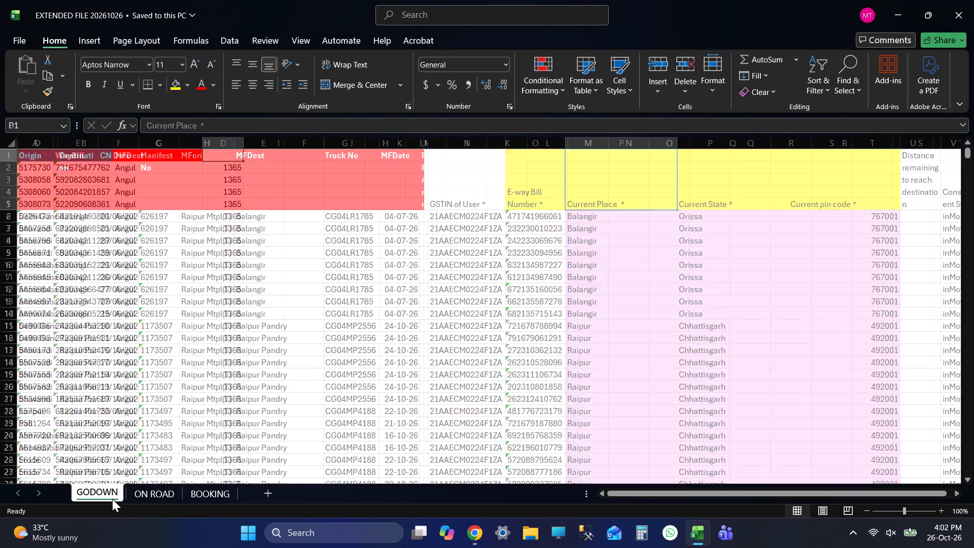
key(alt+Tab)
key(alt+Tab)
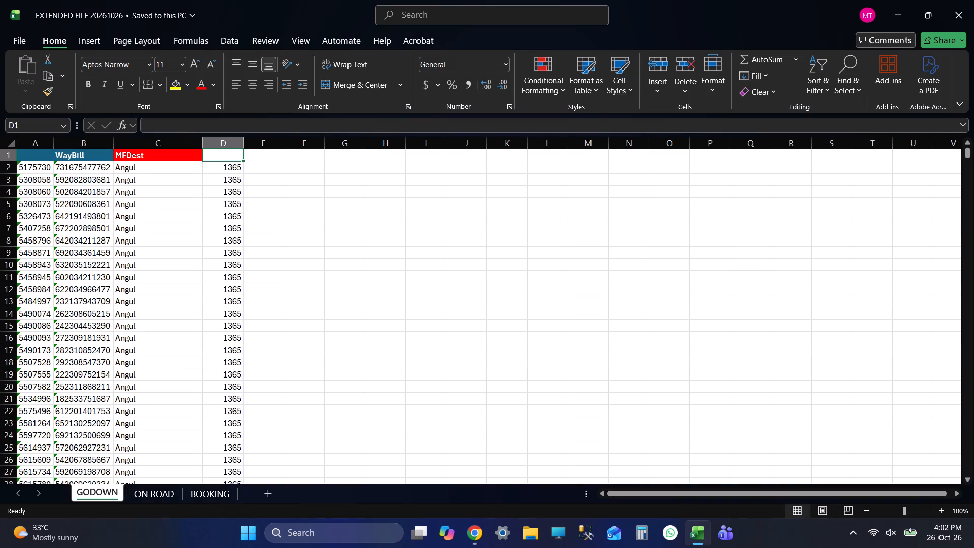
key(ctrl+s)
Open the add to godown workbook from the E Way Bill folder.
triple_click(901, 0)
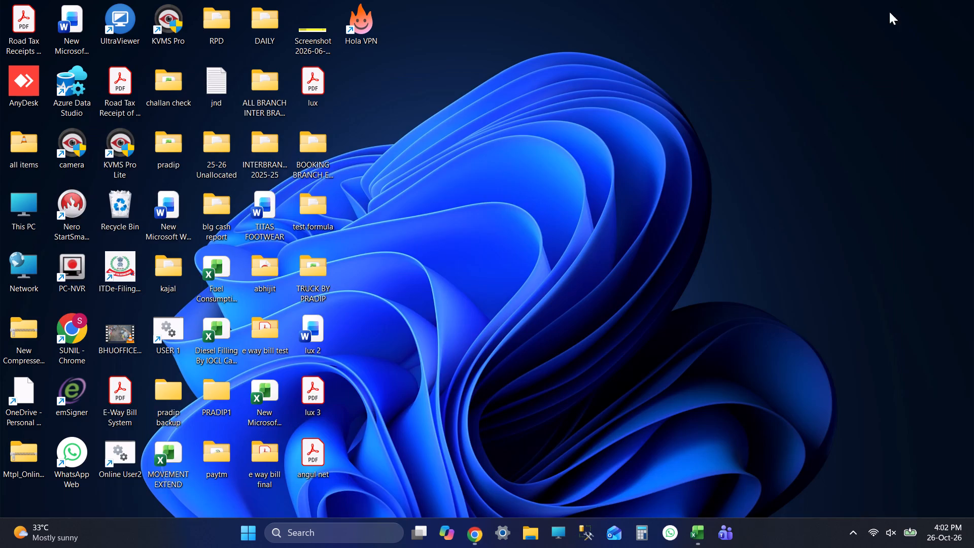
double_click(28, 202)
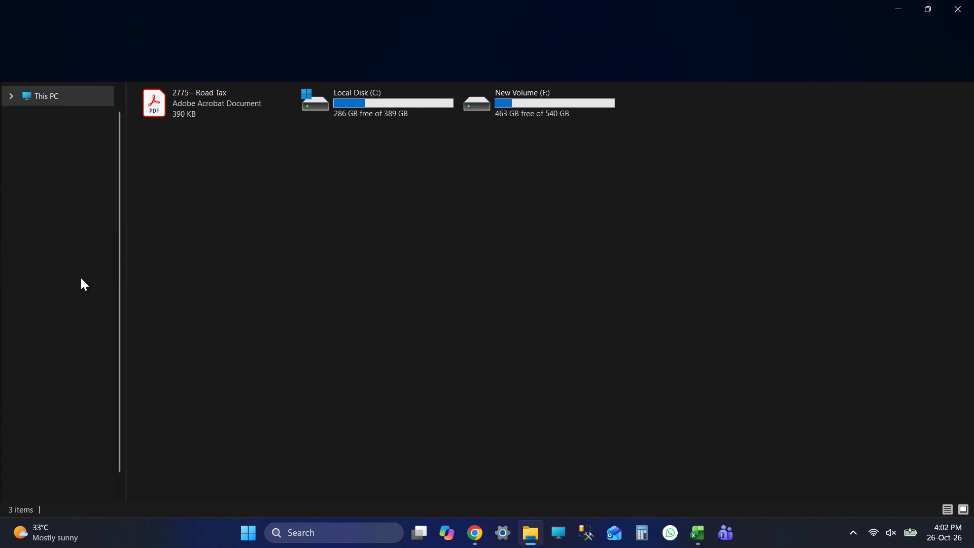
click(79, 257)
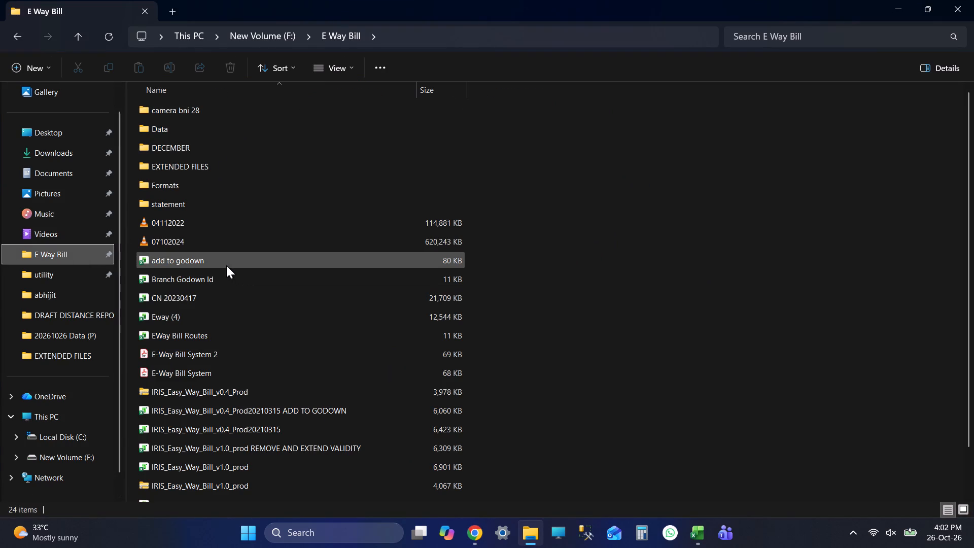
double_click(226, 265)
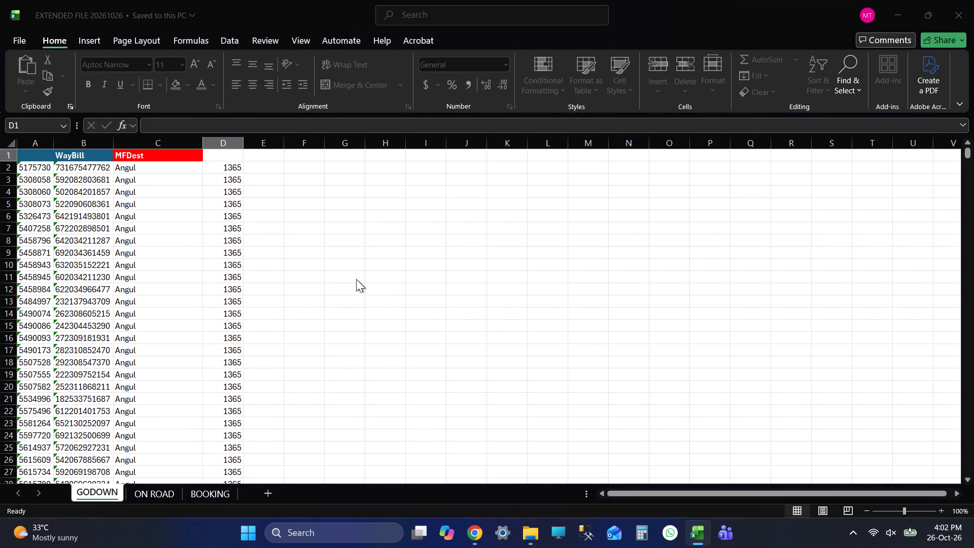
Clear the old e-way bill numbers and godown IDs below the headers in the add to godown workbook.
key(Up)
key(Up)
key(Up)
key(Up)
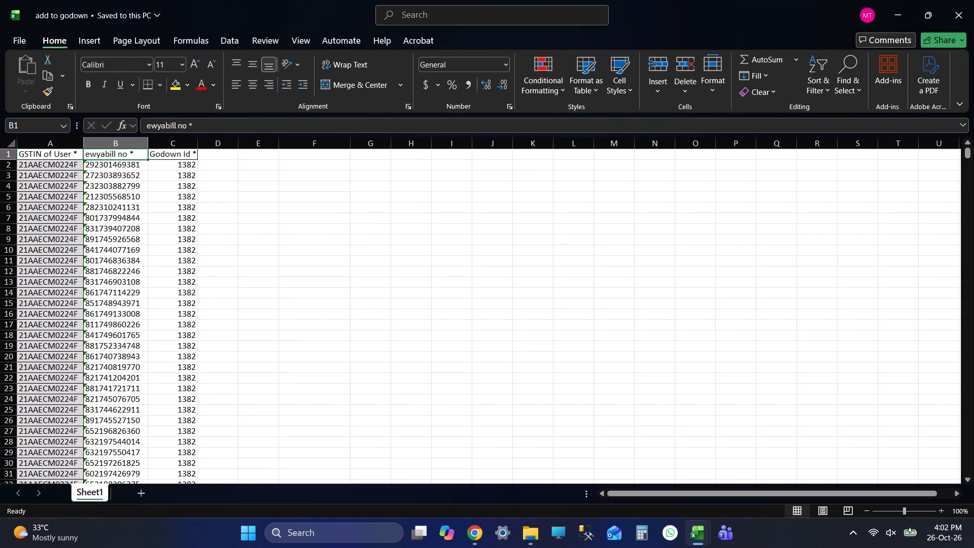
key(Up)
key(Up)
key(Up)
key(Down)
key(ctrl+shift+Right)
key(ctrl+shift+Down)
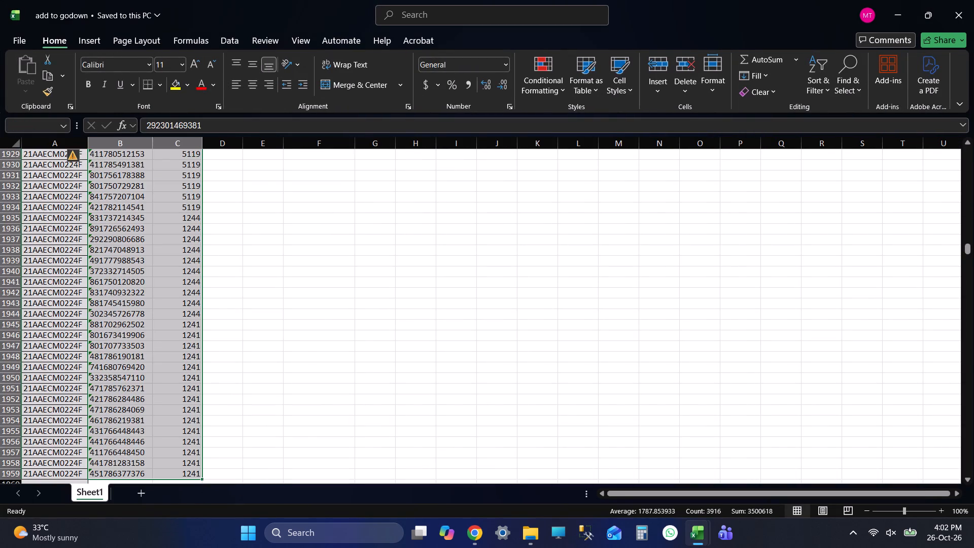
key(Delete)
key(ctrl+Up)
key(Up)
key(Up)
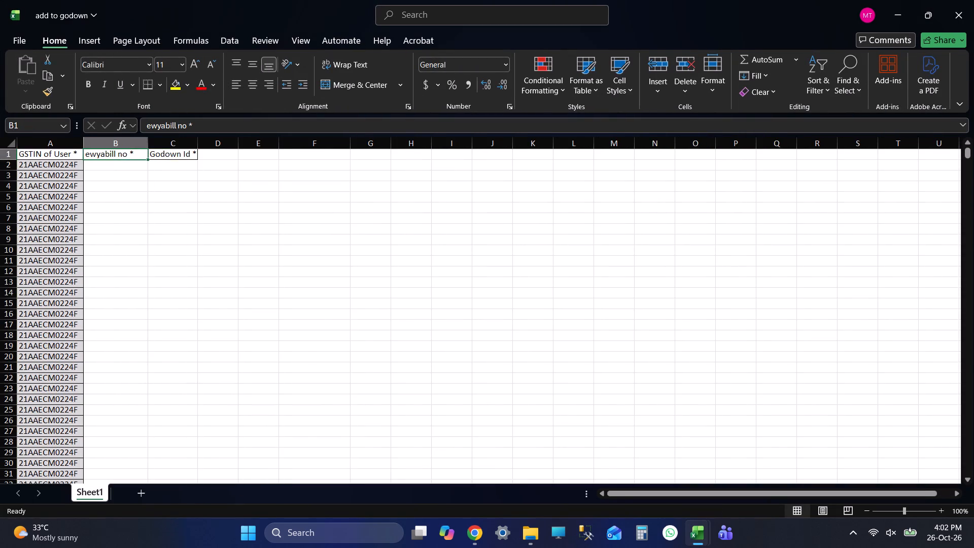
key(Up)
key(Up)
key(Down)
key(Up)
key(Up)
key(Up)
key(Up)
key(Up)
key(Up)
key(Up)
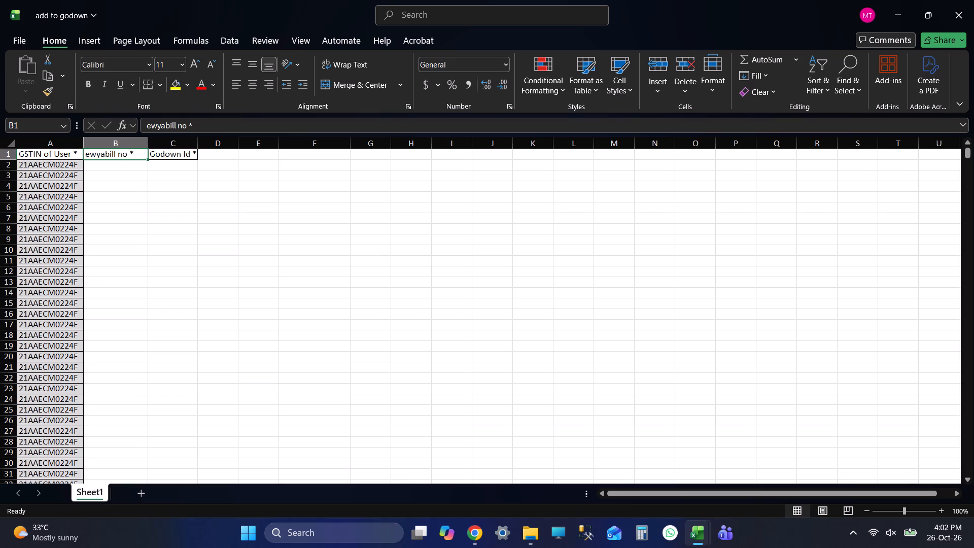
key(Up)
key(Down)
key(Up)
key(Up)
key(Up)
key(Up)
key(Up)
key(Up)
Save the cleared add to godown workbook.
key(Down)
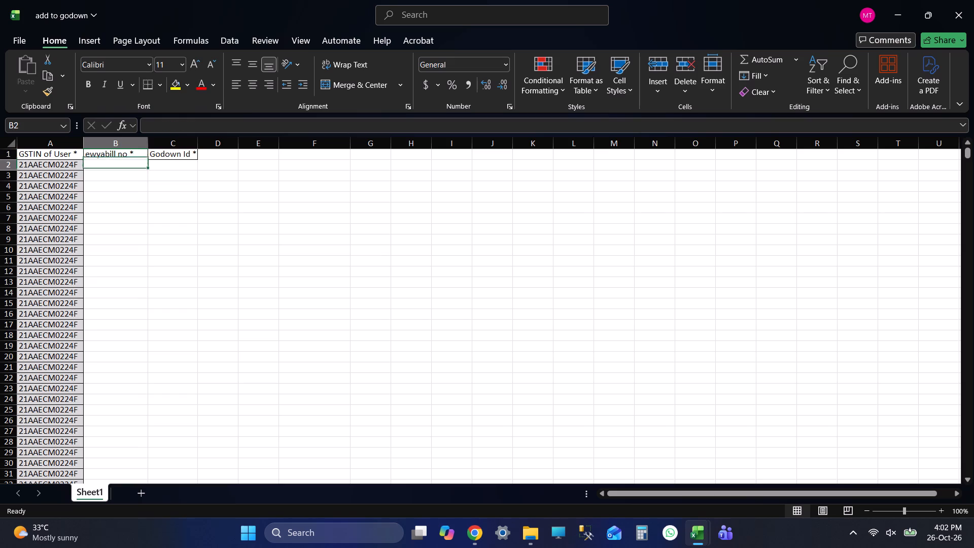
key(ctrl+s)
key(ctrl+s)
key(ctrl+s)
Copy the WayBill numbers in B2:B5015 from the GODOWN sheet of EXTENDED FILE 20261026.
key(alt+Tab)
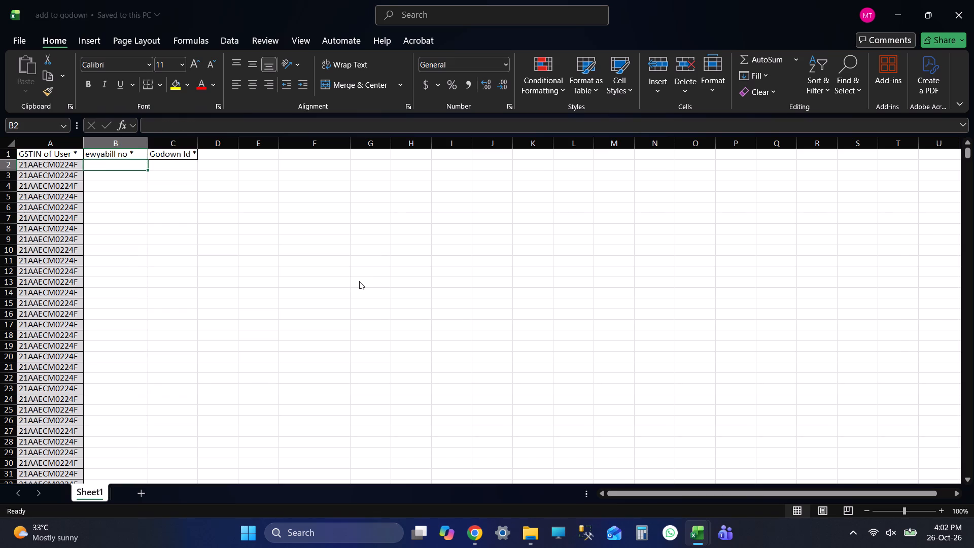
key(Left)
key(Left)
key(Up)
key(Up)
key(Up)
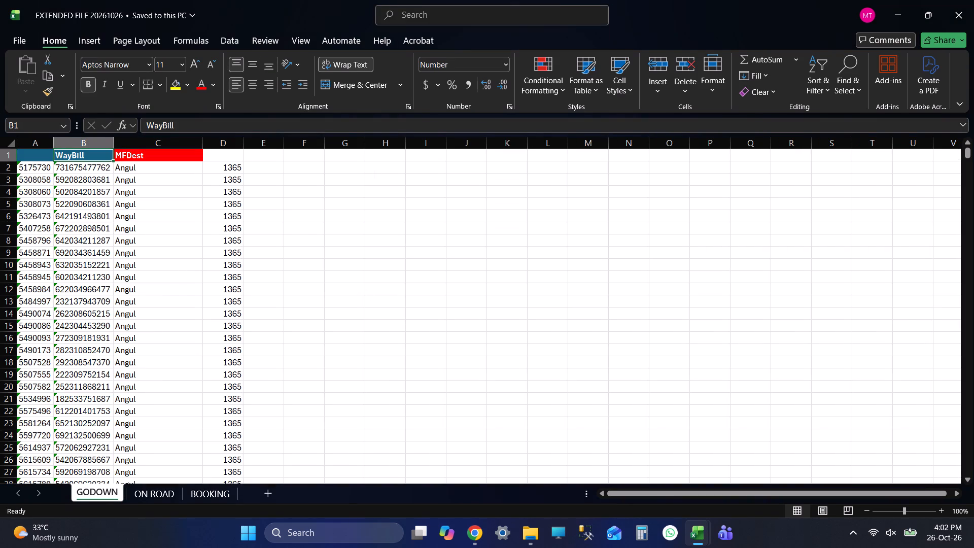
key(Up)
key(Up)
key(Up)
key(Up)
key(Down)
key(ctrl+shift+Down)
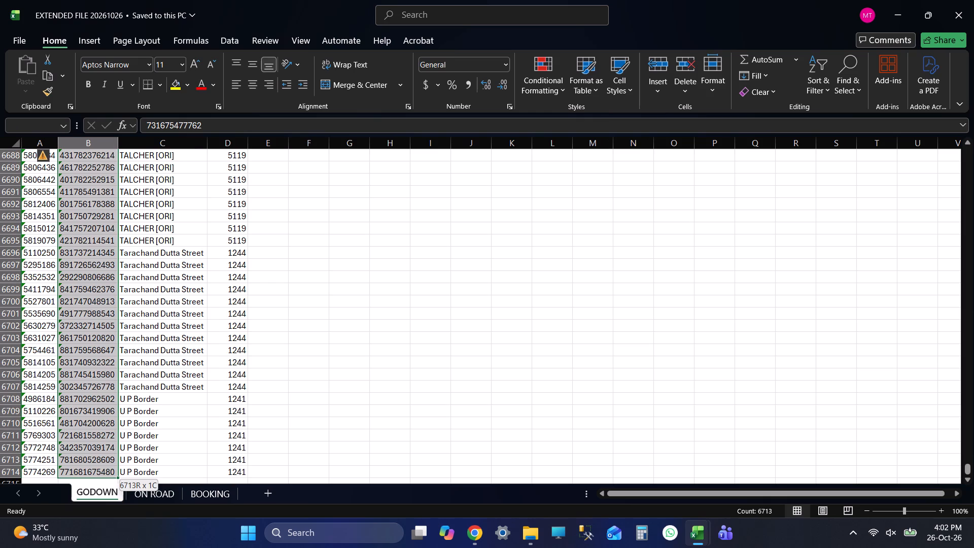
key(shift+Page_Up)
key(shift+Page_Up)
key(shift+Page_Up)
key(shift+Page_Up)
key(shift+Page_Up)
key(shift+Page_Up)
key(shift+Page_Up)
key(shift+Page_Up)
key(shift+Page_Up)
key(shift+Page_Up)
key(shift+Page_Up)
key(shift+Page_Up)
key(shift+Page_Up)
key(shift+Page_Up)
key(shift+Page_Up)
key(shift+Page_Up)
key(shift+Page_Up)
key(shift+Page_Up)
key(shift+Page_Up)
key(shift+Page_Up)
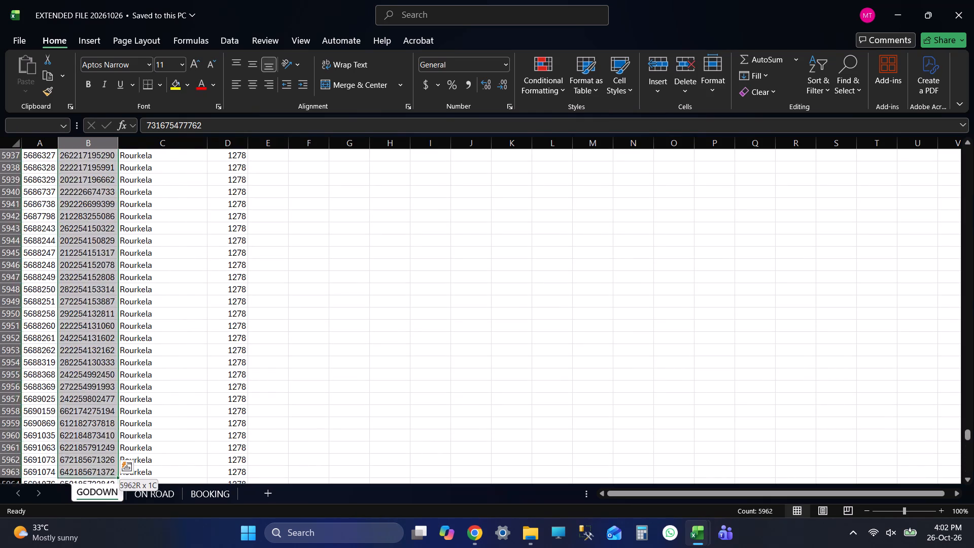
key(shift+Page_Down)
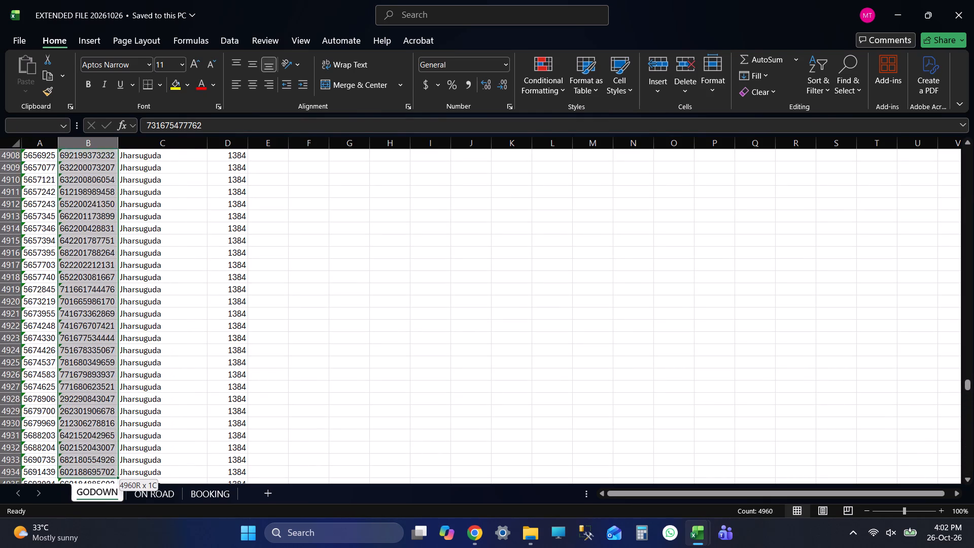
key(shift+Page_Down)
key(shift+Page_Down)
key(shift+Page_Down)
key(shift+Page_Up)
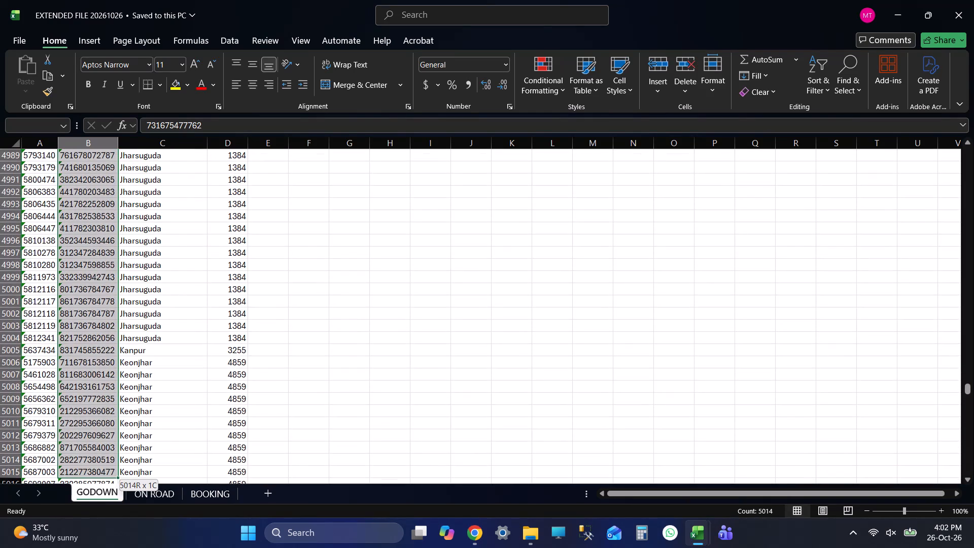
key(ctrl+c)
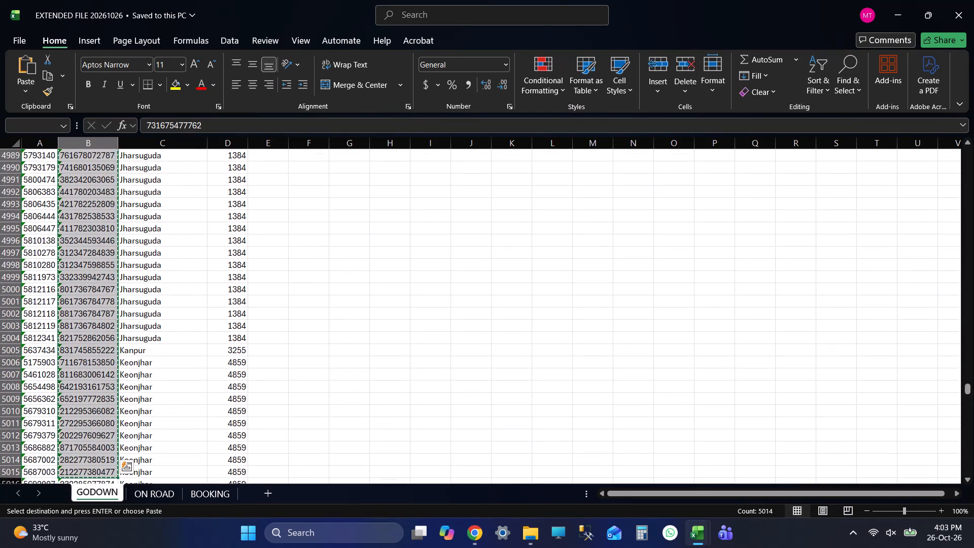
key(ctrl+c)
key(ctrl+c)
scroll(359, 281, down, 2)
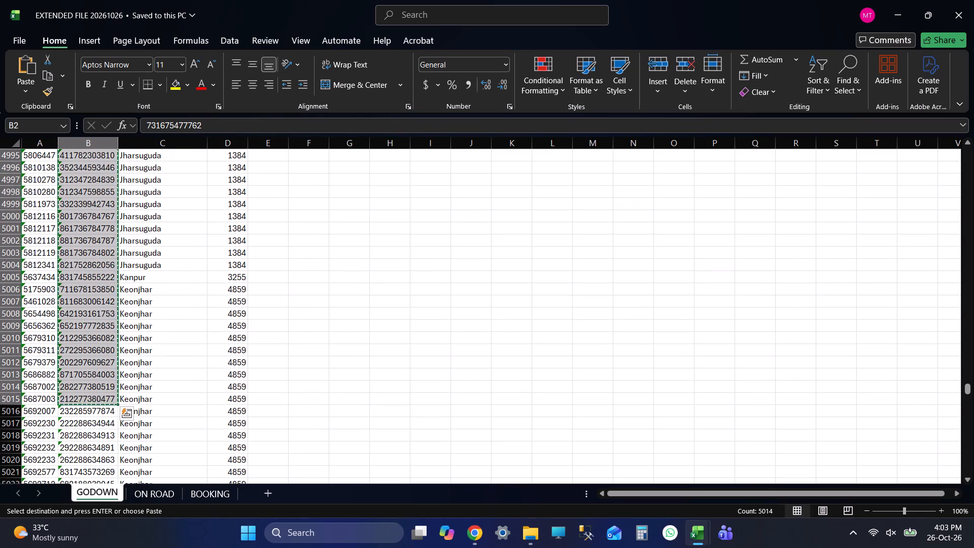
key(ctrl+c)
key(ctrl+c)
key(ctrl+c)
key(ctrl+c)
key(ctrl+c)
key(ctrl+c)
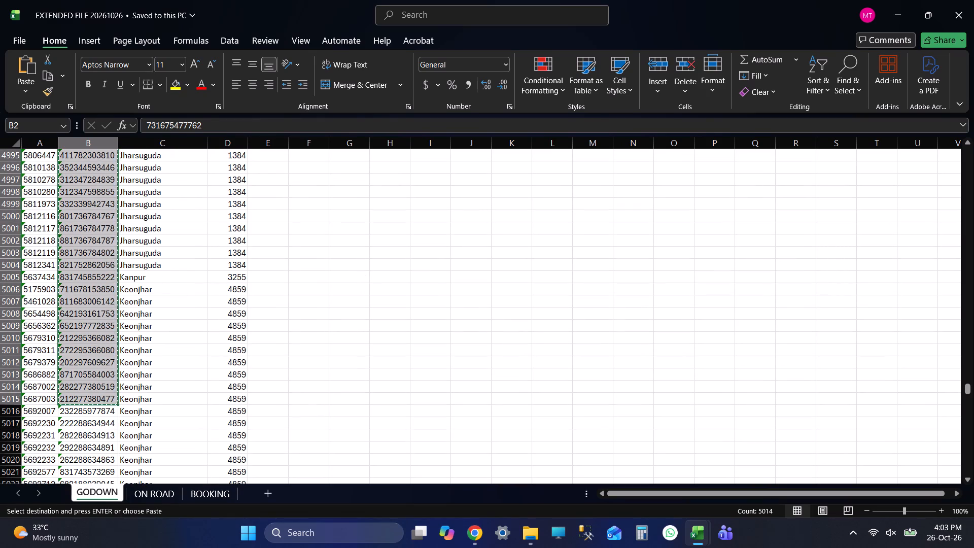
Paste the copied waybill numbers into add to godown from cell B2 under the e-way bill header and save.
key(alt+Tab)
key(Up)
key(Down)
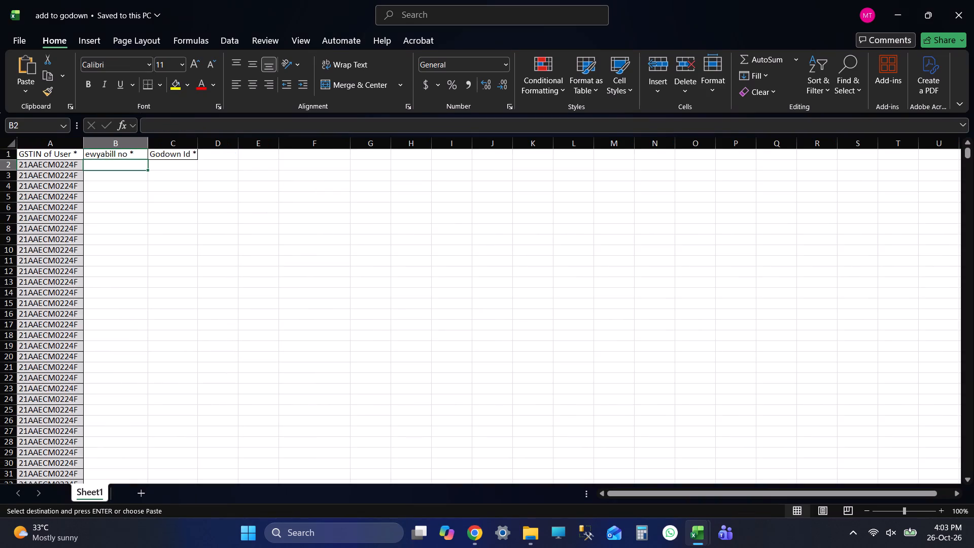
key(ctrl+v)
key(ctrl+Up)
key(ctrl+s)
key(ctrl+s)
key(ctrl+s)
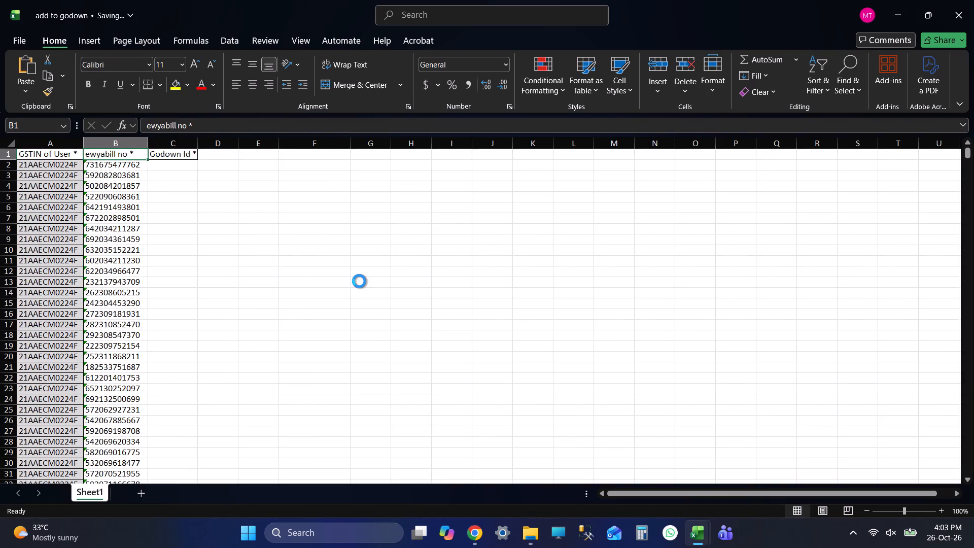
key(ctrl+s)
key(ctrl+s)
key(Right)
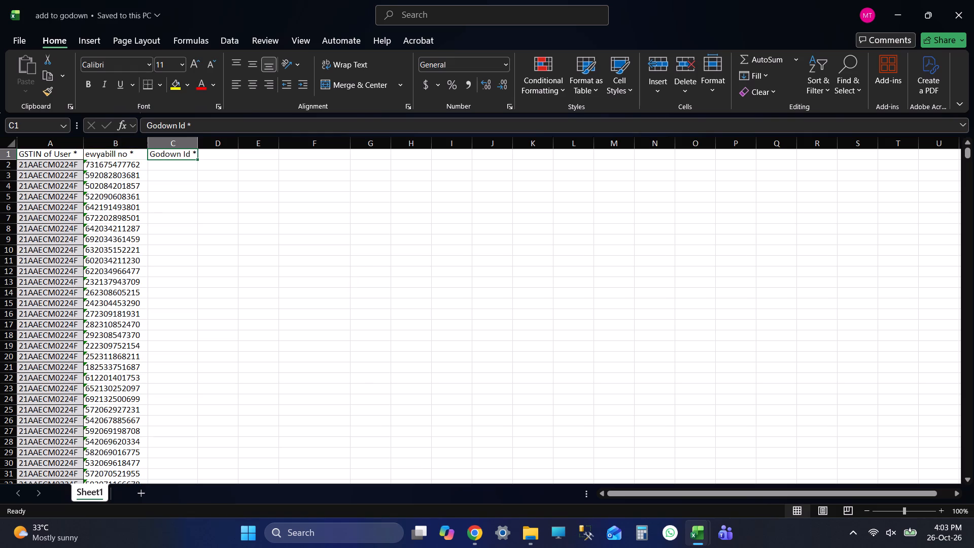
key(ctrl+s)
Mark the end of the copied batch on the GODOWN sheet by filling cell F5015 yellow.
key(Down)
key(alt+Tab)
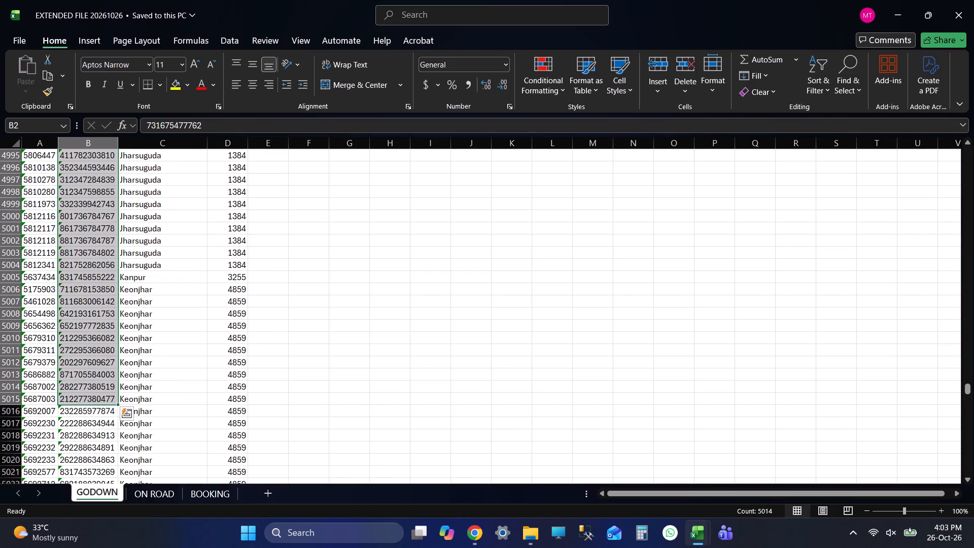
click(99, 394)
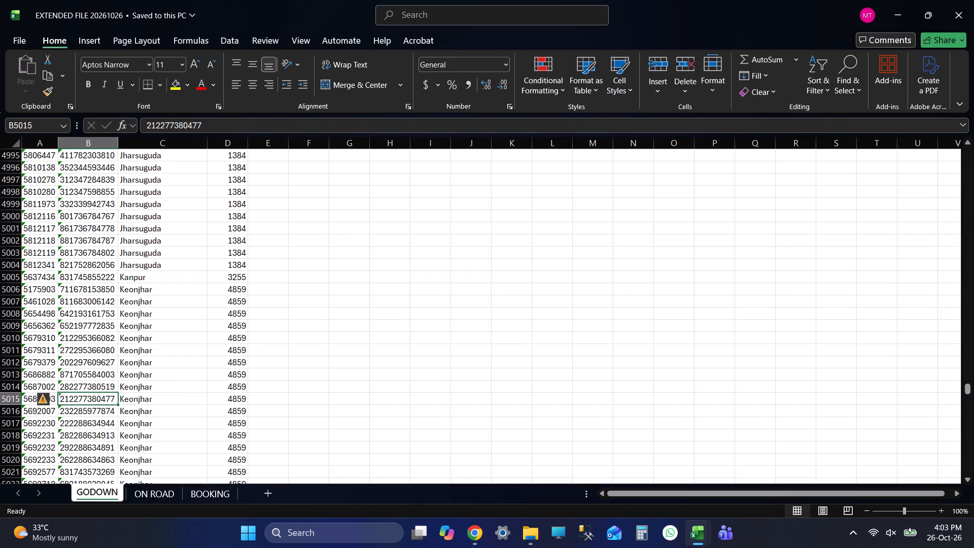
key(Tab)
key(Tab)
key(Tab)
key(Tab)
click(176, 88)
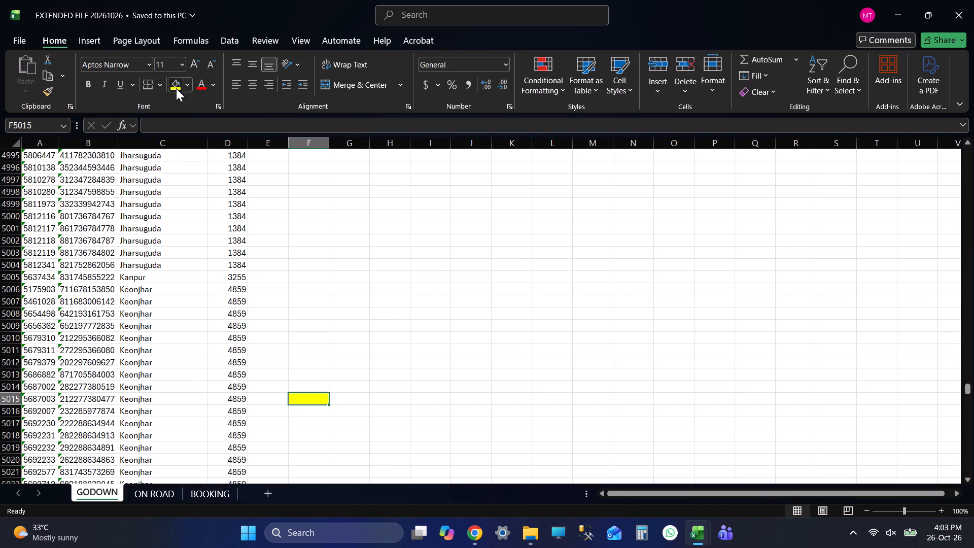
Copy the godown IDs in D2:D5015 of the GODOWN sheet.
key(shift+Tab)
key(shift+Tab)
key(ctrl+shift+Up)
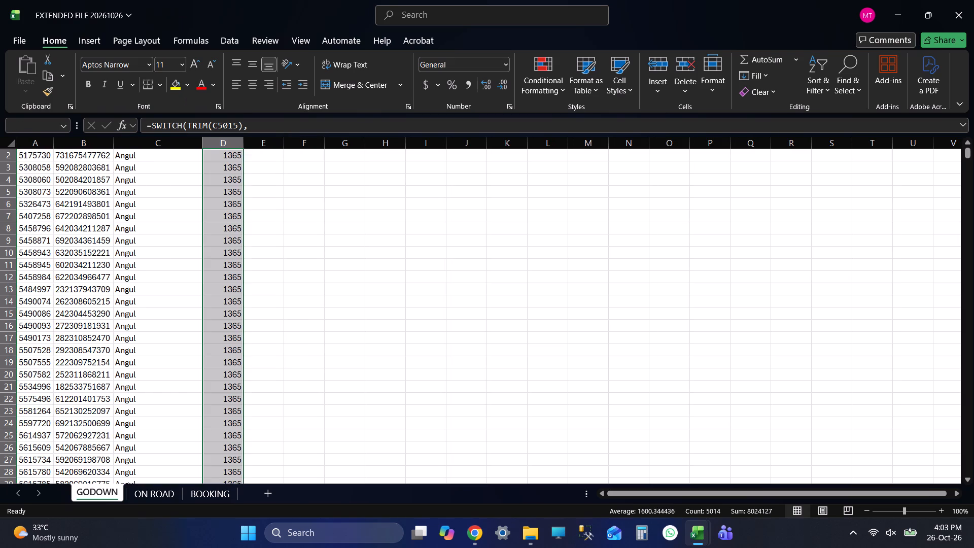
key(ctrl+c)
key(ctrl+c)
key(ctrl+c)
Paste the copied godown IDs as values into add to godown from cell C2 under Godown Id.
key(alt+Tab)
key(Up)
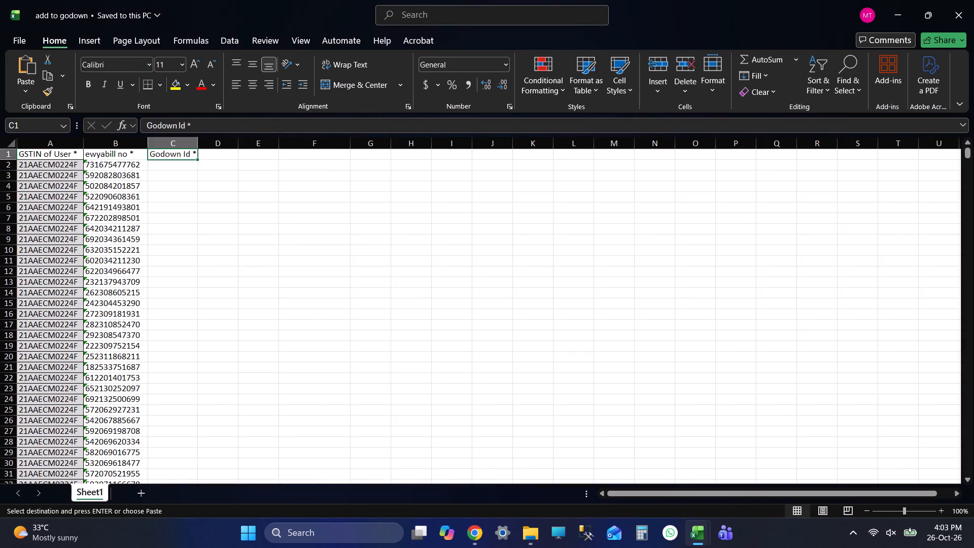
key(Down)
key(ctrl+alt+v)
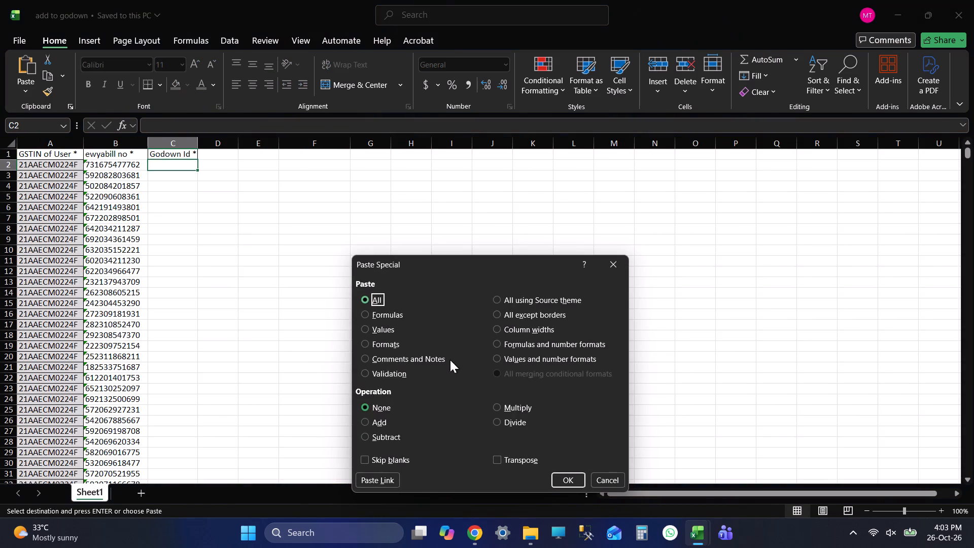
click(381, 332)
click(571, 483)
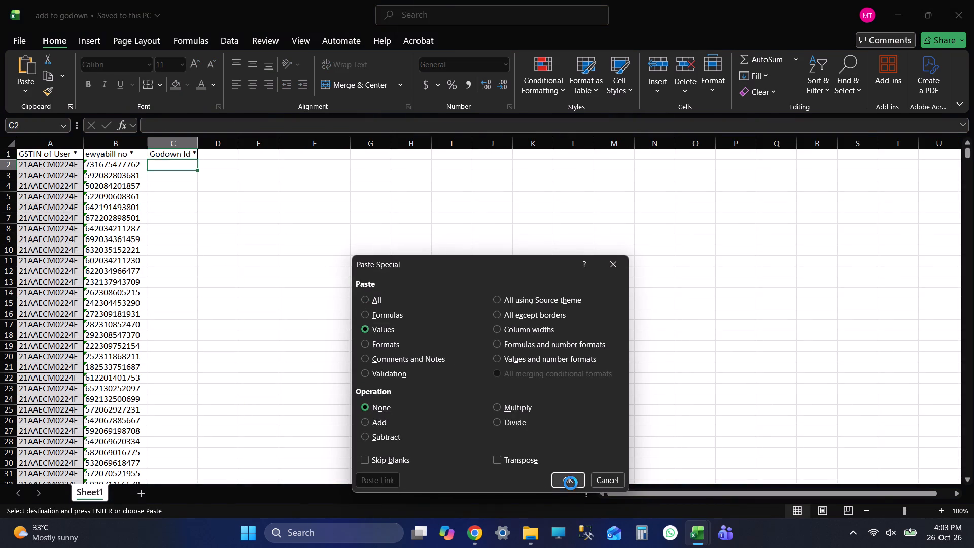
click(259, 262)
key(Left)
key(Left)
key(Left)
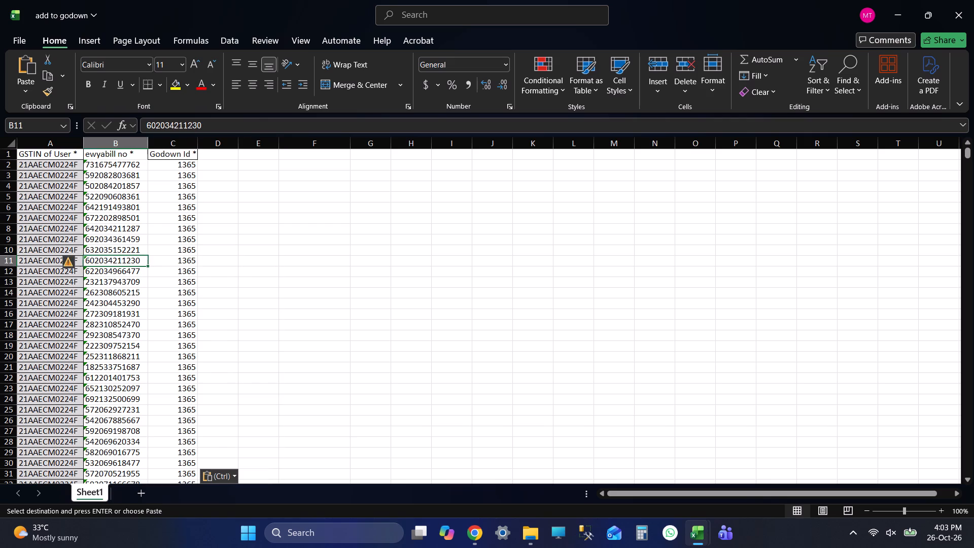
Check where the pasted Godown Id rows end in add to godown and save the workbook.
key(Right)
key(Down)
key(Down)
key(ctrl+Down)
key(Down)
key(Down)
key(Down)
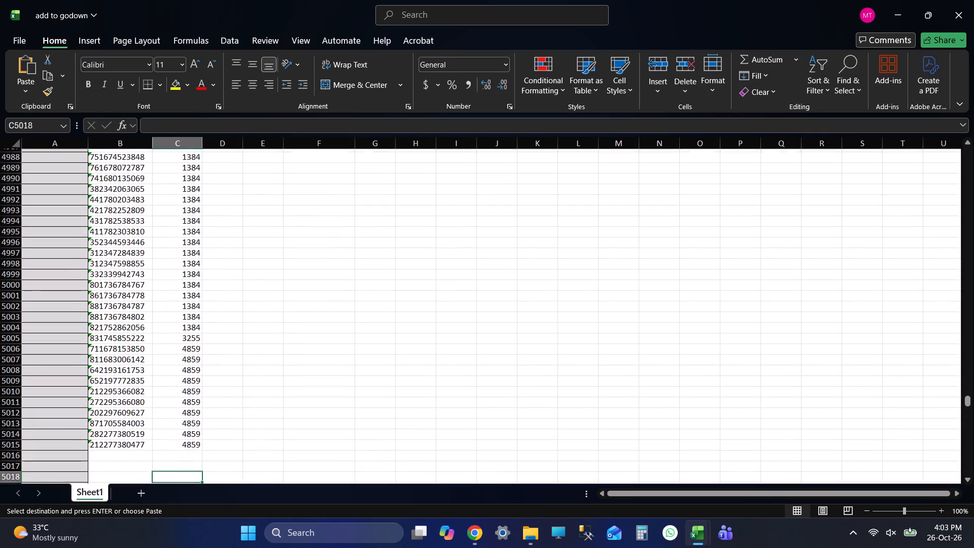
key(Down)
key(ctrl+Up)
key(ctrl+s)
key(ctrl+s)
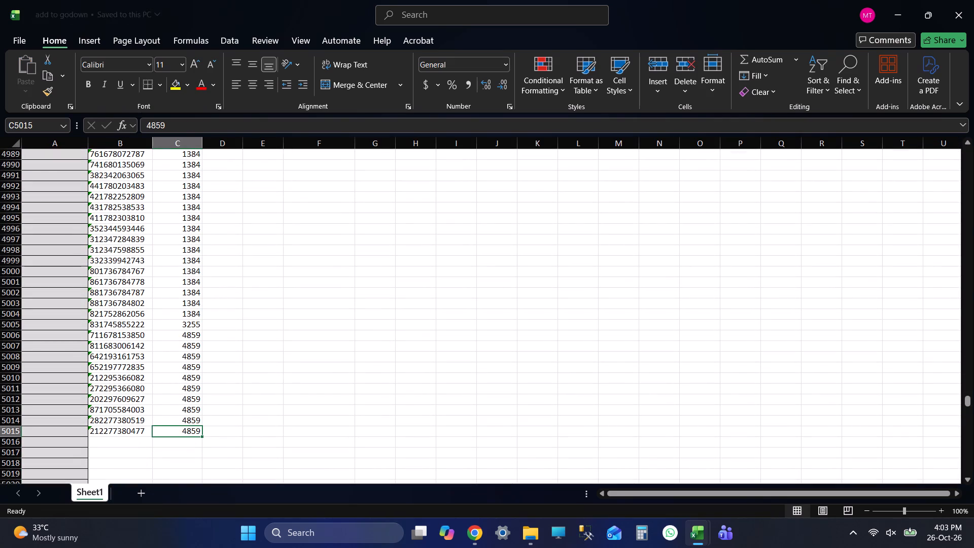
key(ctrl+s)
key(ctrl+s)
key(ctrl+s)
key(ctrl+Up)
key(Up)
key(Up)
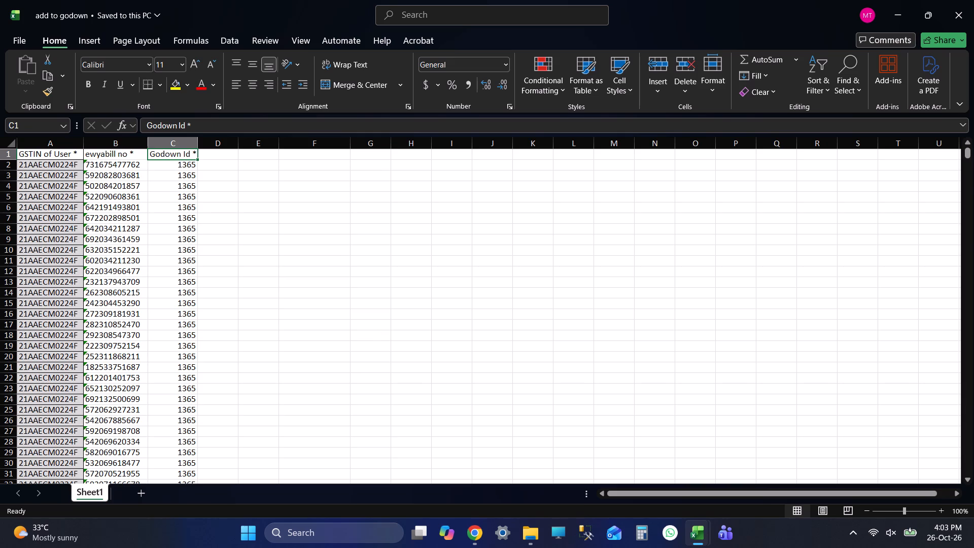
key(ctrl+Up)
key(Up)
key(Up)
key(Up)
key(ctrl+s)
key(ctrl+s)
Recheck the bottom of the Godown Id column against the pasted e-way bill rows.
key(Down)
key(Down)
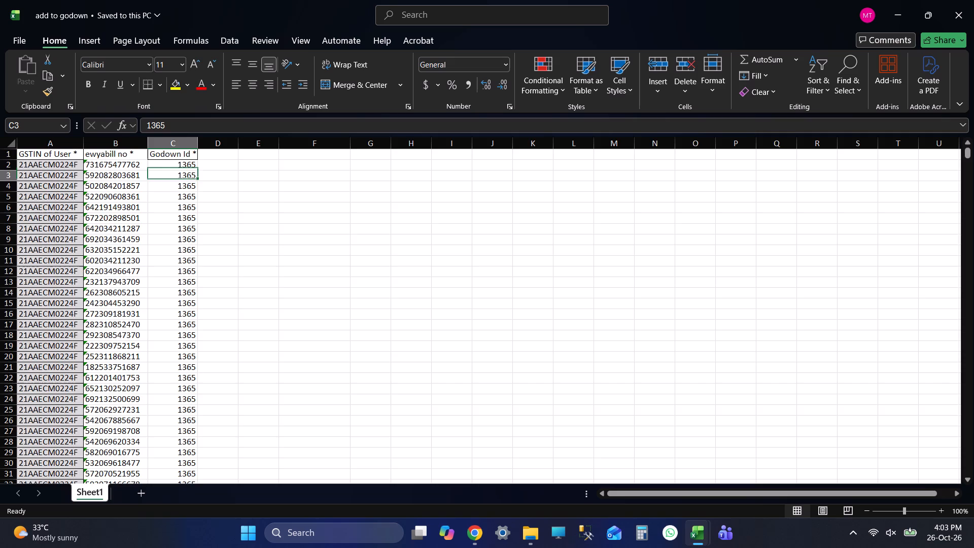
key(Down)
key(ctrl+Down)
key(Down)
key(Down)
key(Down)
key(Down)
key(Down)
key(ctrl+Up)
Switch back to the GODOWN sheet of EXTENDED FILE 20261026.
key(alt+Tab)
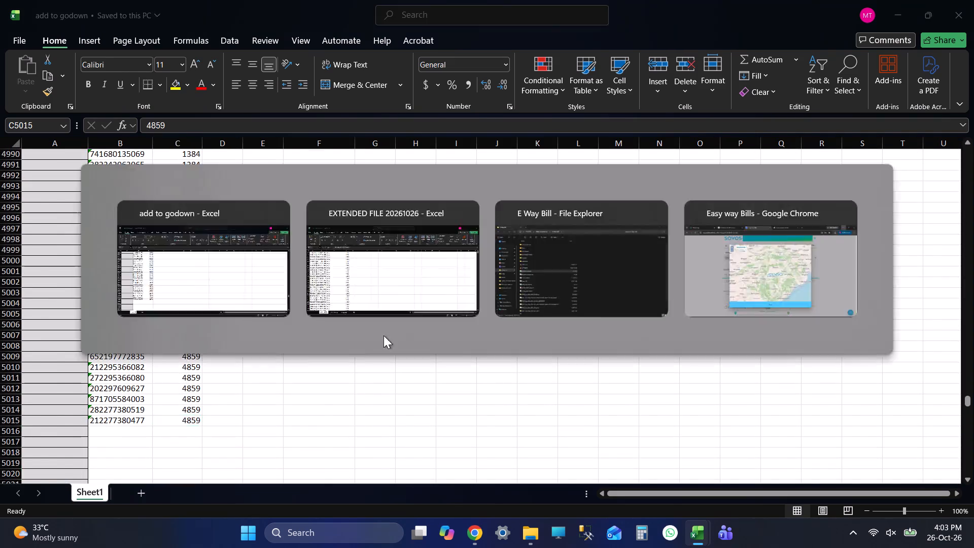
key(Right)
key(Right)
key(Right)
key(Left)
key(Left)
key(Left)
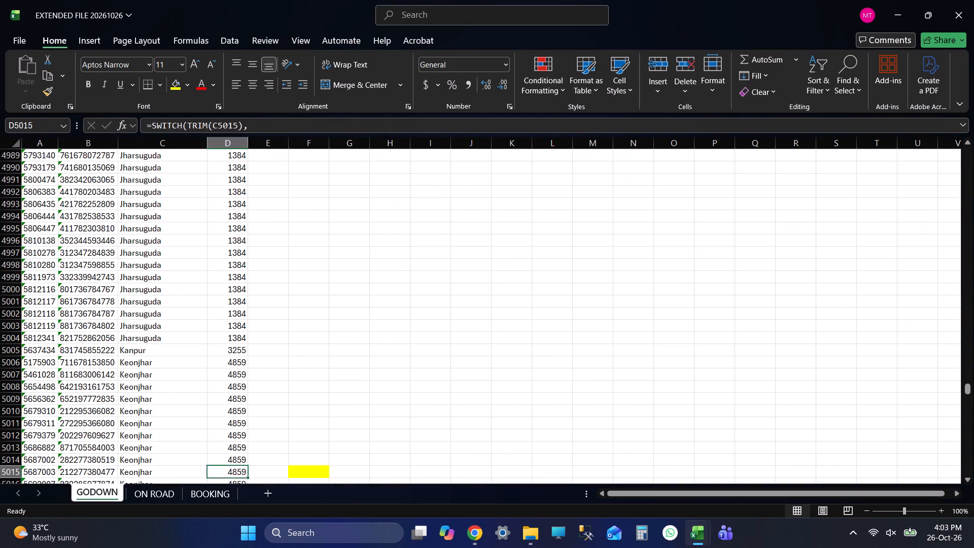
Examine the cells along row 5015 of the GODOWN sheet, level with the yellow marker cell.
key(Left)
key(Left)
key(Left)
key(Down)
key(Down)
key(Up)
key(Up)
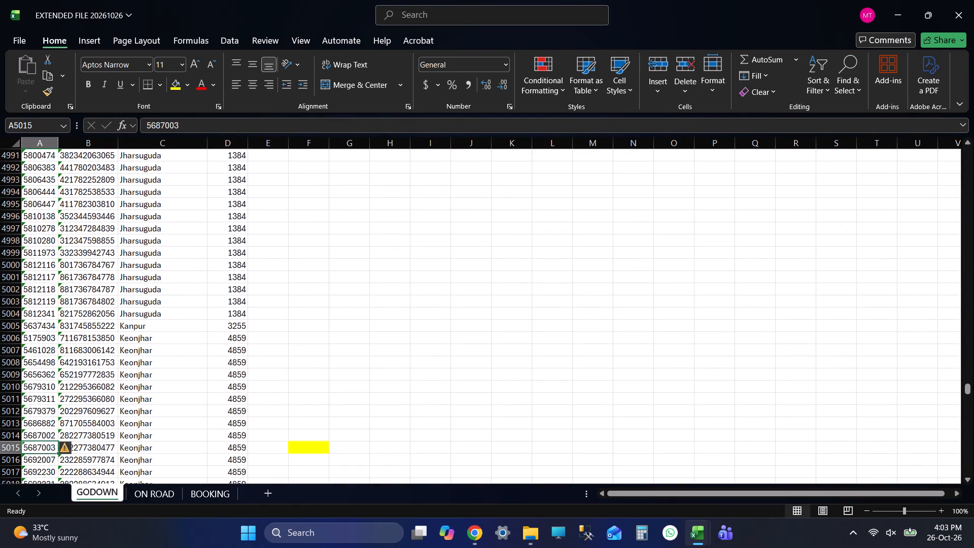
key(Right)
key(Right)
key(Right)
key(Right)
key(Right)
key(Right)
key(Right)
key(Right)
key(Right)
key(Right)
key(Right)
key(ctrl+Left)
key(ctrl+Left)
key(ctrl+Left)
key(ctrl+Left)
Save the EXTENDED FILE 20261026 workbook with the waybill cell in row 5015 selected.
key(ctrl+s)
key(ctrl+s)
key(Right)
key(ctrl+s)
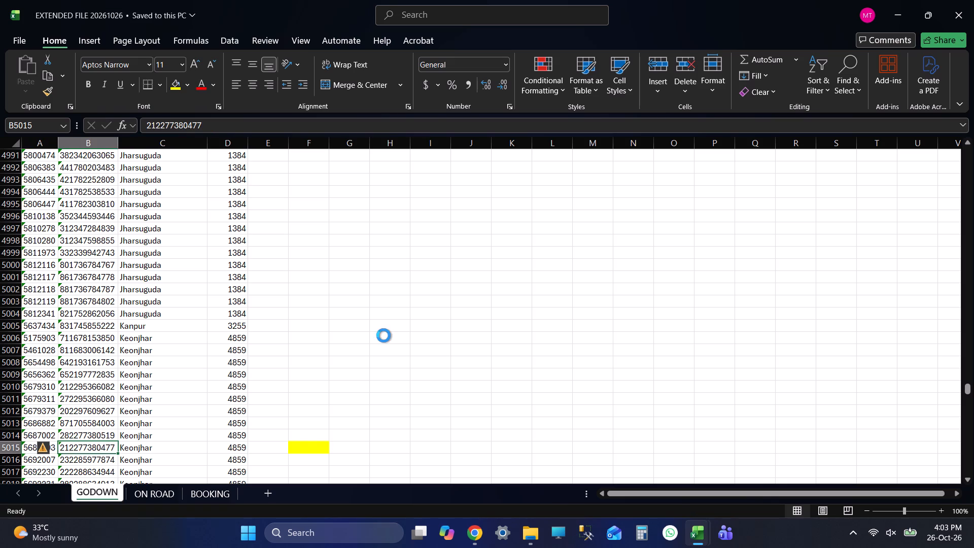
key(ctrl+s)
Switch to add to godown, save it, and compare its last pasted row with row 5015 of the GODOWN sheet.
key(alt+Tab)
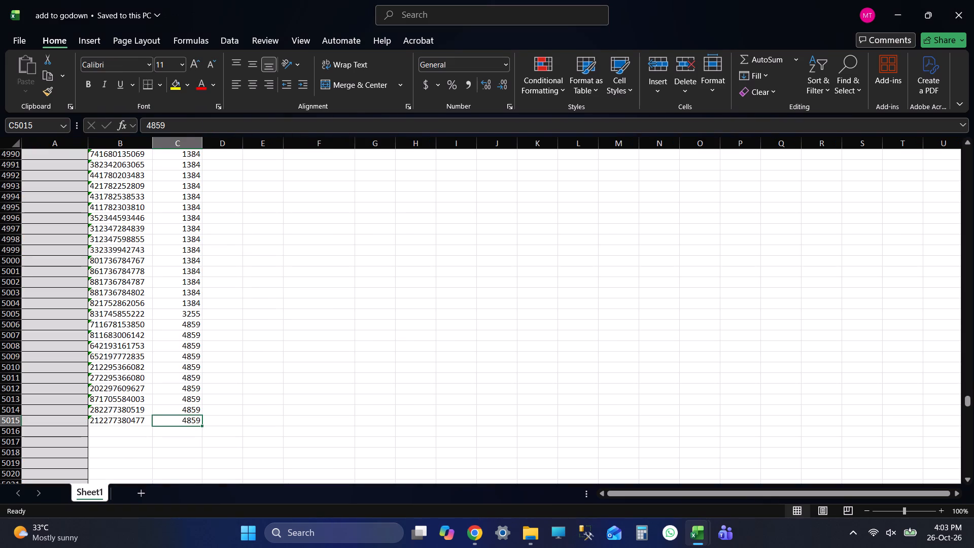
key(ctrl+s)
key(ctrl+s)
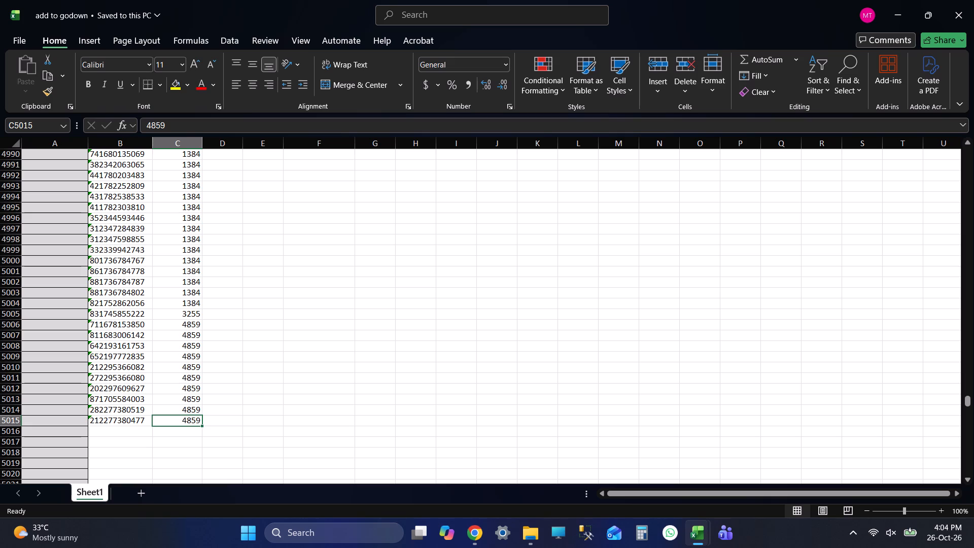
key(alt+Tab)
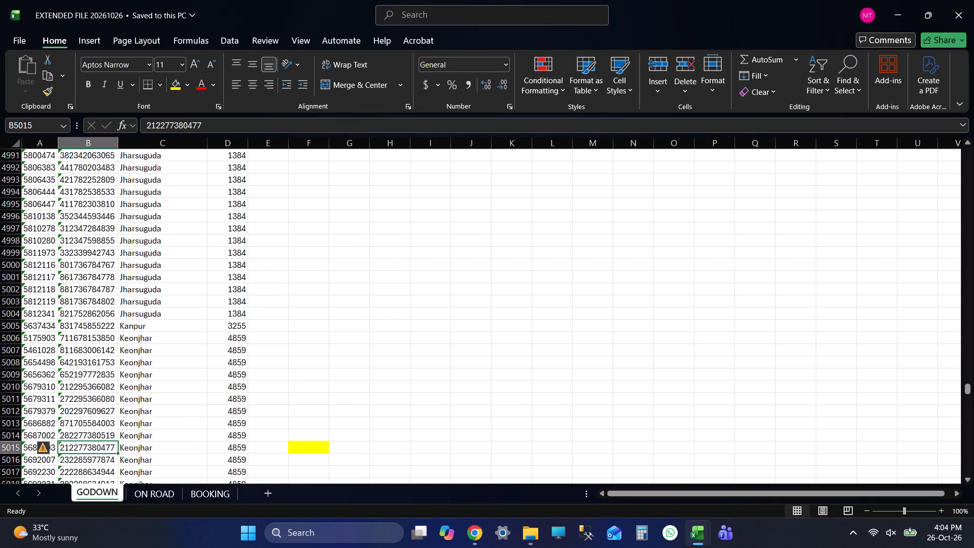
key(alt+Tab)
key(ctrl+s)
key(ctrl+s)
key(ctrl+s)
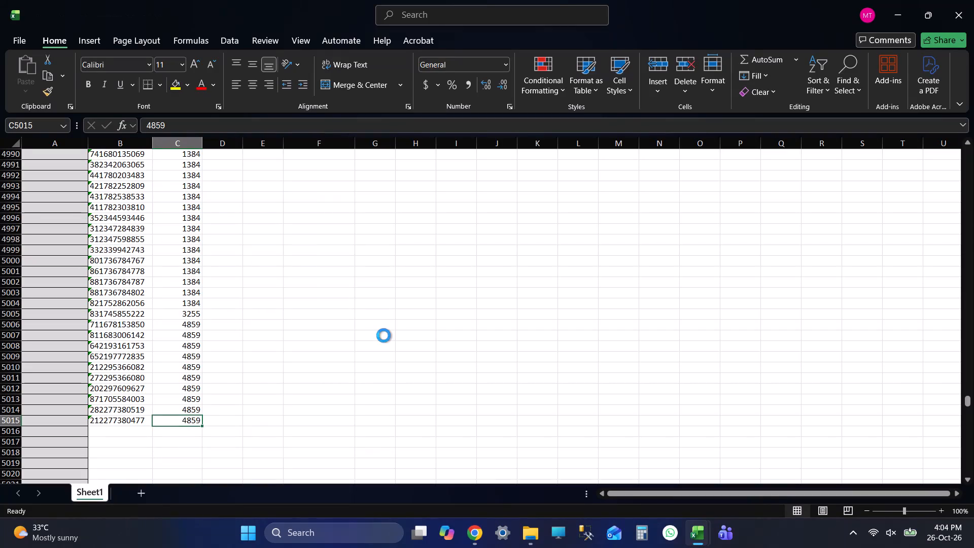
key(ctrl+s)
key(ctrl+s)
key(ctrl+s)
key(alt+Tab)
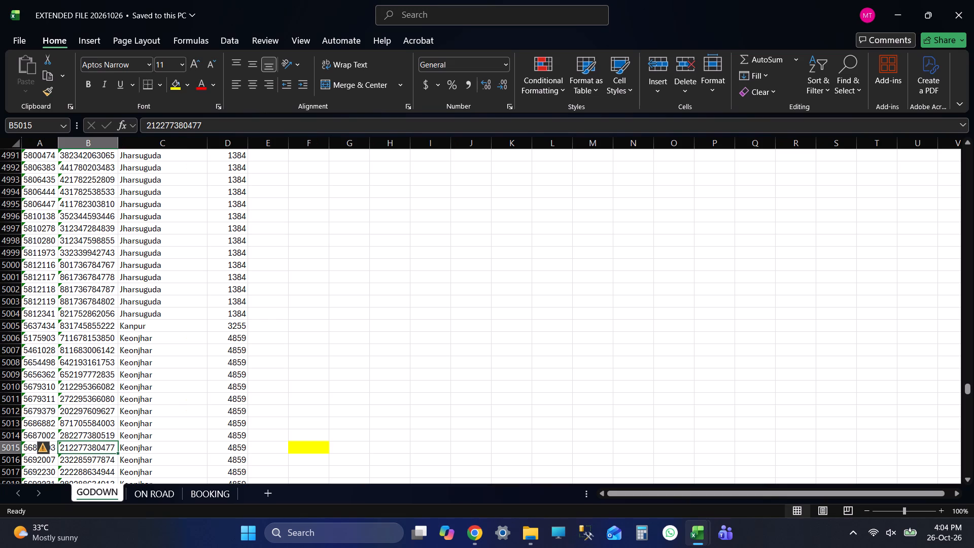
key(alt+Tab)
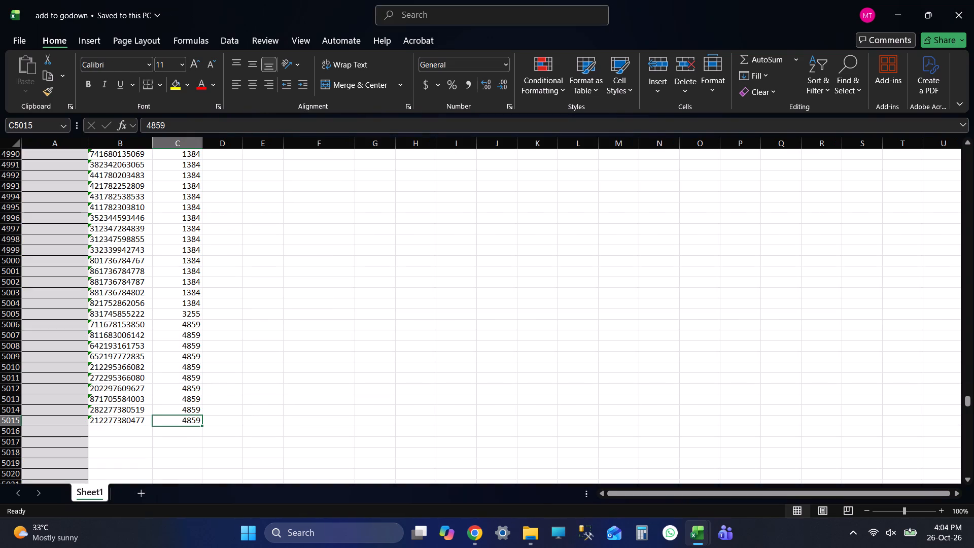
key(ctrl+s)
key(ctrl+s)
key(ctrl+s)
Copy the last filled GSTIN of User in cell A1959 of add to godown down column A through row 5015.
key(Up)
key(Up)
key(Up)
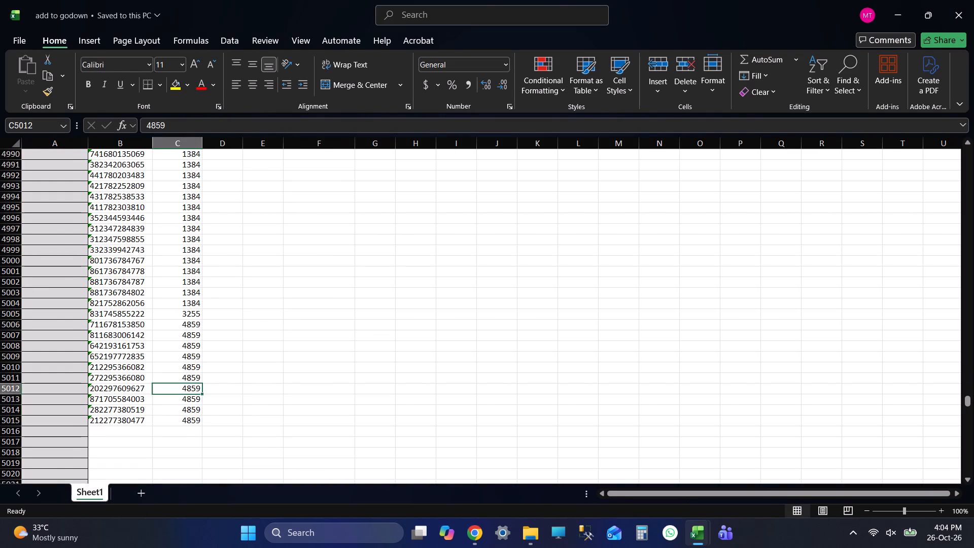
key(ctrl+Up)
key(Up)
key(Up)
key(Up)
key(ctrl+Left)
key(ctrl+Left)
key(ctrl+Down)
key(ctrl+c)
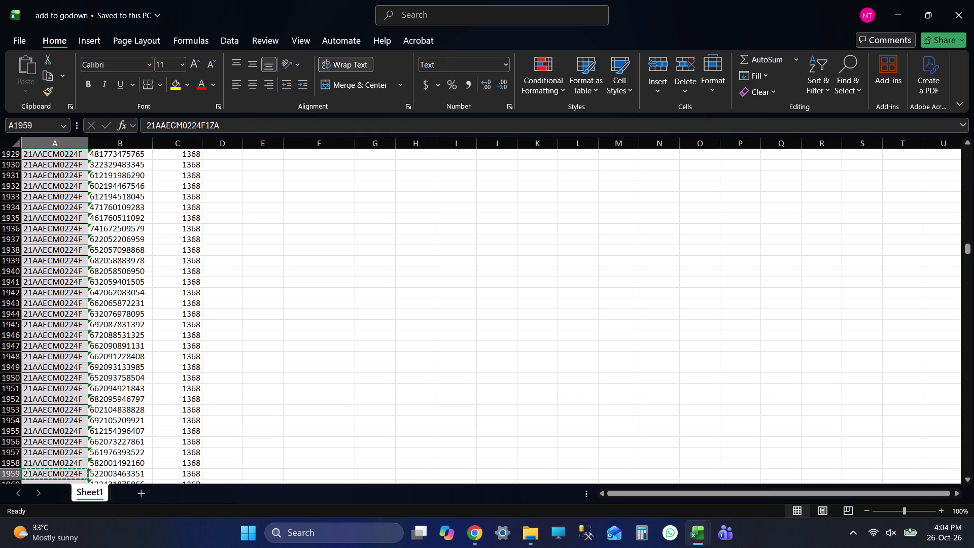
key(shift+Page_Down)
key(shift+Page_Down)
key(shift+Page_Down)
key(shift+Page_Down)
key(shift+Page_Down)
key(shift+Page_Down)
key(shift+Page_Down)
key(shift+Page_Down)
key(shift+Page_Down)
key(shift+Page_Down)
key(shift+Page_Down)
key(shift+Page_Down)
key(shift+Page_Down)
key(shift+Page_Down)
key(shift+Page_Down)
key(shift+Page_Down)
key(shift+Page_Down)
key(shift+Page_Down)
key(shift+Page_Down)
key(shift+Page_Down)
key(shift+Page_Down)
key(shift+Page_Down)
key(shift+Page_Down)
key(shift+Page_Down)
key(shift+Page_Down)
key(shift+Page_Down)
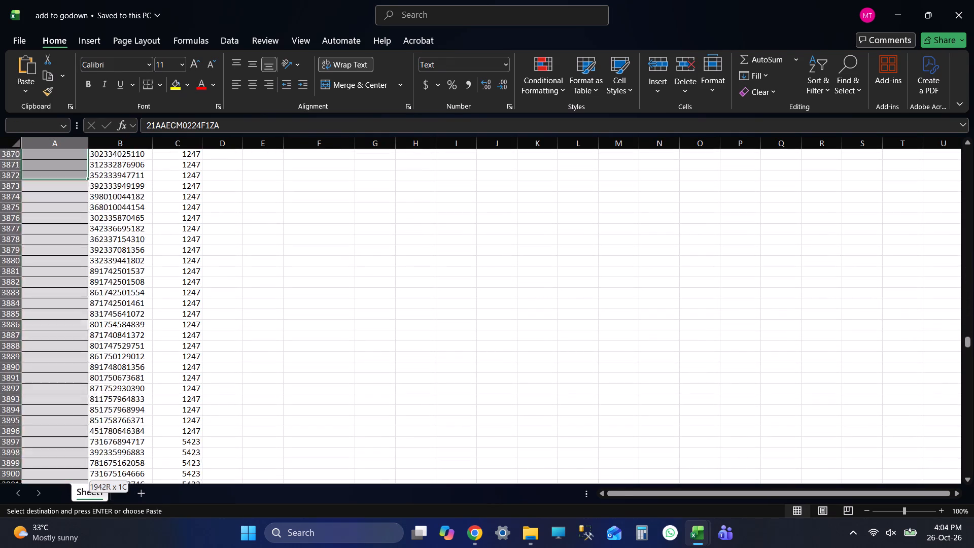
key(shift+Page_Up)
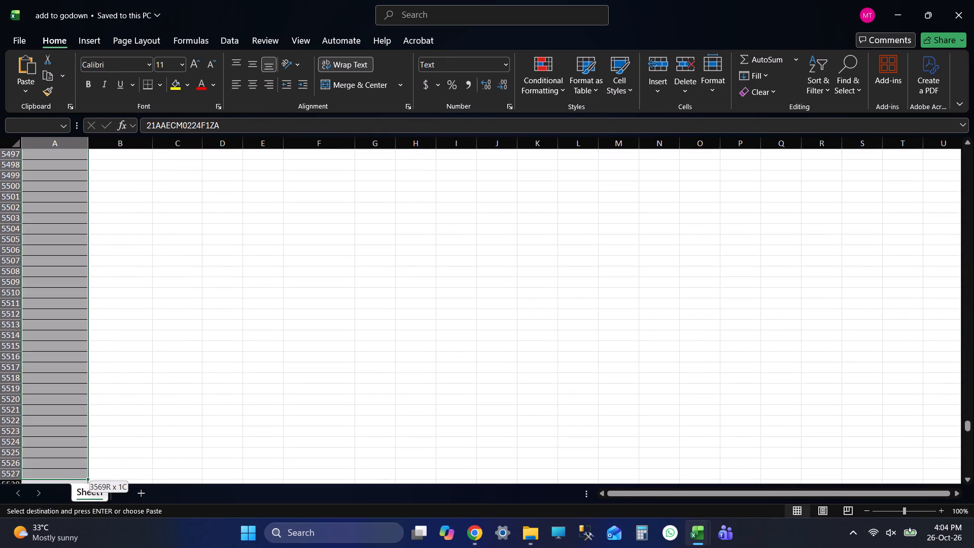
key(shift+Page_Up)
key(shift+Page_Up)
key(shift+Page_Up)
key(shift+Page_Up)
key(shift+Page_Up)
key(shift+Page_Up)
key(shift+Page_Up)
key(shift+Page_Up)
key(shift+Page_Up)
key(shift+Page_Up)
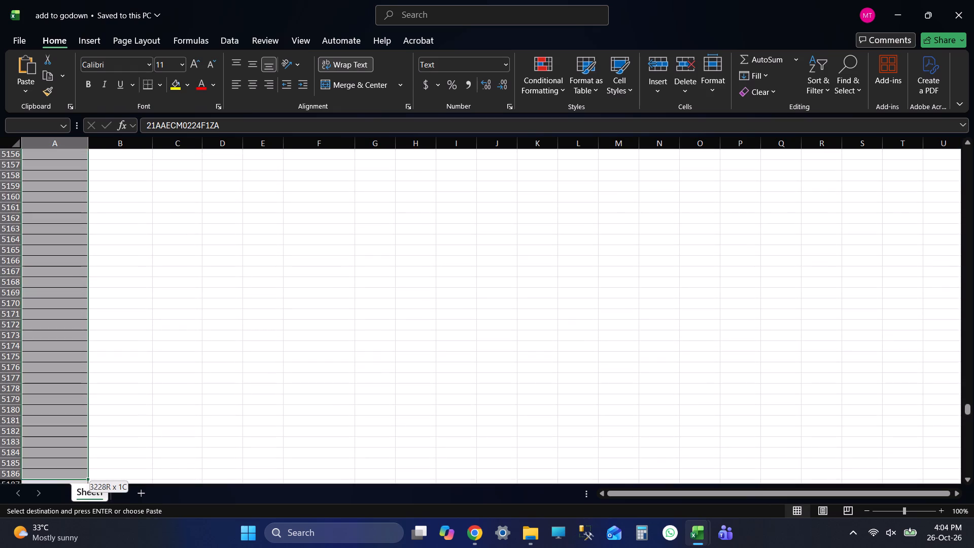
key(shift+Page_Up)
key(shift+Page_Up)
key(shift+Page_Up)
key(shift+Page_Up)
key(shift+Page_Up)
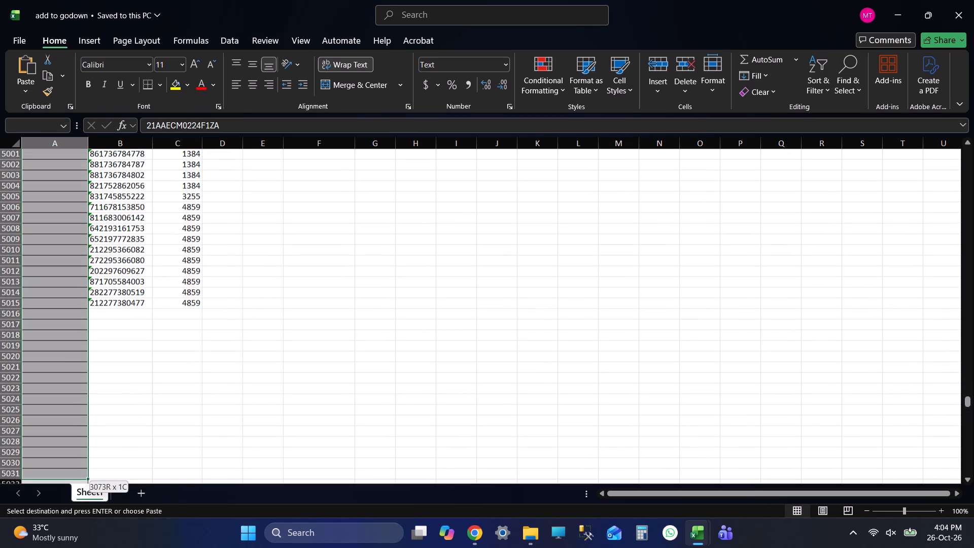
key(shift+Up)
key(shift+Up)
key(shift+Up)
key(shift+Up)
key(shift+Up)
key(shift+Up)
key(shift+Up)
key(shift+Up)
key(shift+Up)
key(shift+Up)
key(shift+Up)
key(shift+Up)
key(shift+Up)
key(shift+Up)
key(shift+Up)
key(shift+Up)
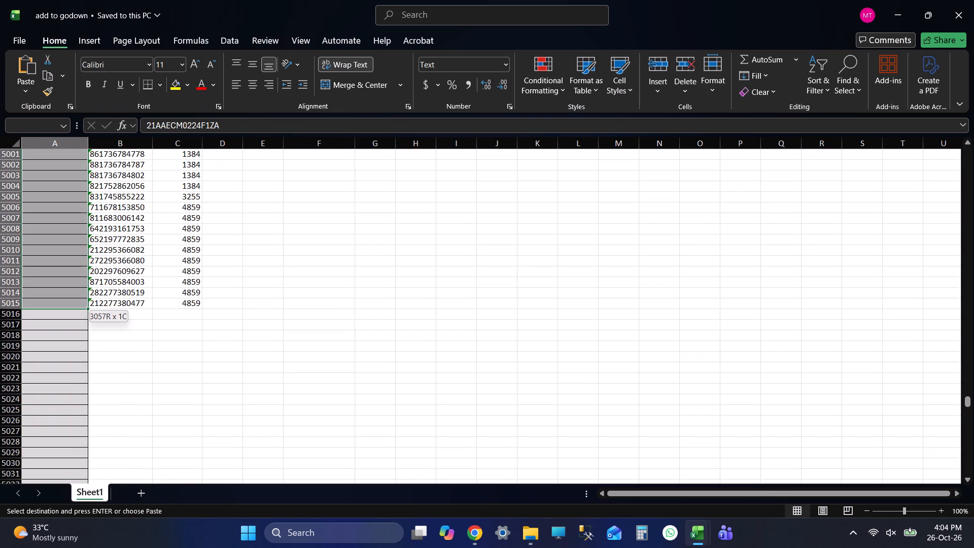
key(ctrl+v)
Check where the GSTIN and e-way bill columns end in add to godown and save the workbook.
key(ctrl+Down)
key(Down)
key(Down)
key(Down)
key(Down)
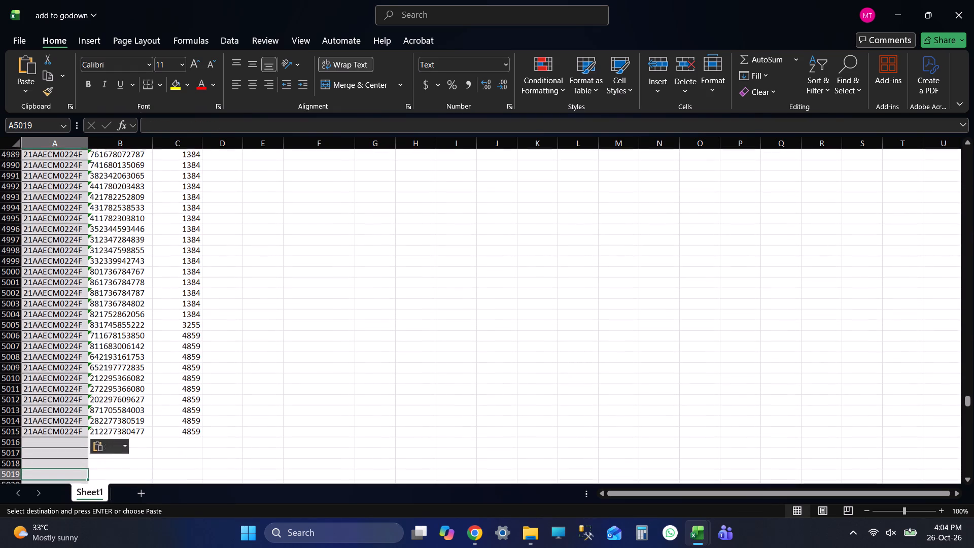
key(Right)
key(Down)
key(Down)
key(Down)
key(Down)
key(Down)
key(ctrl+Up)
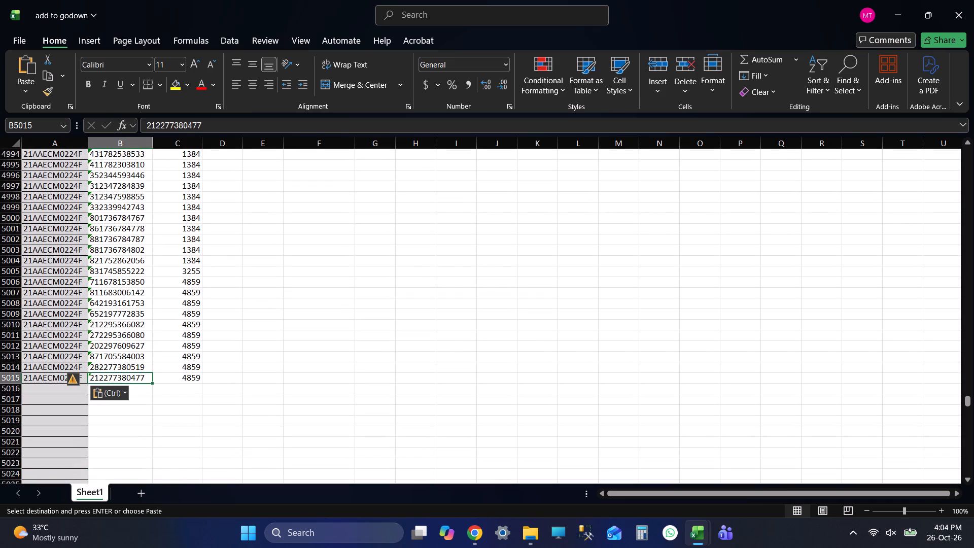
key(ctrl+s)
key(ctrl+s)
key(ctrl+s)
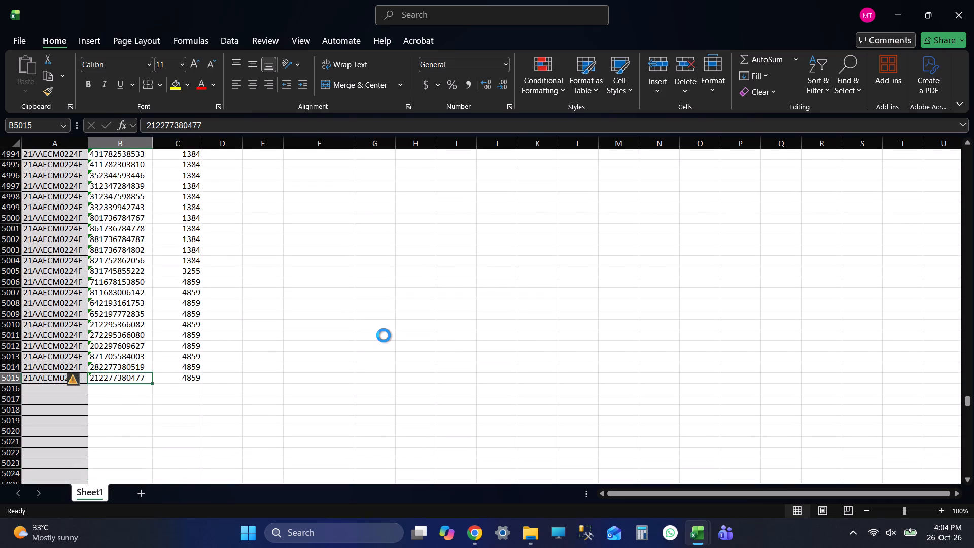
key(ctrl+s)
key(ctrl+s)
Compare the last add to godown row with row 5015 of the GODOWN sheet again and save add to godown.
key(alt+Tab)
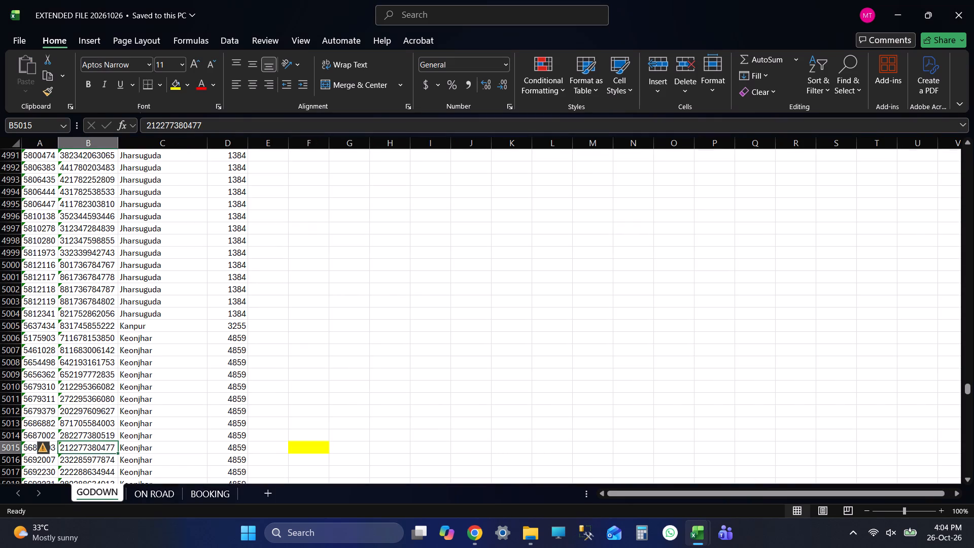
key(alt+Tab)
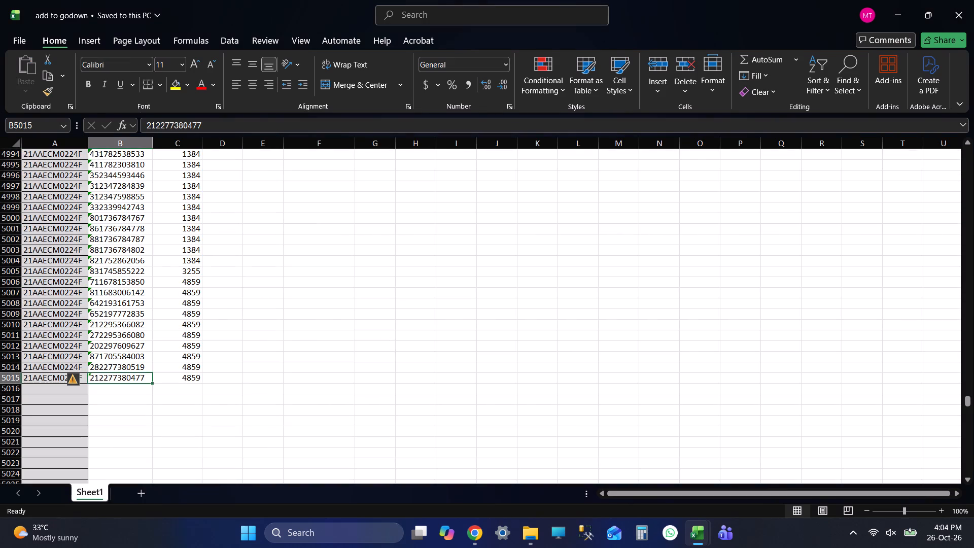
key(alt+Tab)
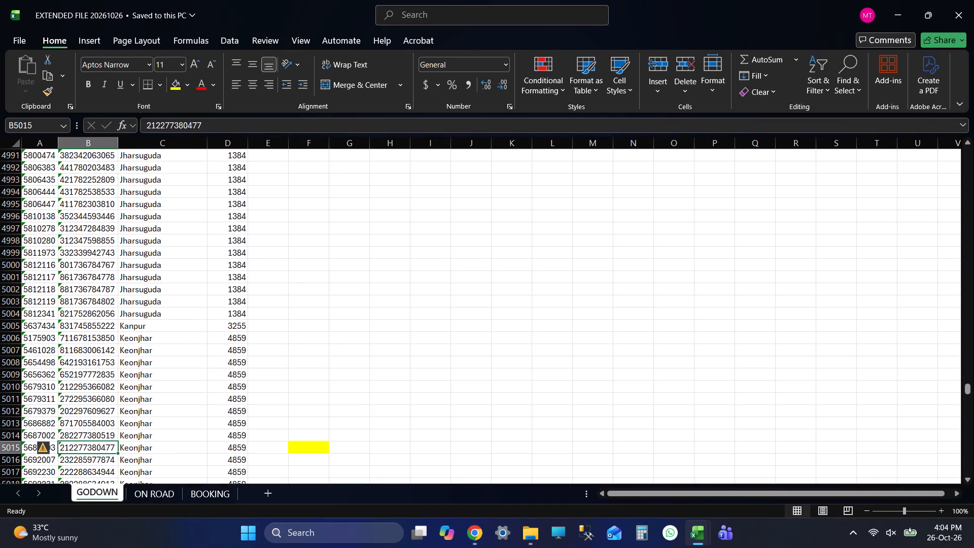
key(alt+Tab)
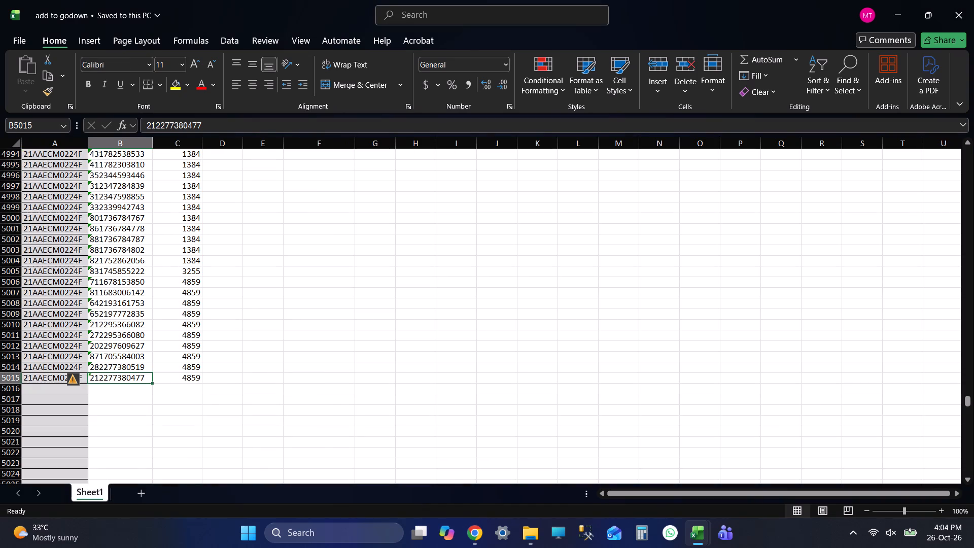
key(ctrl+s)
key(ctrl+s)
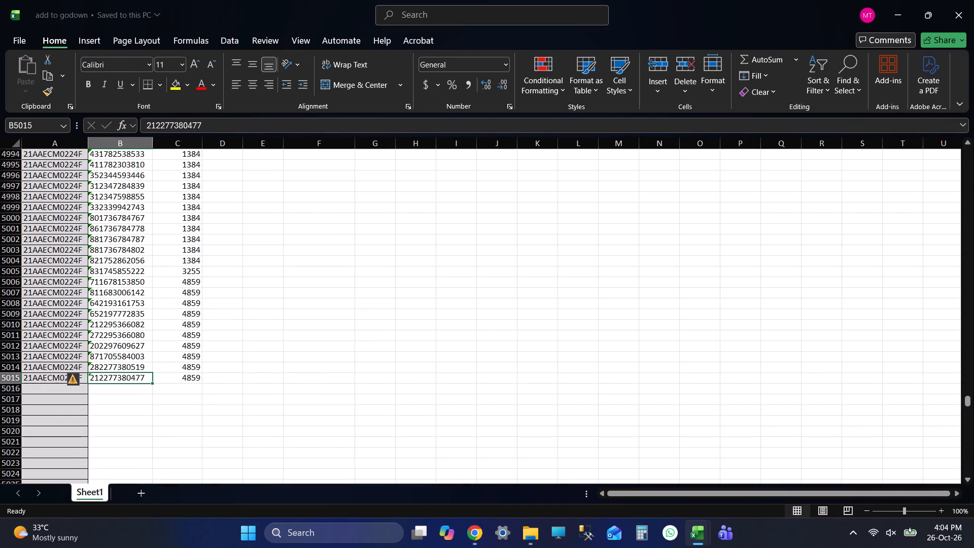
Return to the header row in both add to godown and the GODOWN sheet, and save EXTENDED FILE 20261026.
key(ctrl+Up)
key(Up)
key(Up)
key(alt+Tab)
key(ctrl+Up)
key(Up)
key(Up)
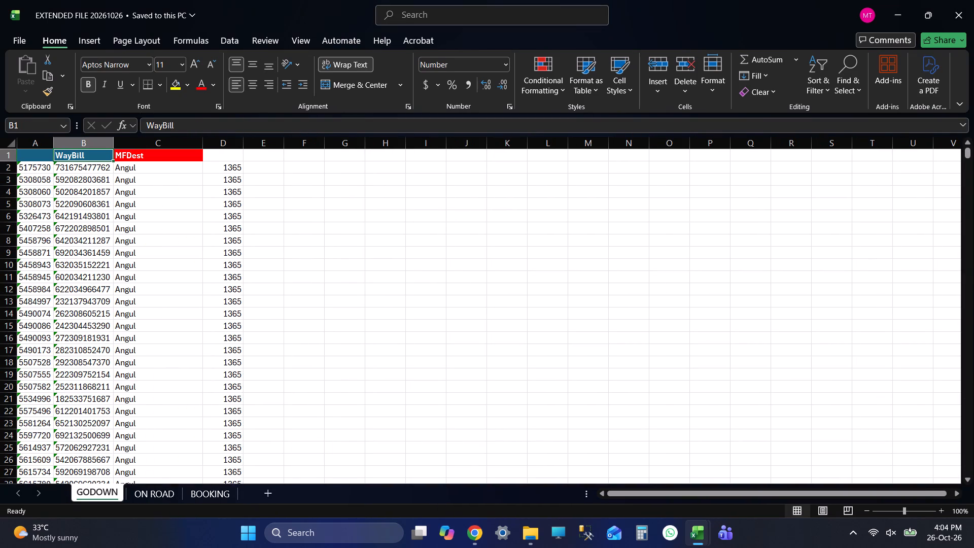
key(ctrl+s)
Switch to the add to godown workbook and save it with the header cell B1 selected.
key(alt+Tab)
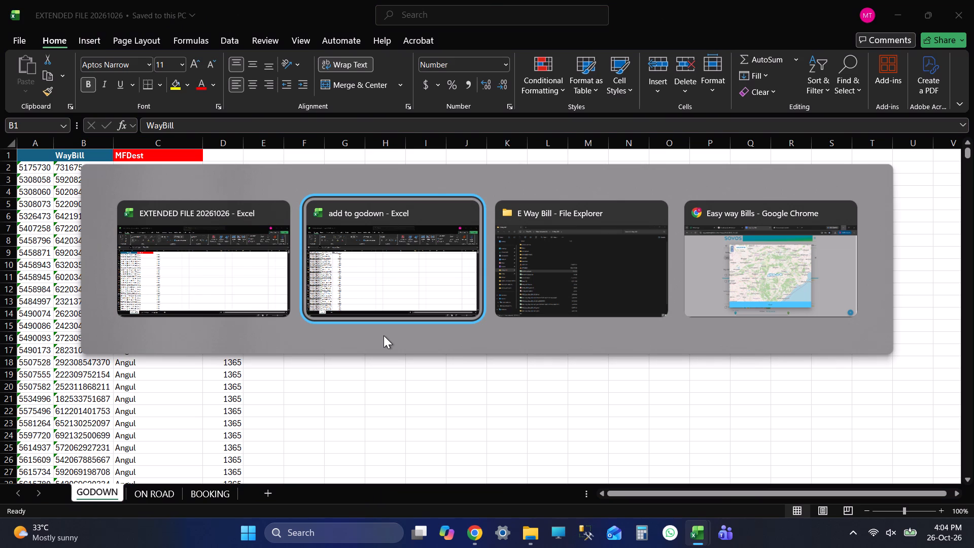
click(384, 286)
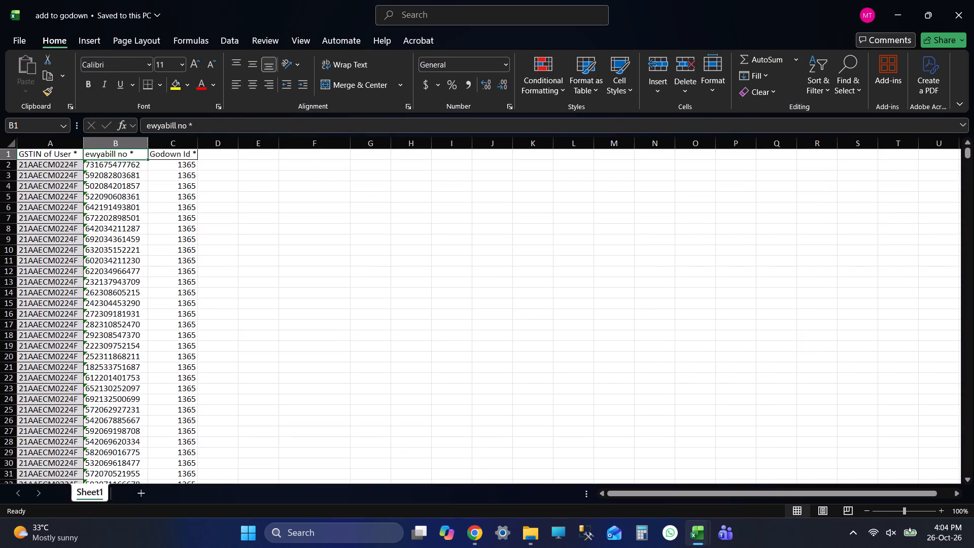
key(ctrl+s)
key(ctrl+s)
key(ctrl+s)
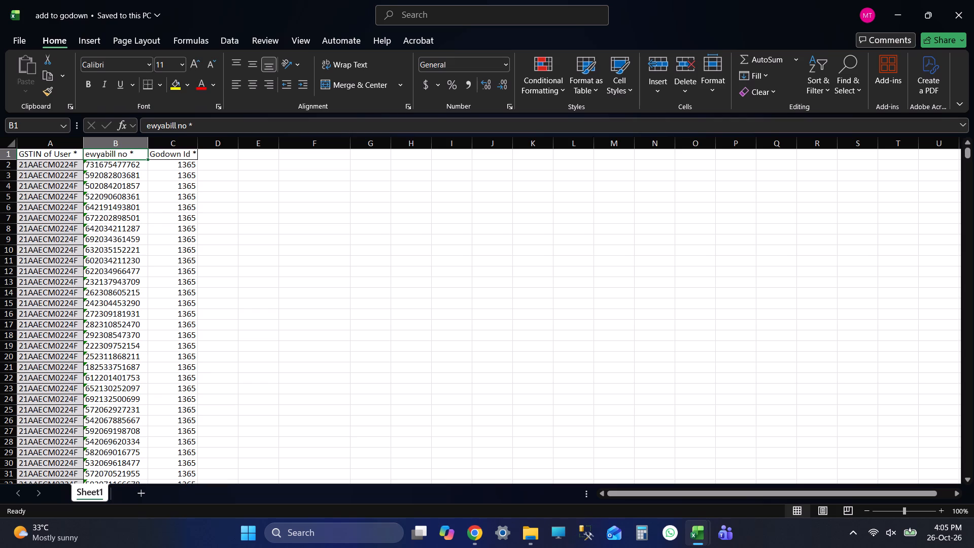
Switch back to the GODOWN sheet of EXTENDED FILE 20261026.
key(alt+Tab)
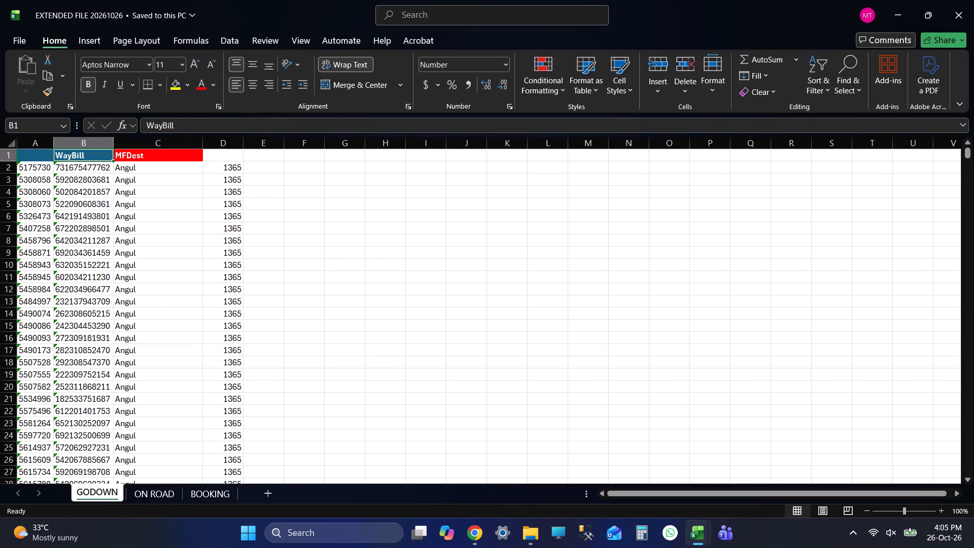
Locate the yellow-marked row 5015 in the GODOWN sheet and check its entries across the columns.
key(ctrl+Down)
key(Page_Up)
key(Page_Up)
key(Page_Up)
key(Page_Up)
key(Page_Up)
key(Page_Up)
key(Page_Up)
key(Page_Up)
key(Page_Up)
key(Page_Up)
key(Page_Up)
key(Page_Up)
key(Page_Up)
key(Page_Up)
key(Page_Up)
key(Page_Up)
key(Page_Up)
key(Page_Up)
key(Page_Up)
key(Page_Up)
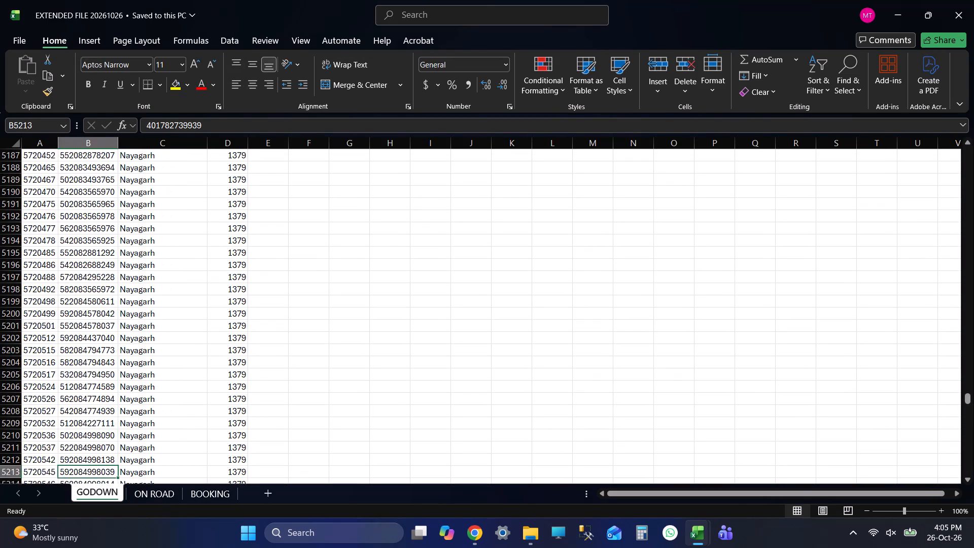
key(Page_Up)
key(Page_Up)
key(Page_Up)
key(Page_Up)
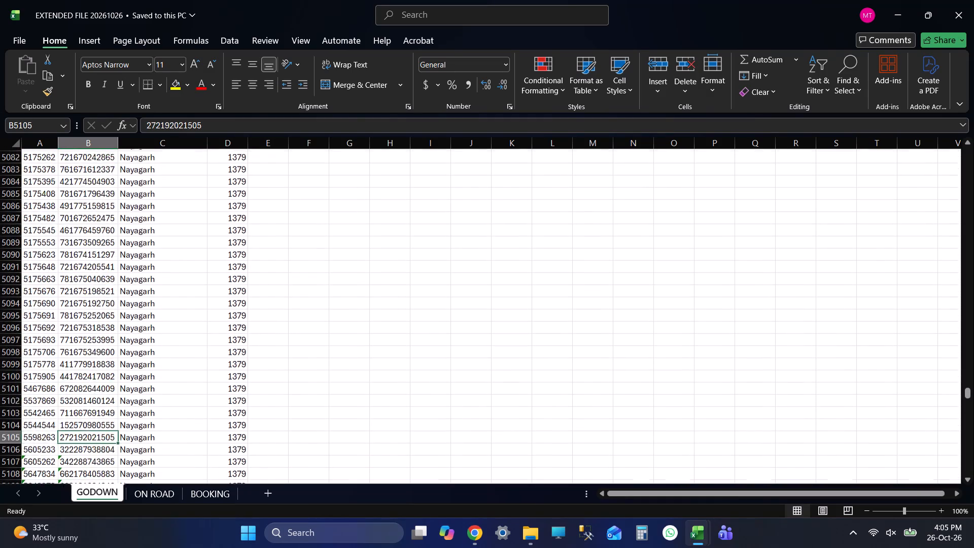
key(Page_Up)
key(Page_Up)
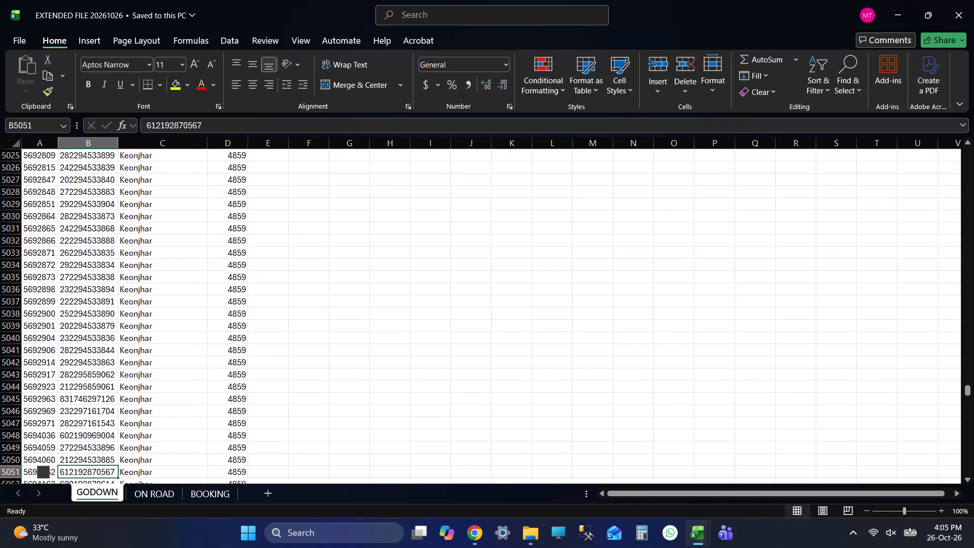
key(Up)
key(Up)
key(Up)
key(Up)
key(Up)
key(Up)
key(Up)
key(Up)
key(Up)
key(Up)
key(Page_Up)
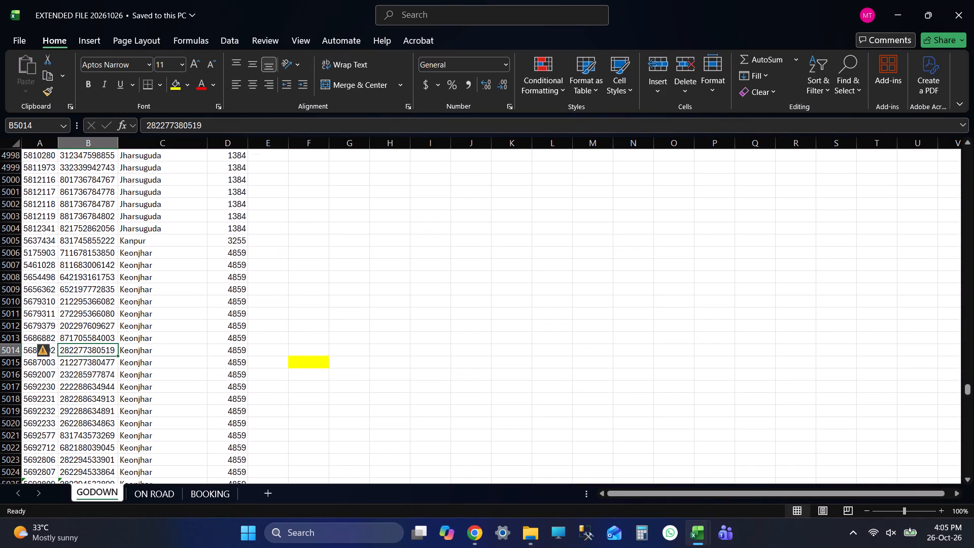
key(Down)
key(Right)
key(Right)
key(Right)
key(Right)
key(Right)
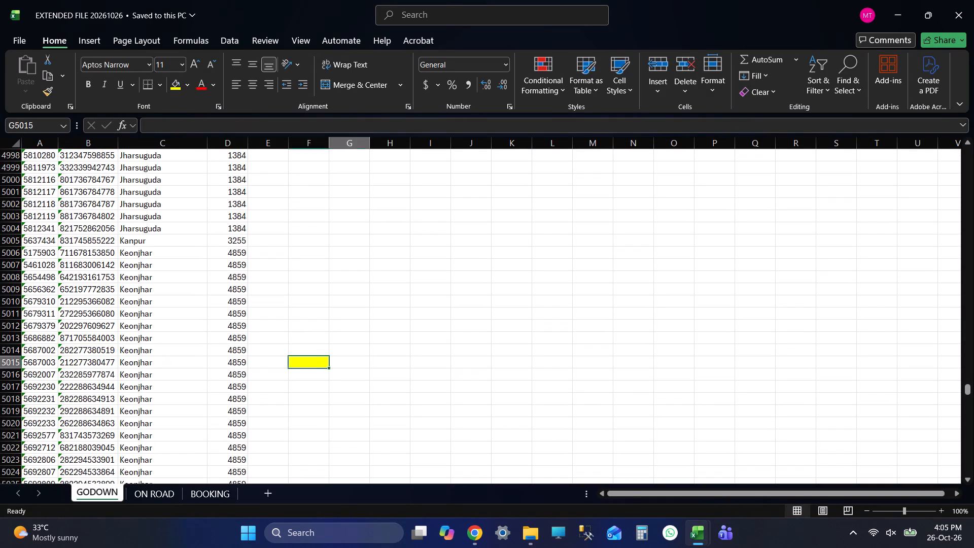
key(Right)
key(Right)
key(ctrl+Left)
key(Left)
key(Left)
key(Left)
key(Left)
key(Right)
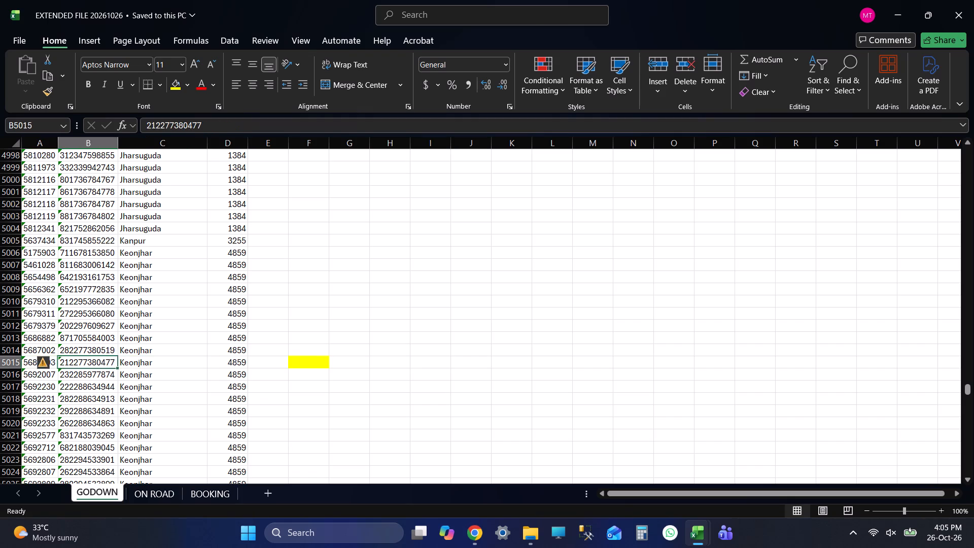
Select the yellow marker cell F5015 in the GODOWN sheet and save EXTENDED FILE 20261026.
key(Right)
key(Right)
key(Right)
key(Right)
key(ctrl+s)
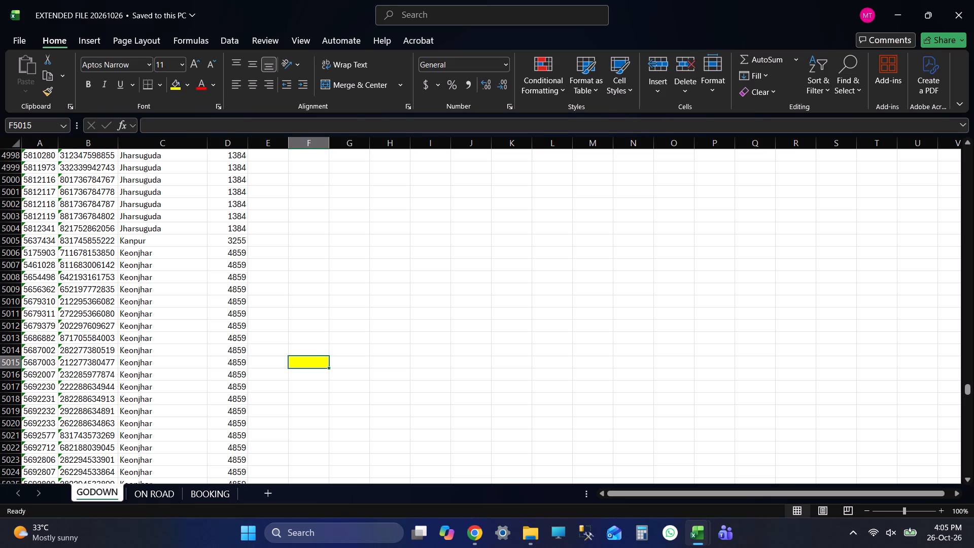
key(ctrl+s)
key(ctrl+s)
Switch to add to godown, select the last filled waybill cell, B5015, and save the workbook.
key(alt+Tab)
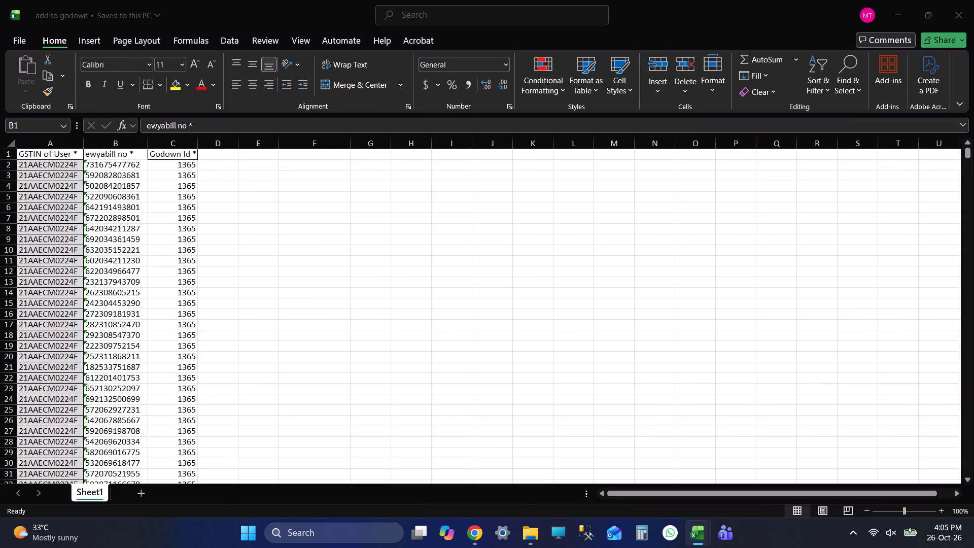
key(alt+Tab)
key(alt+Tab)
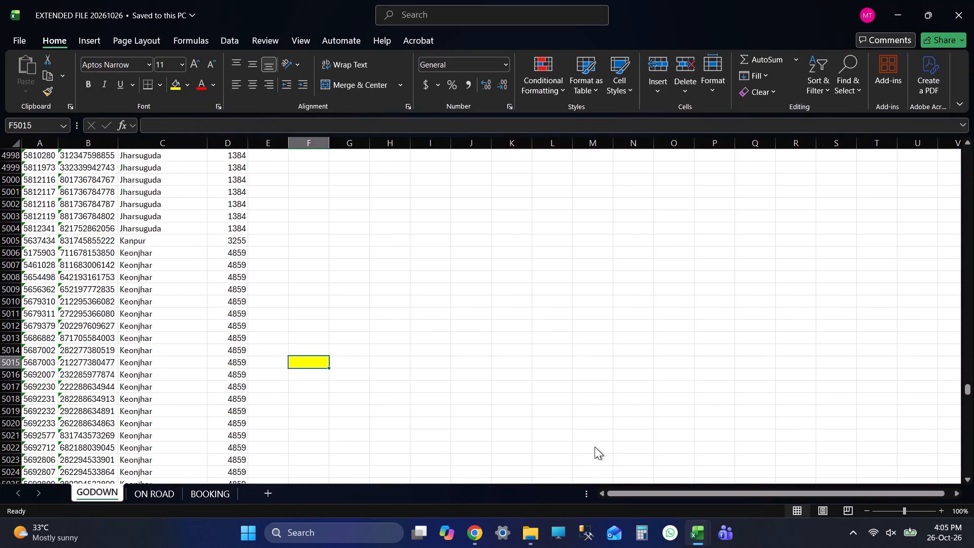
key(Down)
key(Down)
key(ctrl+Down)
key(Down)
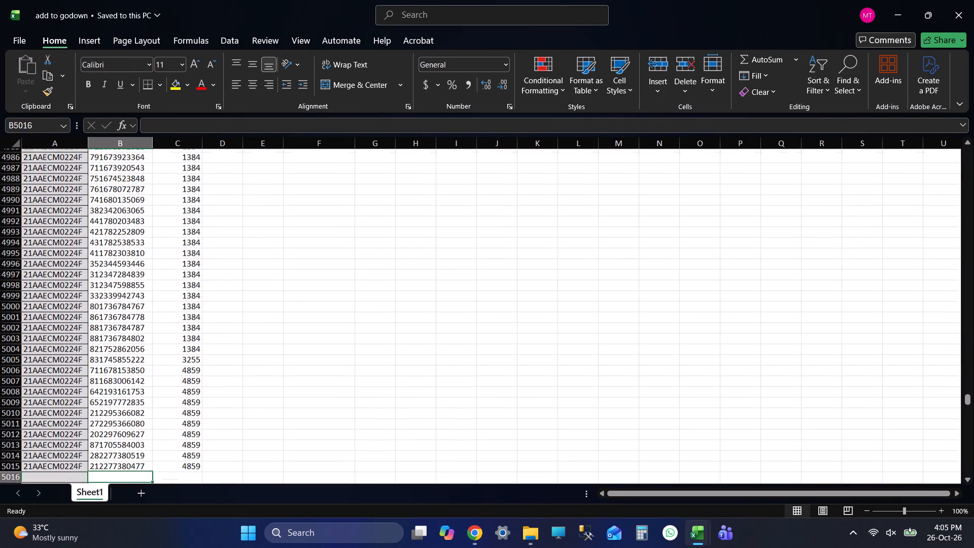
key(Down)
key(Down)
key(Down)
key(Down)
key(Down)
key(Down)
key(Down)
key(ctrl+Up)
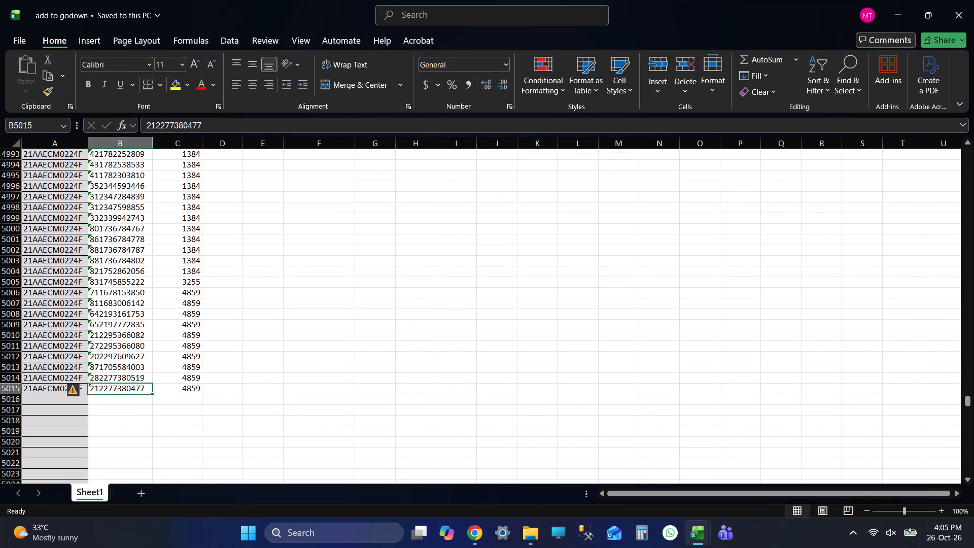
key(ctrl+s)
key(ctrl+s)
key(ctrl+s)
key(ctrl+s)
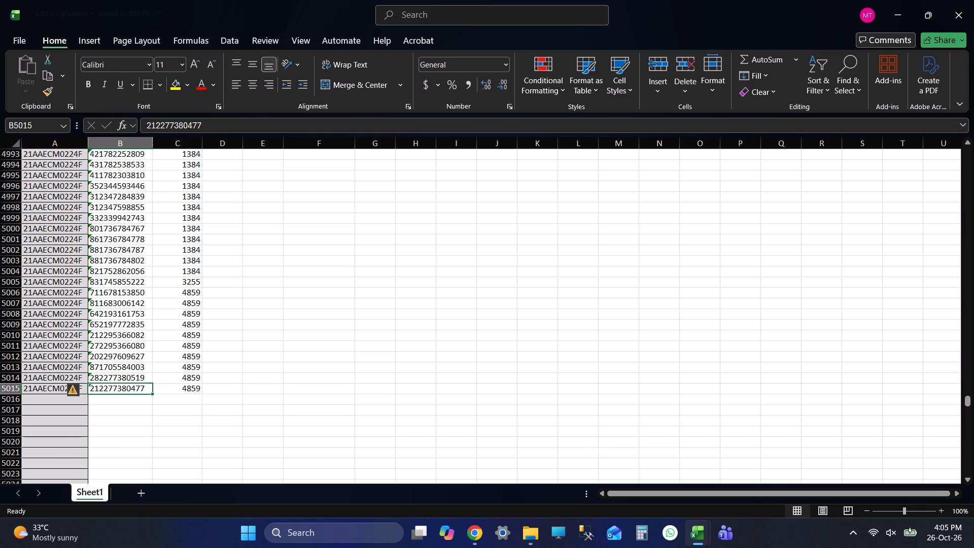
Return to the GODOWN sheet, select waybill cell B5015, and save EXTENDED FILE 20261026.
key(alt+Tab)
key(shift+Tab)
key(shift+Tab)
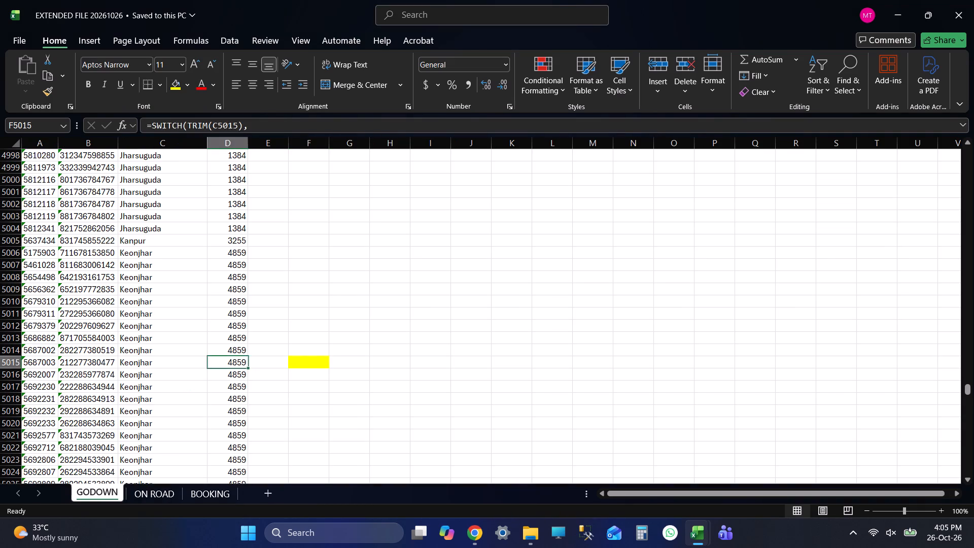
key(shift+Tab)
key(shift+Tab)
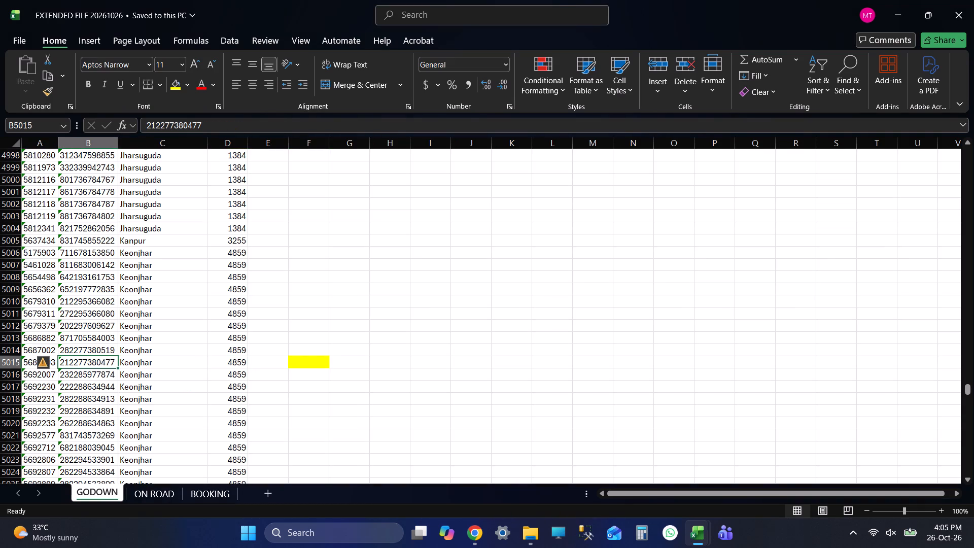
key(ctrl+s)
key(ctrl+s)
key(ctrl+s)
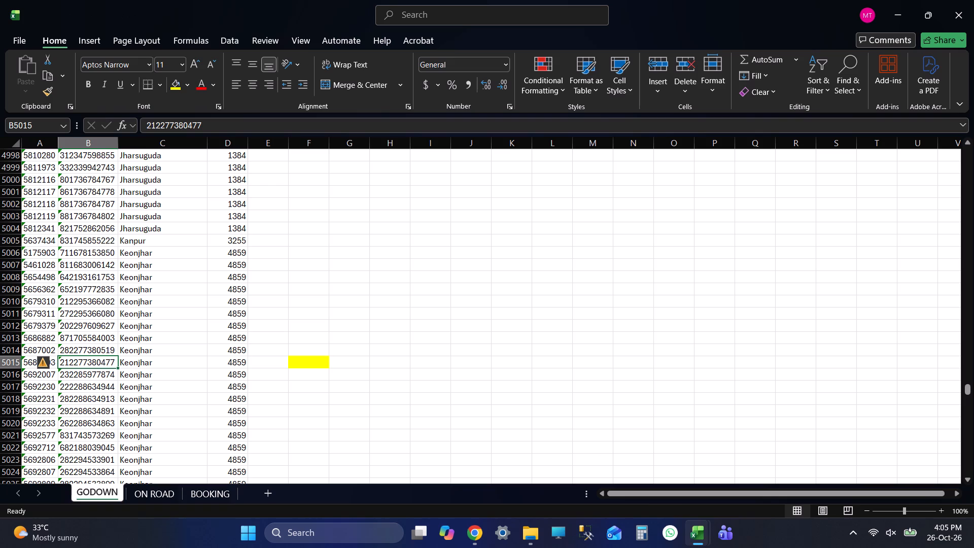
key(ctrl+s)
key(ctrl+s)
key(ctrl+s)
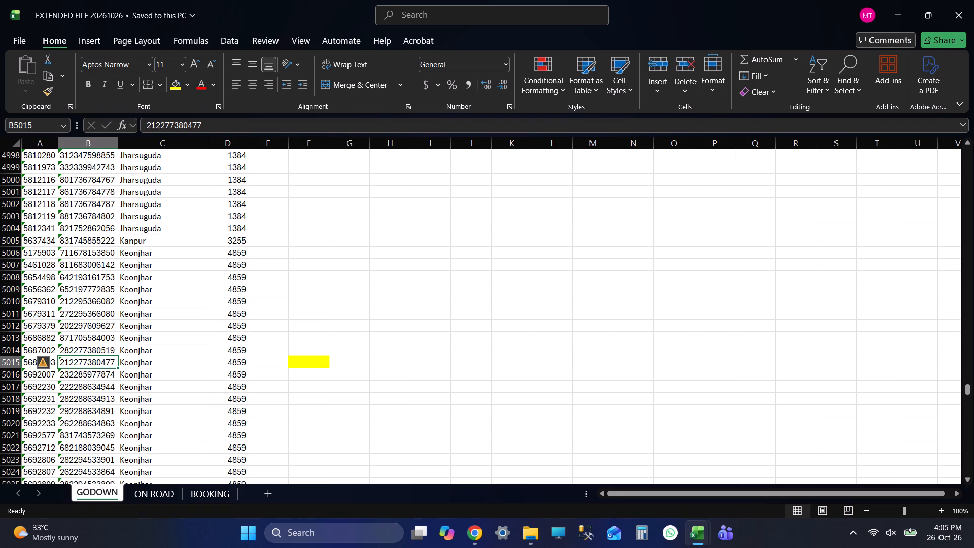
key(ctrl+s)
key(ctrl+s)
key(ctrl+s)
key(ctrl+s)
key(ctrl+s)
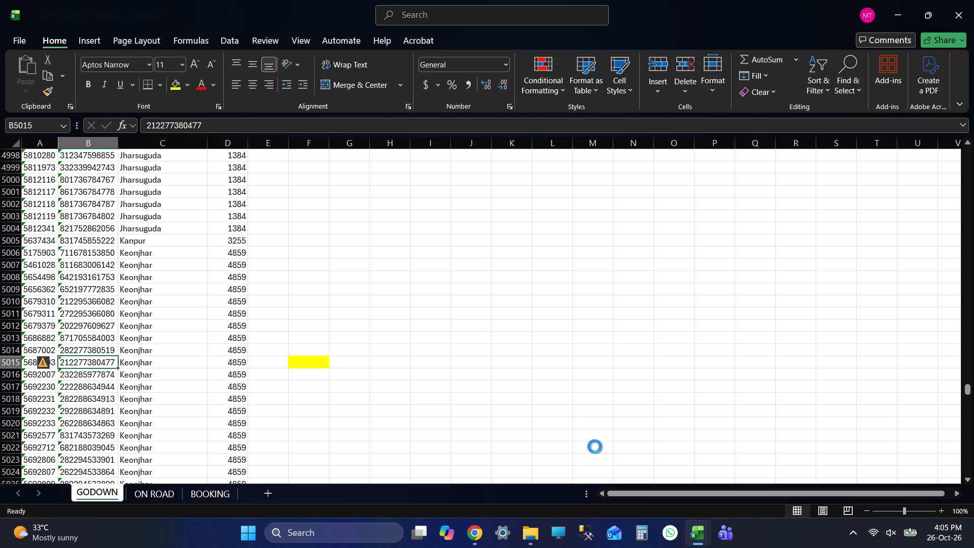
key(ctrl+s)
key(ctrl+s)
key(ctrl+s)
key(ctrl+s)
key(ctrl+s)
key(ctrl+s)
key(ctrl+s)
Compare row 5015 of the GODOWN sheet with the last filled row of add to godown.
key(alt+Tab)
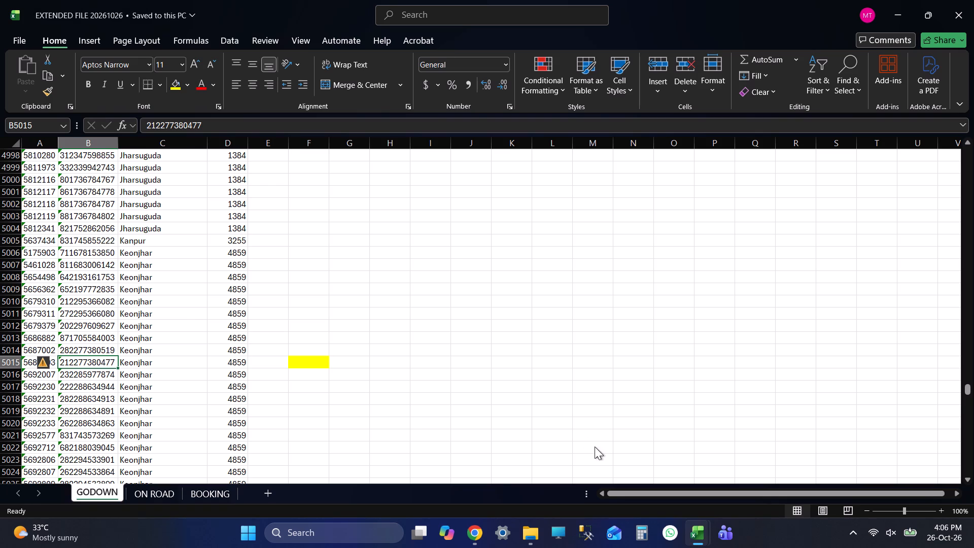
key(alt+Tab)
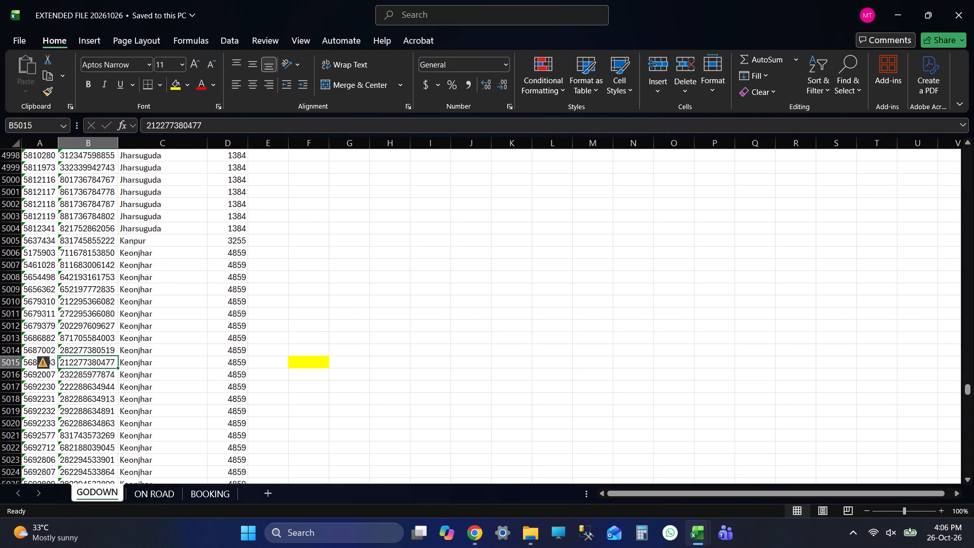
key(alt+Tab)
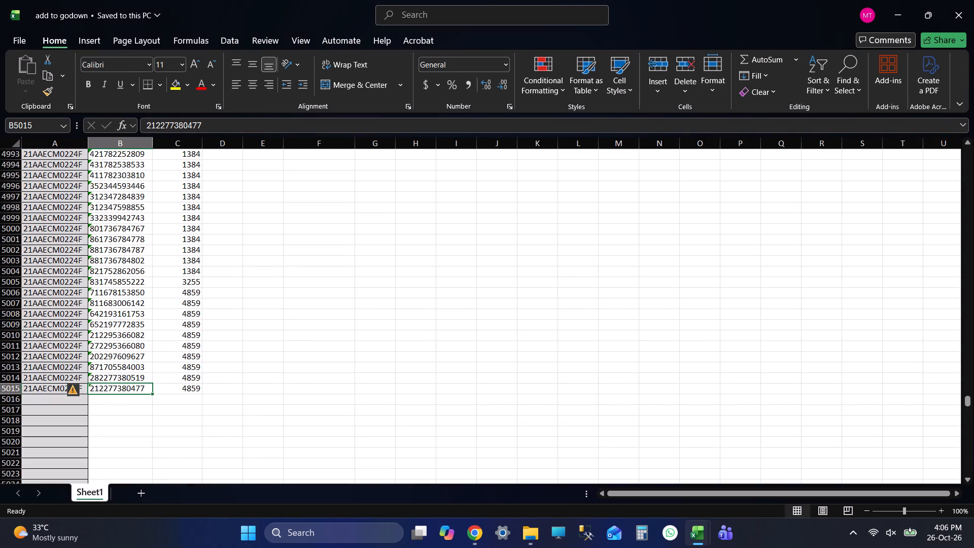
key(alt+Tab)
key(alt+Tab)
key(alt+Tab)
key(alt+Tab)
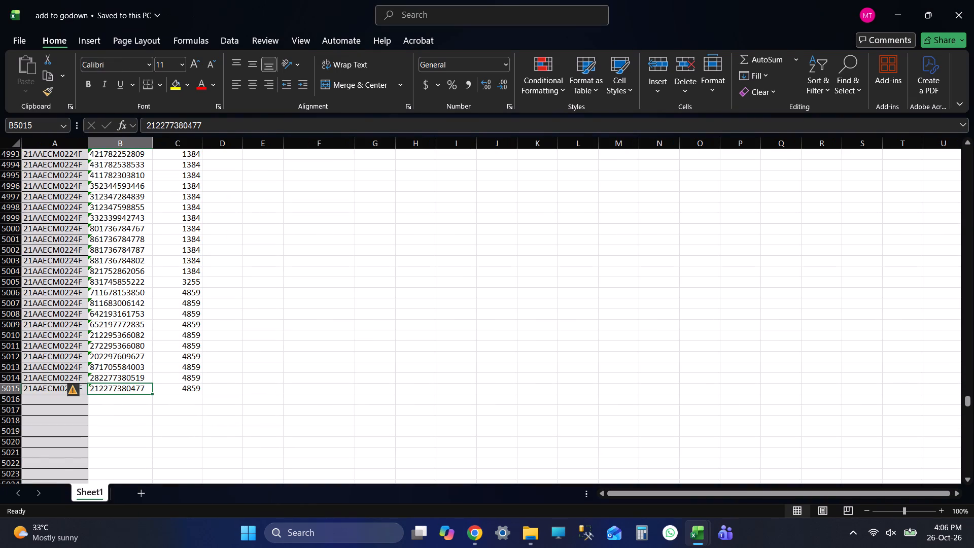
key(alt+Tab)
key(alt+Tab)
key(alt+Tab)
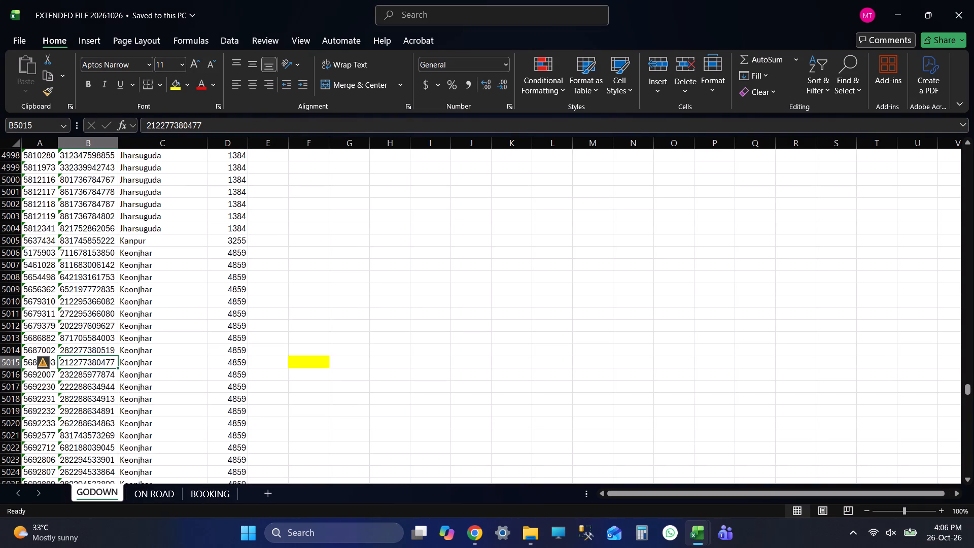
key(alt+Tab)
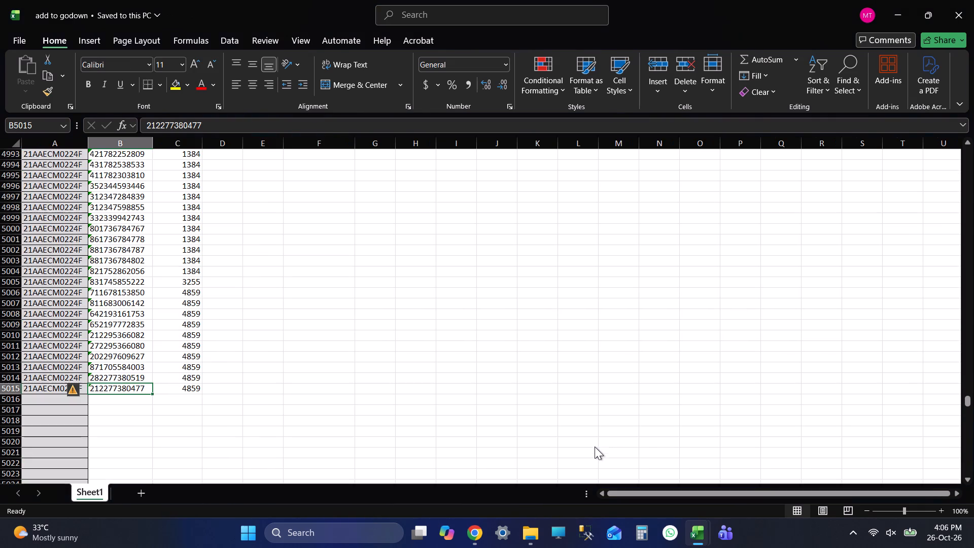
Check below the last filled row of add to godown, reselect waybill cell B5015, and save the workbook.
key(Down)
key(Down)
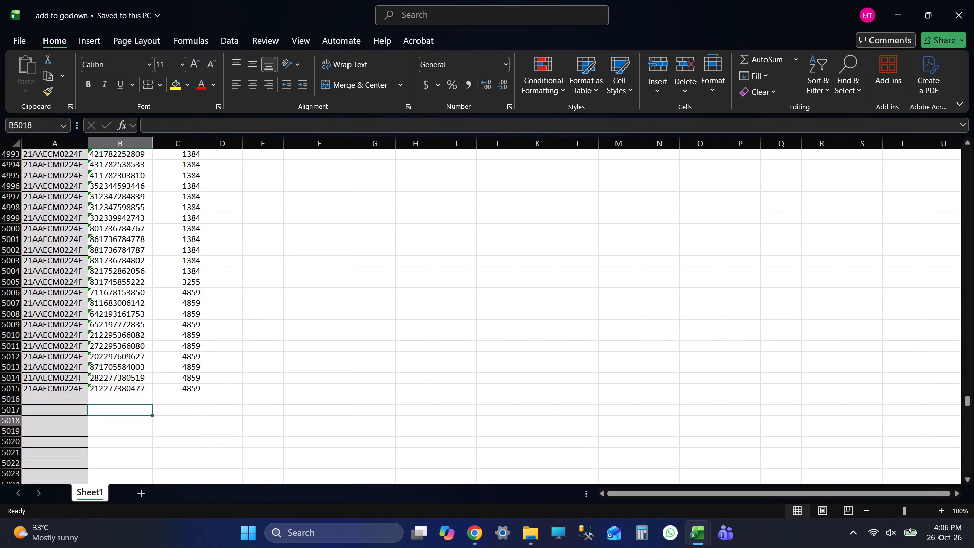
key(Down)
key(Down)
key(Down)
key(Down)
key(Down)
key(Down)
key(Down)
key(Down)
key(Down)
key(ctrl+Up)
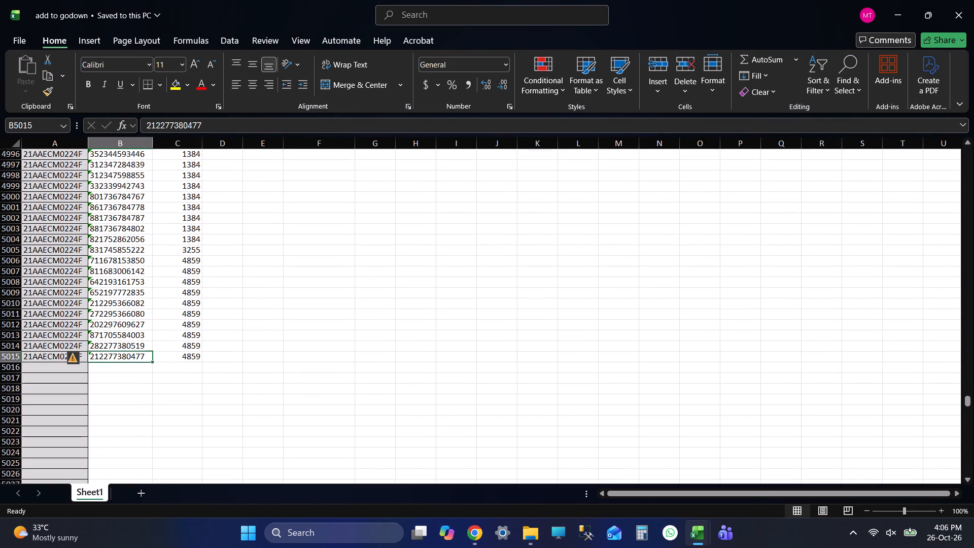
key(ctrl+s)
Return to header cell B1 in add to godown, save the workbook, and close it.
key(ctrl+Up)
key(Up)
key(Up)
key(Up)
key(Up)
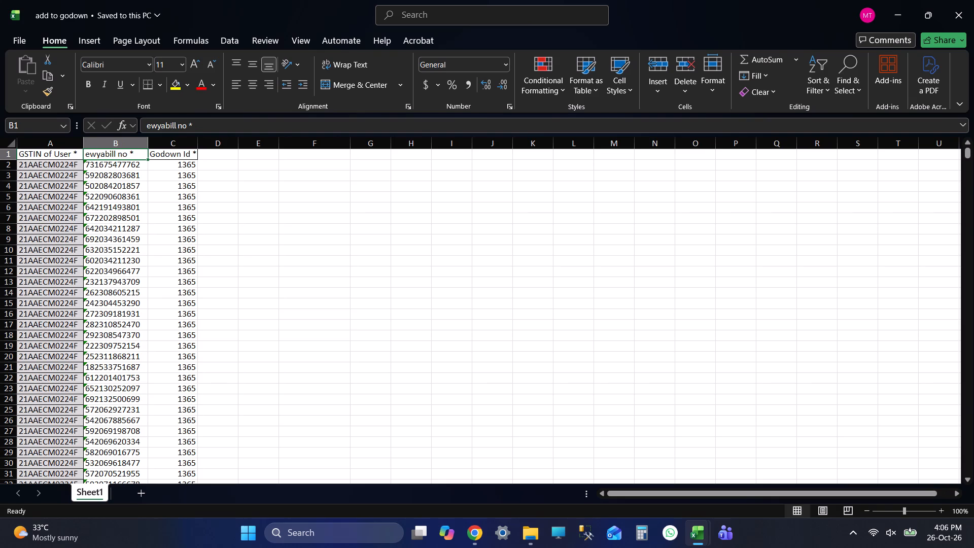
key(ctrl+s)
click(973, 0)
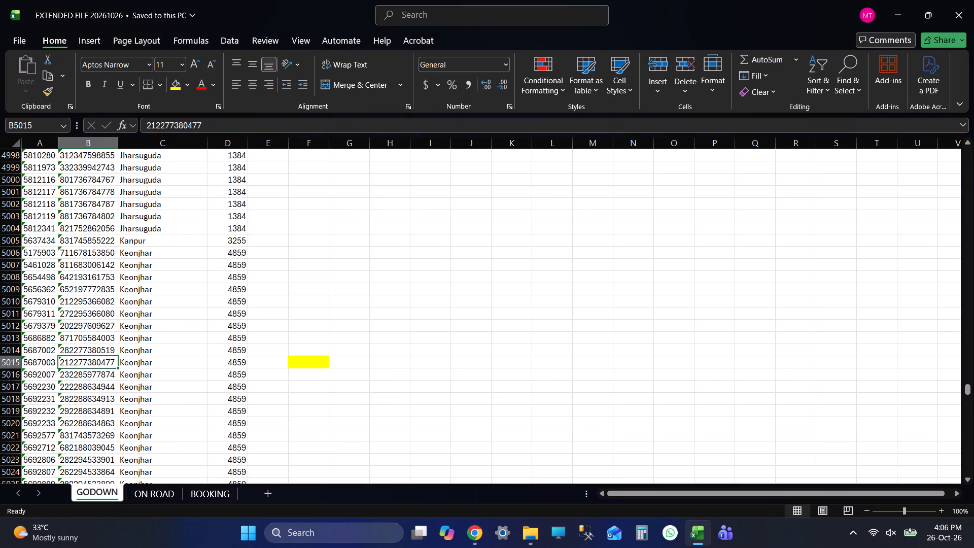
Save EXTENDED FILE 20261026 and open its ON ROAD sheet.
key(alt+Tab)
key(alt+Tab)
key(ctrl+s)
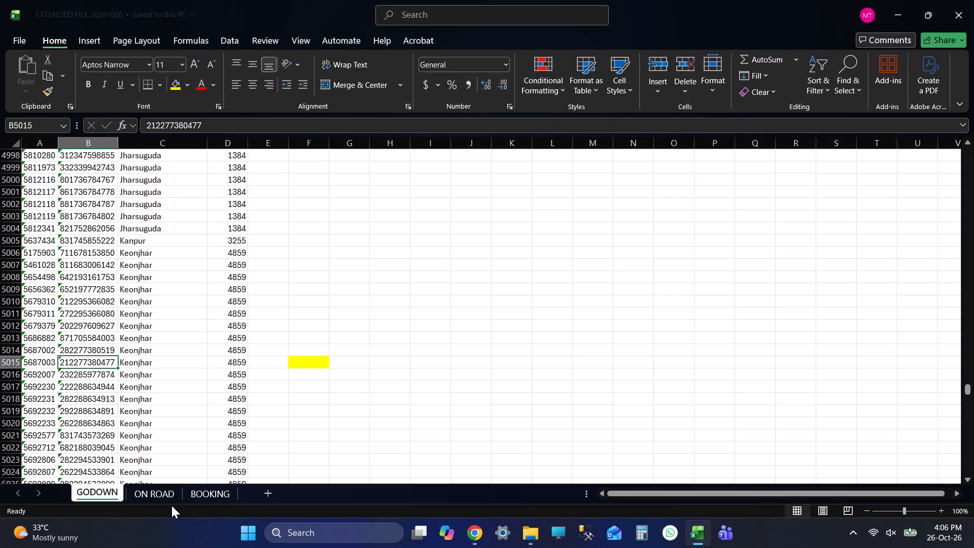
click(171, 505)
click(152, 496)
Switch to File Explorer and open the MOVEMENT EXTEND workbook from the E Way Bill folder.
key(alt+Tab)
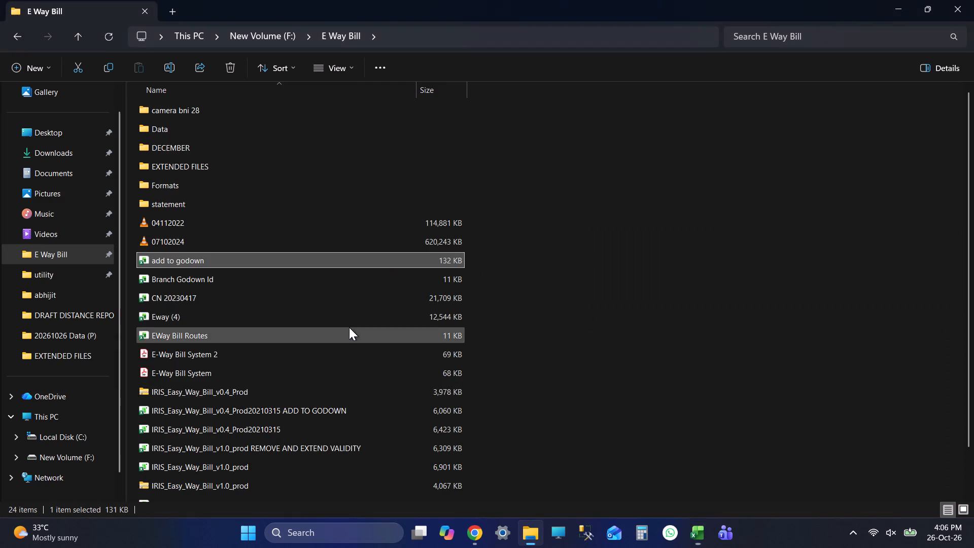
scroll(349, 327, down, 4)
scroll(349, 328, up, 1)
scroll(349, 328, down, 3)
scroll(323, 382, up, 1)
scroll(321, 387, down, 2)
scroll(242, 430, down, 3)
scroll(241, 437, up, 1)
scroll(241, 437, down, 1)
double_click(201, 461)
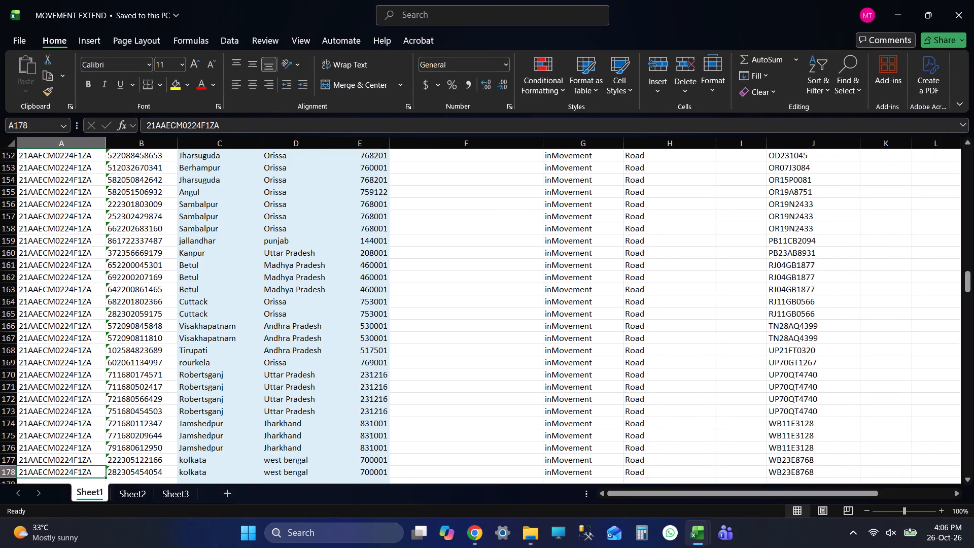
Clear all the old waybill rows below the header in Sheet1 of MOVEMENT EXTEND, across every filled column.
key(ctrl+Up)
key(Up)
key(Up)
key(ctrl+Left)
key(Left)
key(Left)
key(Up)
key(Up)
key(Up)
key(Down)
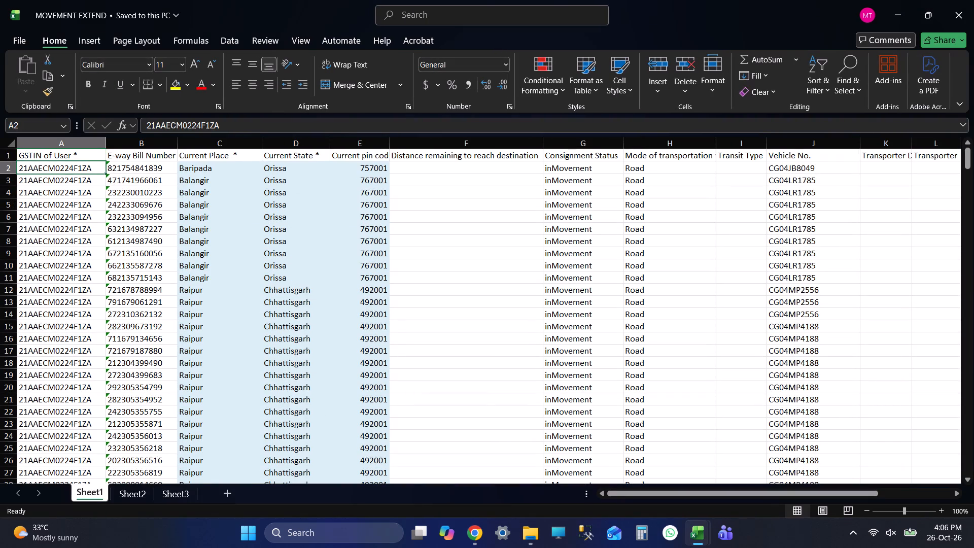
key(ctrl+shift+Right)
key(ctrl+shift+Right)
key(ctrl+shift+Right)
key(ctrl+shift+Right)
key(ctrl+shift+Right)
key(ctrl+shift+Right)
key(ctrl+shift+Right)
key(ctrl+shift+Right)
key(ctrl+shift+Right)
key(ctrl+shift+Down)
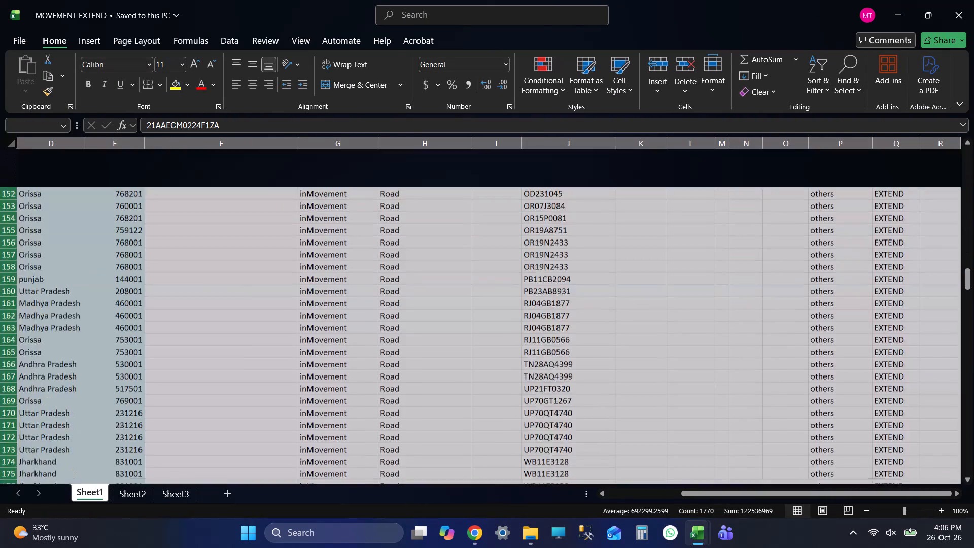
key(Delete)
Return to cell A2 of the emptied Sheet1 and save MOVEMENT EXTEND.
key(Up)
key(Up)
key(Up)
key(Up)
key(Left)
key(Left)
key(Left)
key(Up)
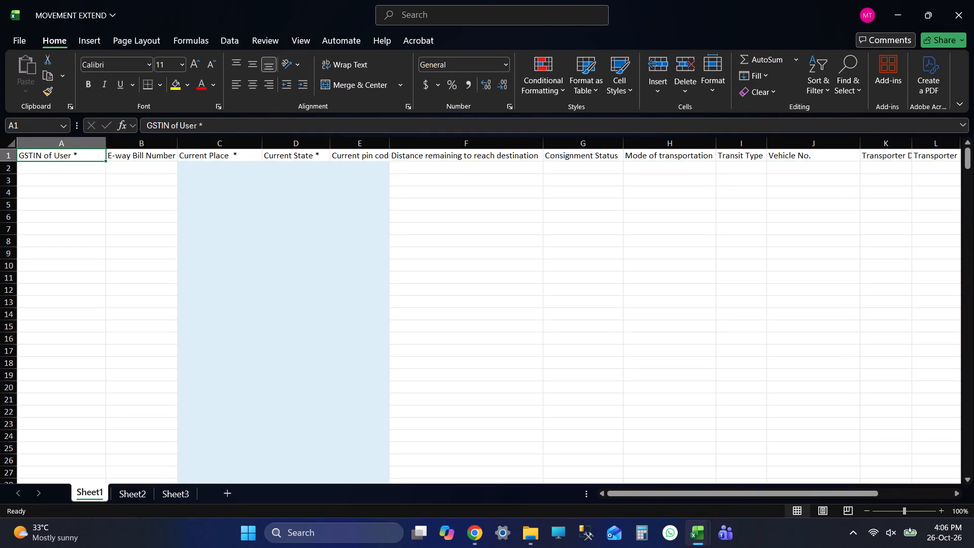
key(Up)
key(Up)
key(Down)
key(ctrl+s)
key(ctrl+s)
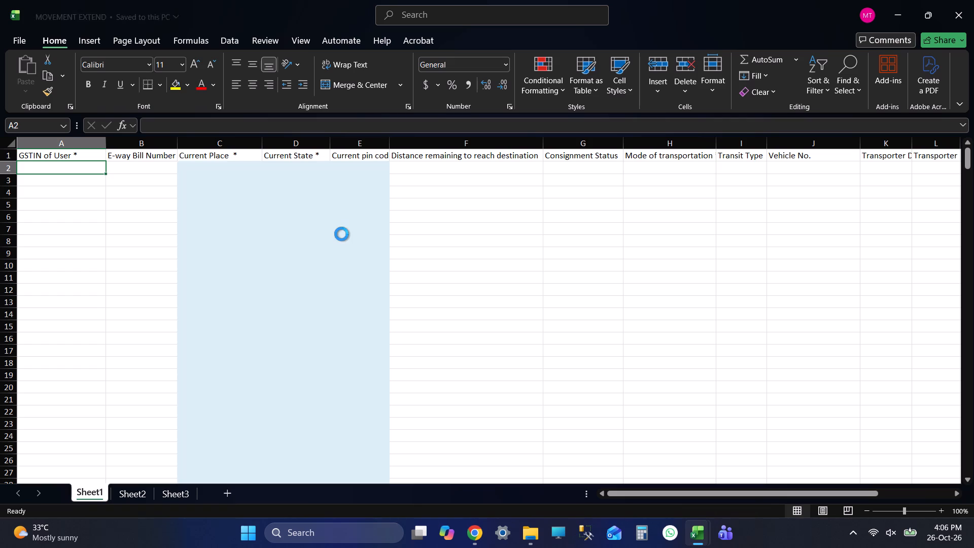
key(ctrl+s)
Switch to EXTENDED FILE 20261026 and copy the ON ROAD data rows N2 to AD105, from GSTIN of User through the extension reason columns.
key(alt+Tab)
key(Up)
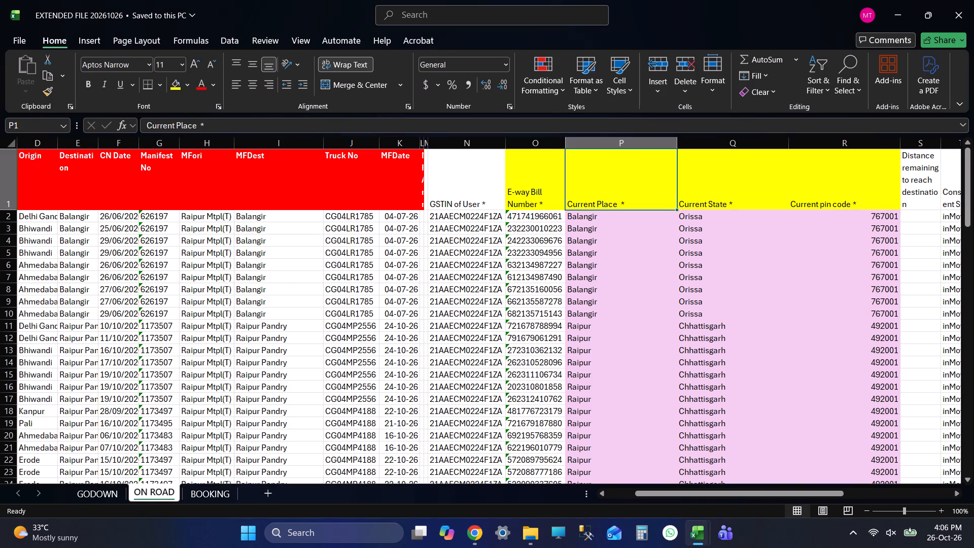
key(Left)
key(Left)
key(Up)
key(Up)
key(Up)
key(Up)
key(Up)
key(Up)
key(Up)
key(Up)
key(Up)
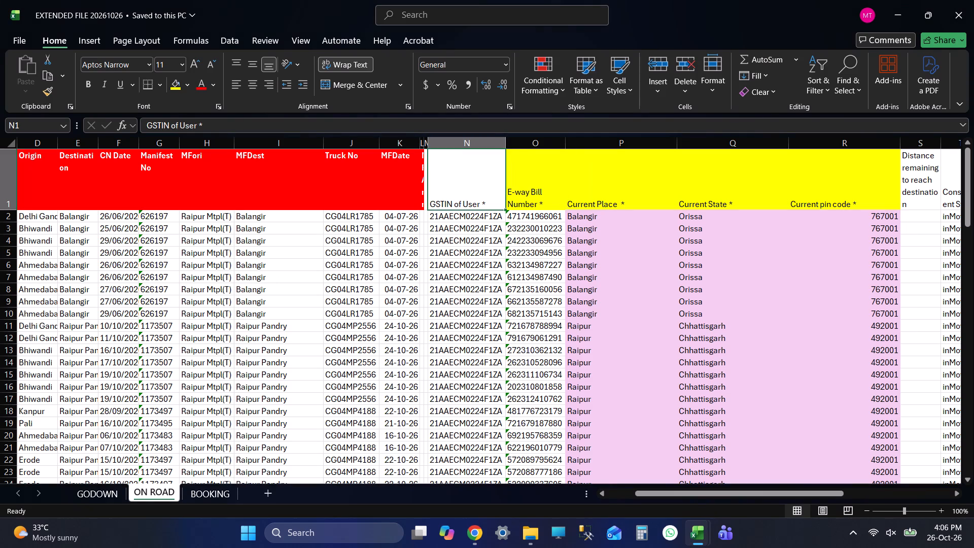
key(Down)
key(ctrl+shift+Right)
key(ctrl+shift+Right)
key(ctrl+shift+Right)
key(ctrl+shift+Right)
key(ctrl+shift+Right)
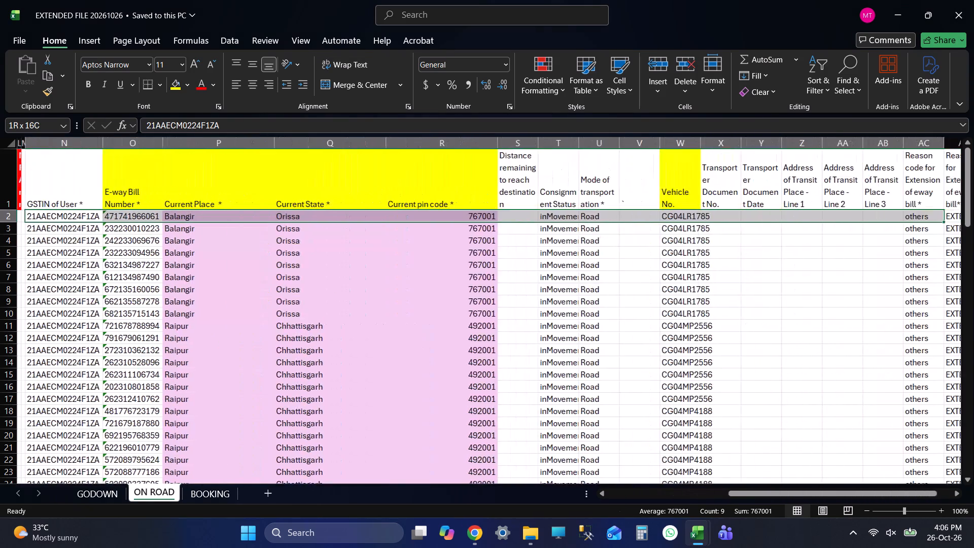
key(ctrl+shift+Right)
key(ctrl+shift+Down)
key(ctrl+c)
key(ctrl+c)
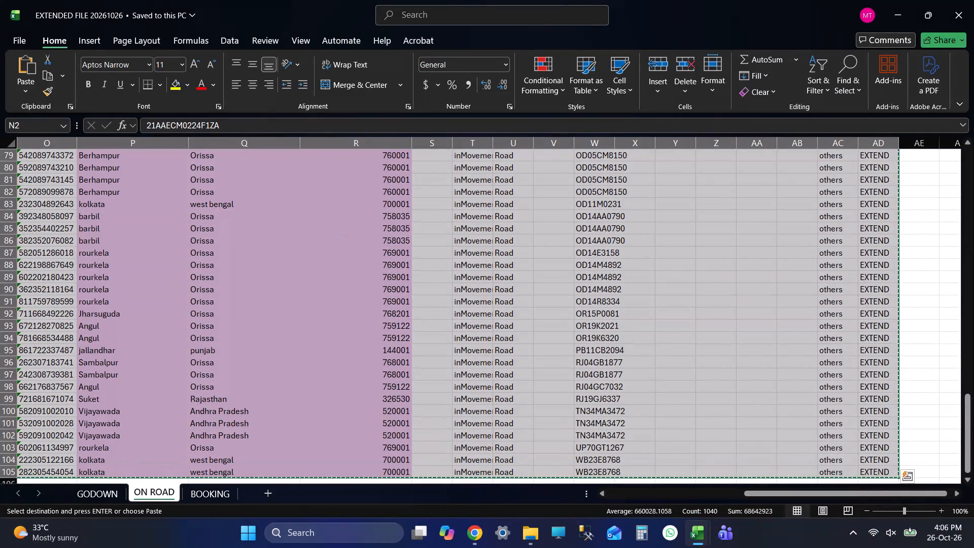
Paste the copied ON ROAD rows into Sheet1 of MOVEMENT EXTEND starting at cell A2, and save the workbook.
key(alt+Tab)
key(Up)
key(Down)
key(ctrl+v)
key(ctrl+Up)
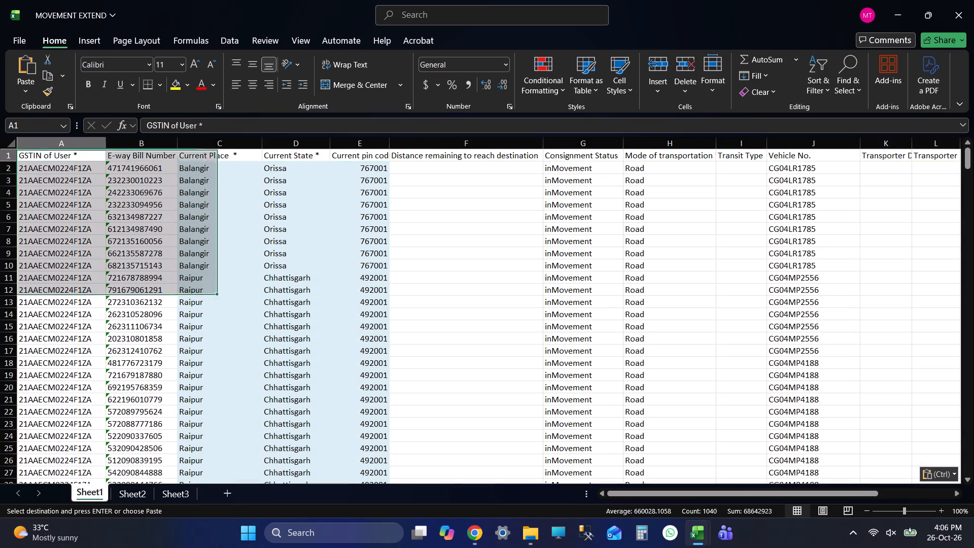
key(ctrl+s)
key(ctrl+s)
Compare the first data rows of the ON ROAD sheet with the pasted rows in MOVEMENT EXTEND.
key(alt+Tab)
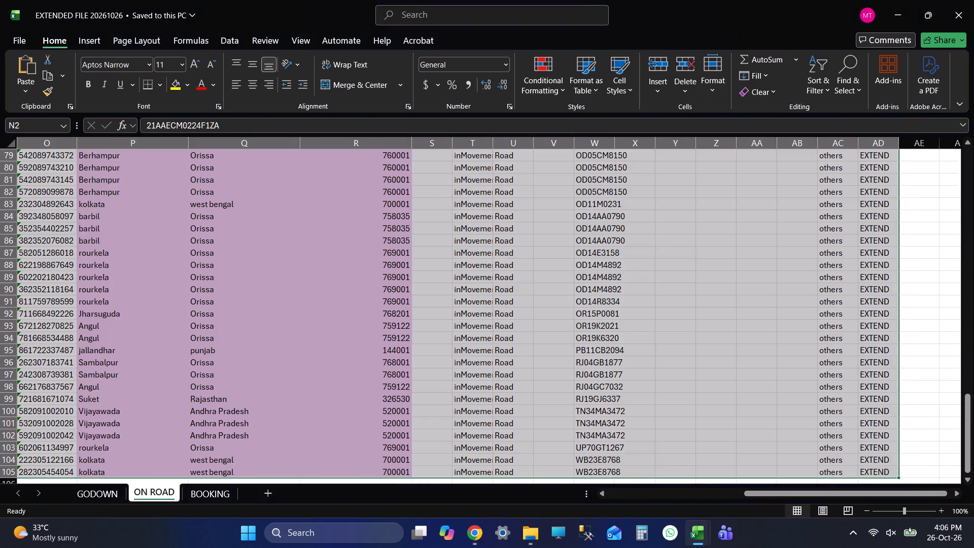
key(ctrl+Up)
key(Down)
key(alt+Tab)
key(Down)
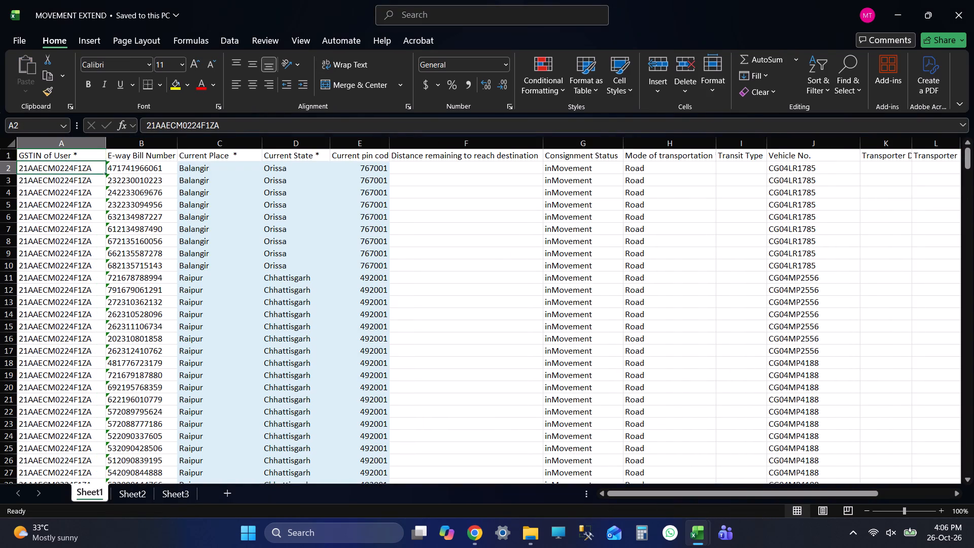
key(alt+Tab)
key(alt+Tab)
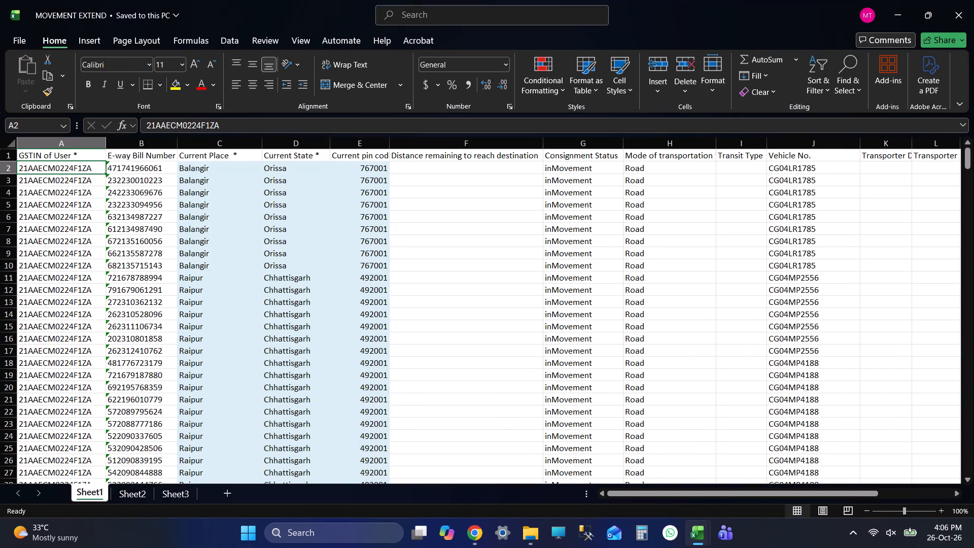
key(alt+Tab)
key(alt+Tab)
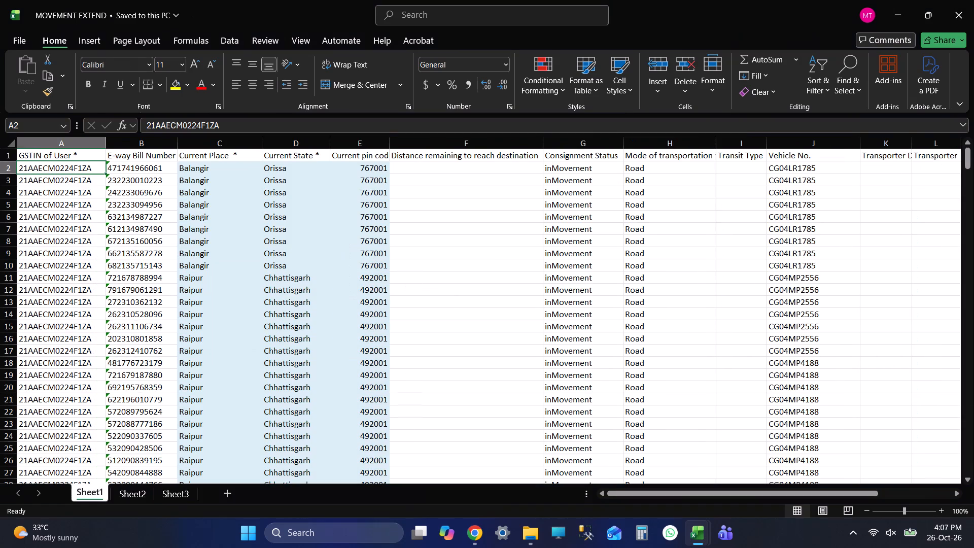
key(alt+Tab)
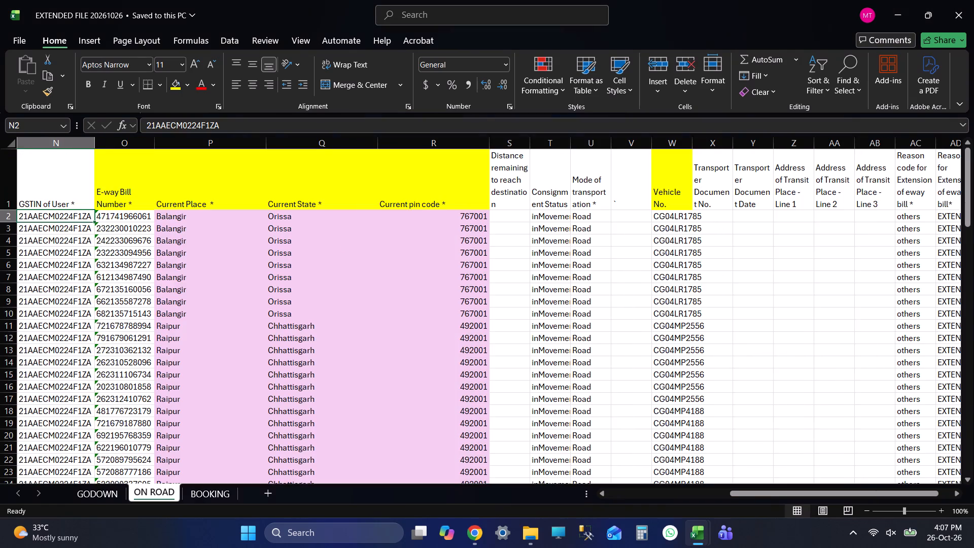
Compare the last filled rows of the ON ROAD sheet and MOVEMENT EXTEND.
key(ctrl+Down)
key(alt+Tab)
key(ctrl+Down)
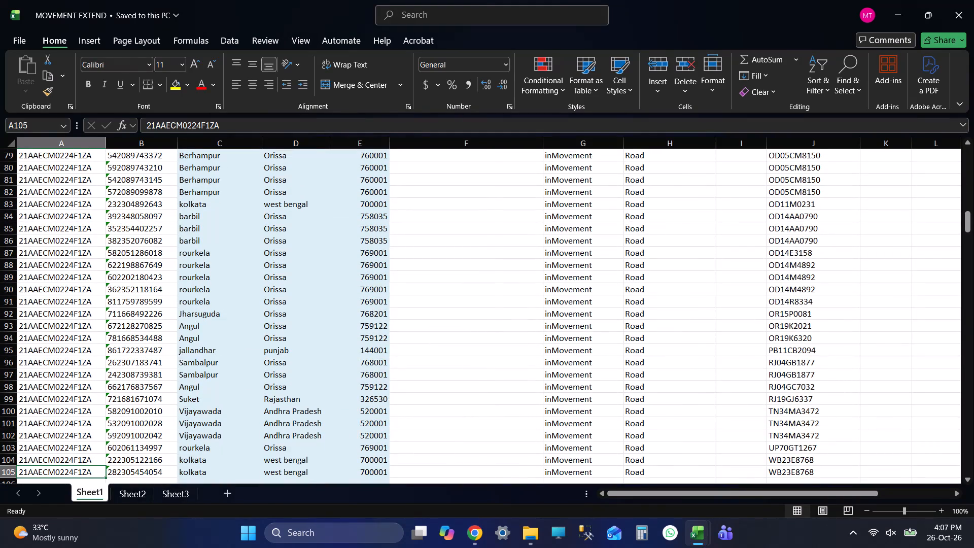
key(alt+Tab)
key(alt+Tab)
key(alt+Tab)
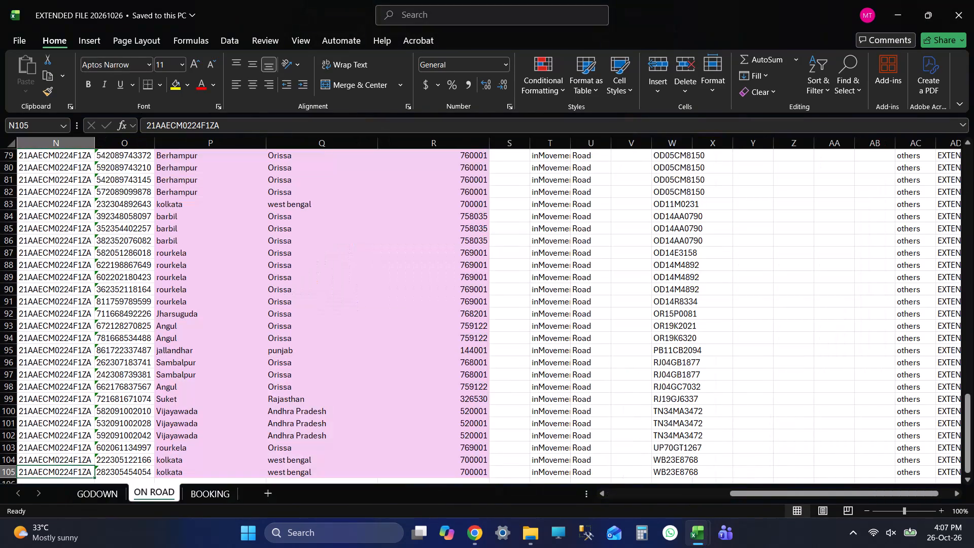
key(alt+Tab)
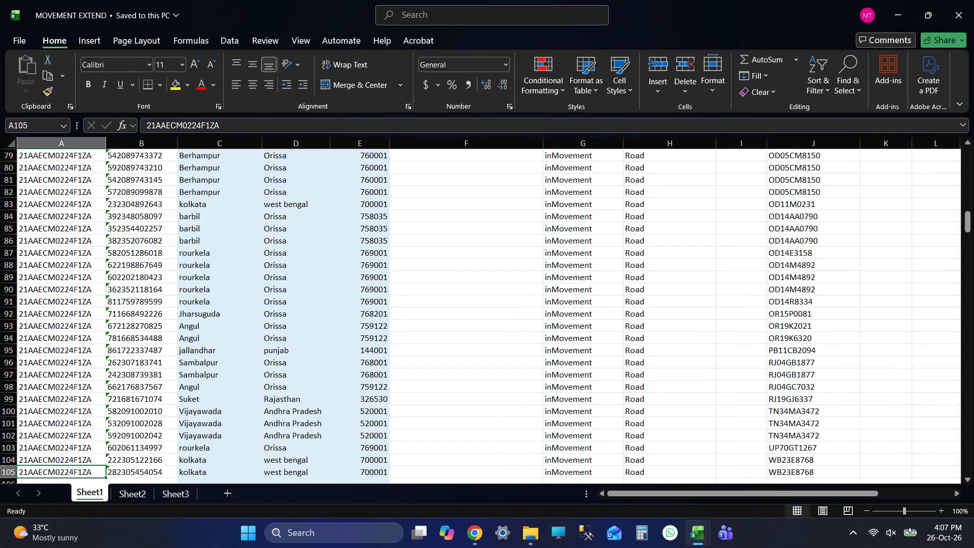
key(alt+Tab)
key(alt+Tab)
key(alt+Tab)
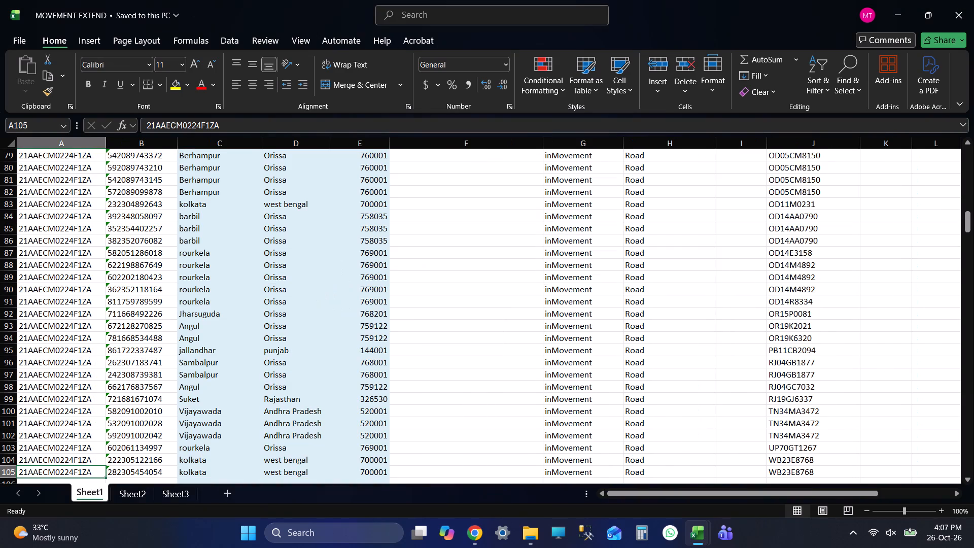
key(alt+Tab)
key(alt+Tab)
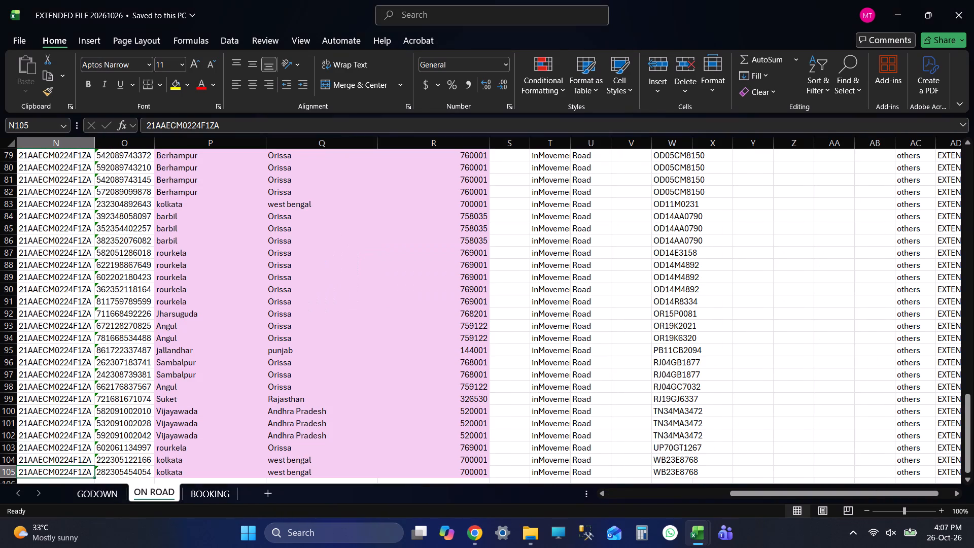
Save and close MOVEMENT EXTEND, then save and close EXTENDED FILE 20261026.
key(alt+Tab)
key(ctrl+s)
key(ctrl+s)
key(ctrl+s)
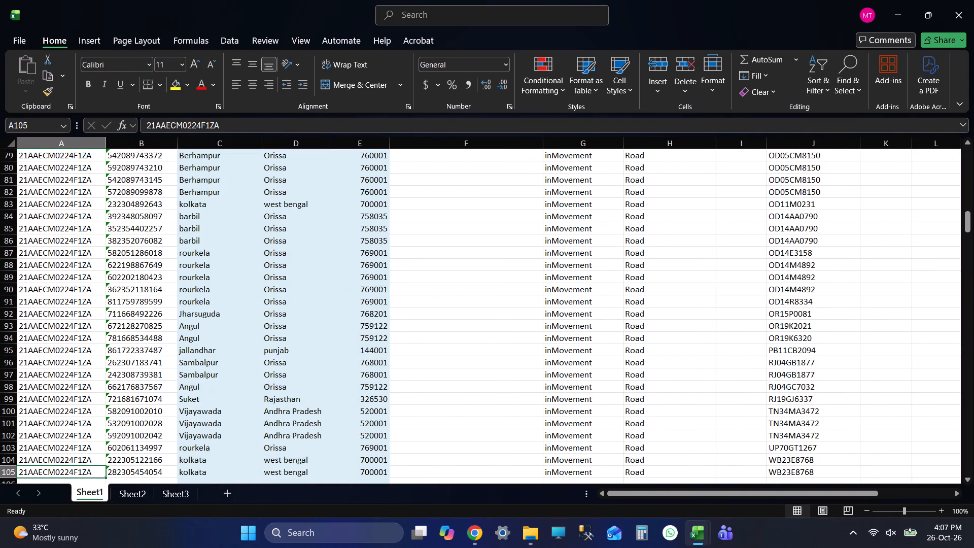
click(973, 0)
key(ctrl+s)
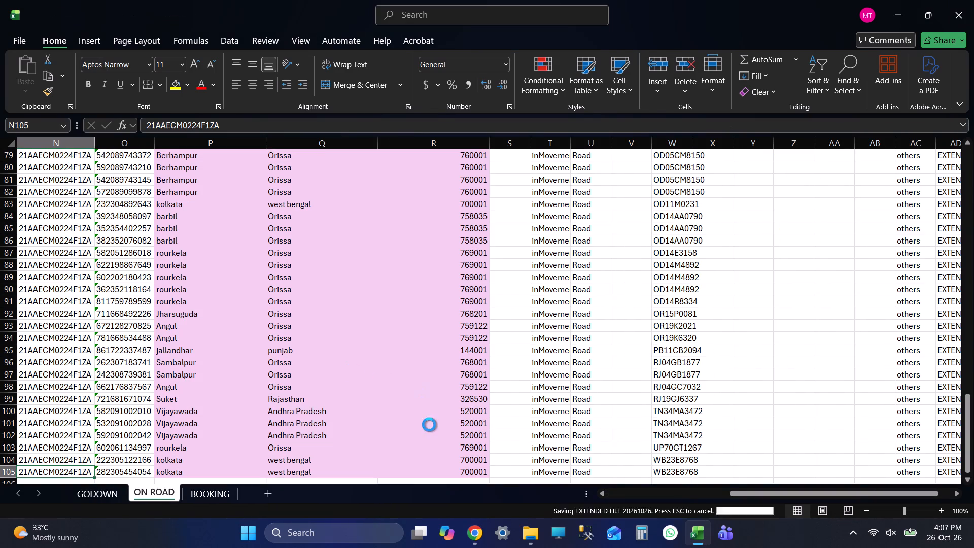
click(973, 0)
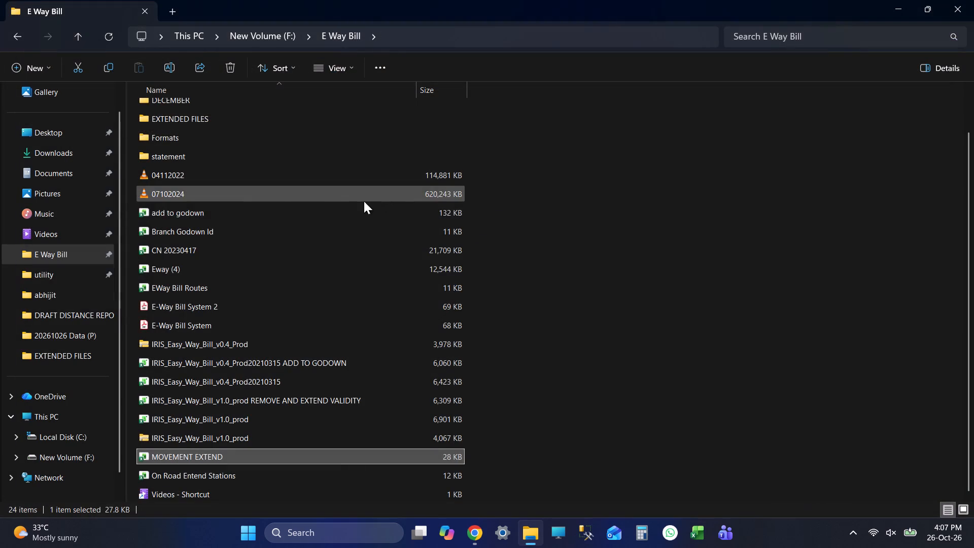
Open the IRIS_Easy_Way_Bill_v1.0_prod REMOVE AND EXTEND VALIDITY workbook from the utility folder.
click(63, 281)
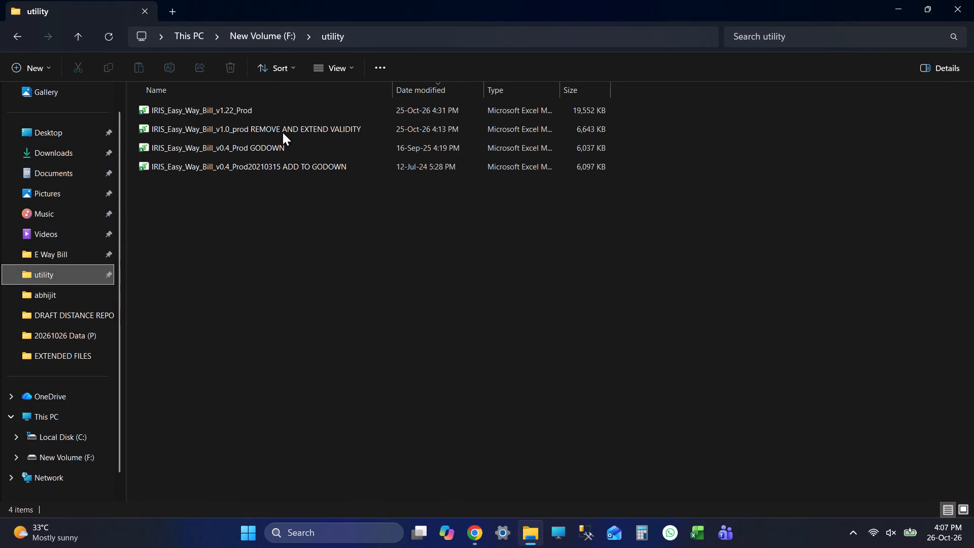
click(283, 132)
click(283, 132)
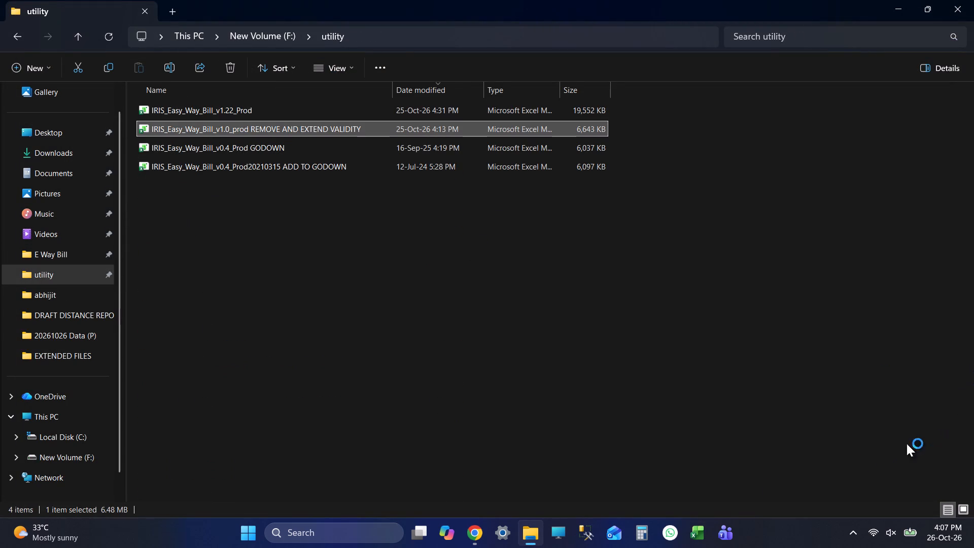
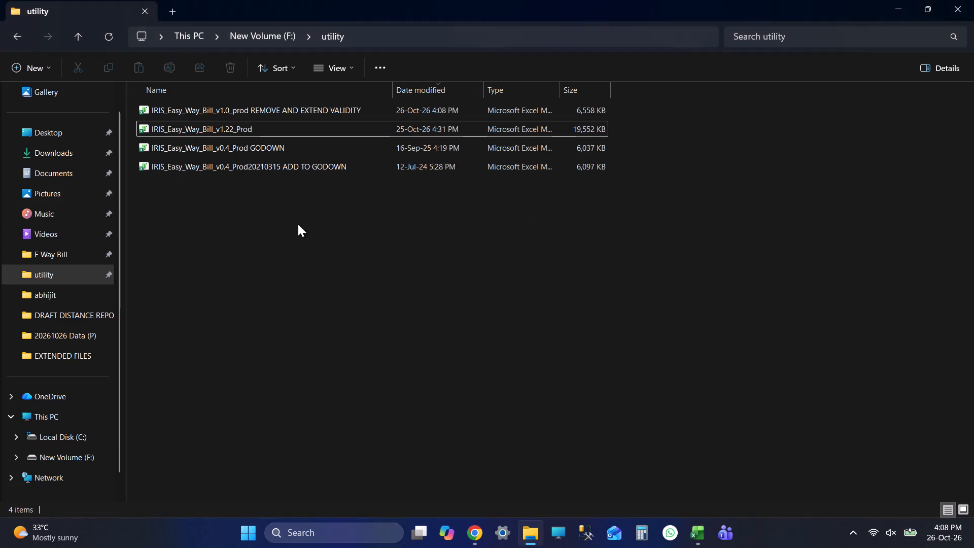
Save the IRIS_Easy_Way_Bill_v1.0_prod REMOVE AND EXTEND VALIDITY workbook and return to the utility folder.
key(alt+Tab)
key(ctrl+s)
key(alt+Tab)
Open the add to godown workbook from the E Way Bill folder, check the extent of its e-way bill number column and close it.
click(60, 250)
double_click(191, 267)
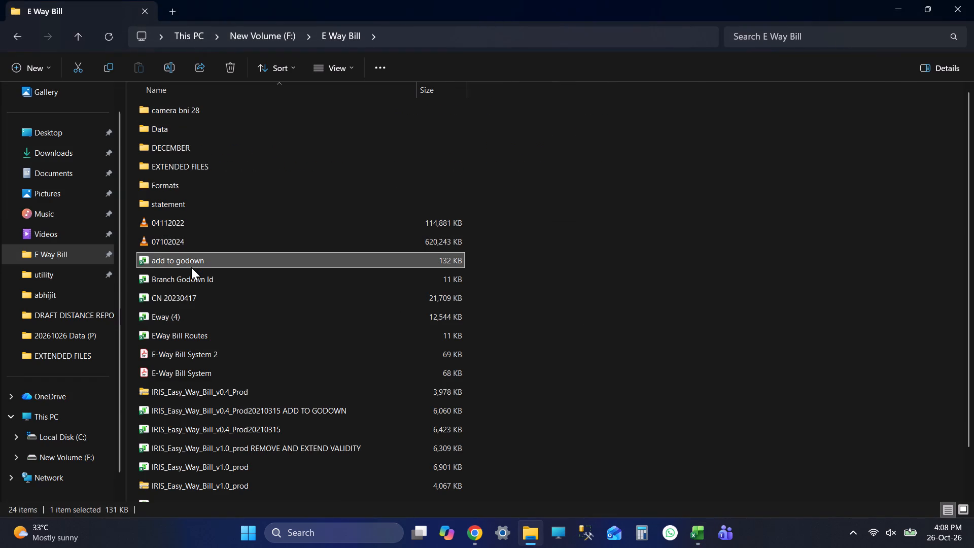
key(ctrl+Up)
key(Up)
key(Up)
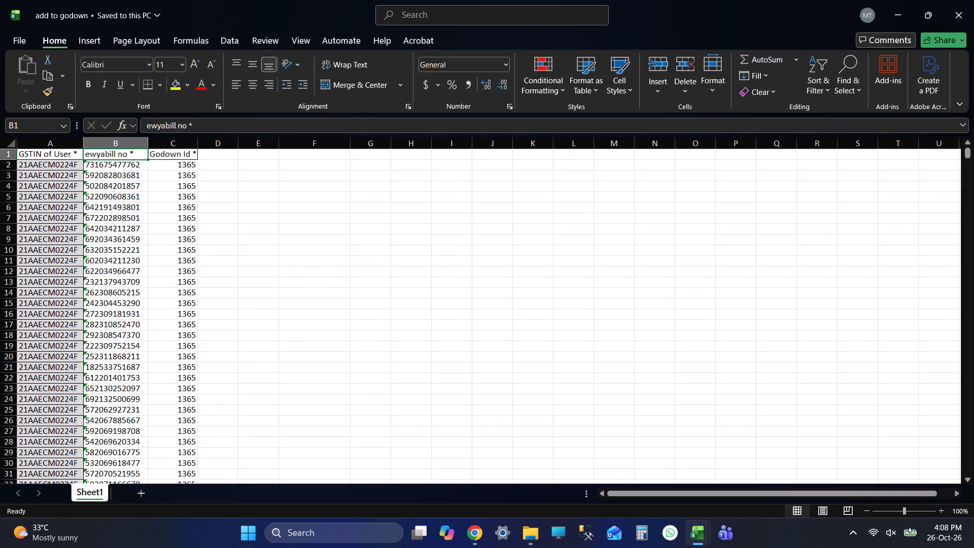
key(Down)
key(ctrl+shift+Down)
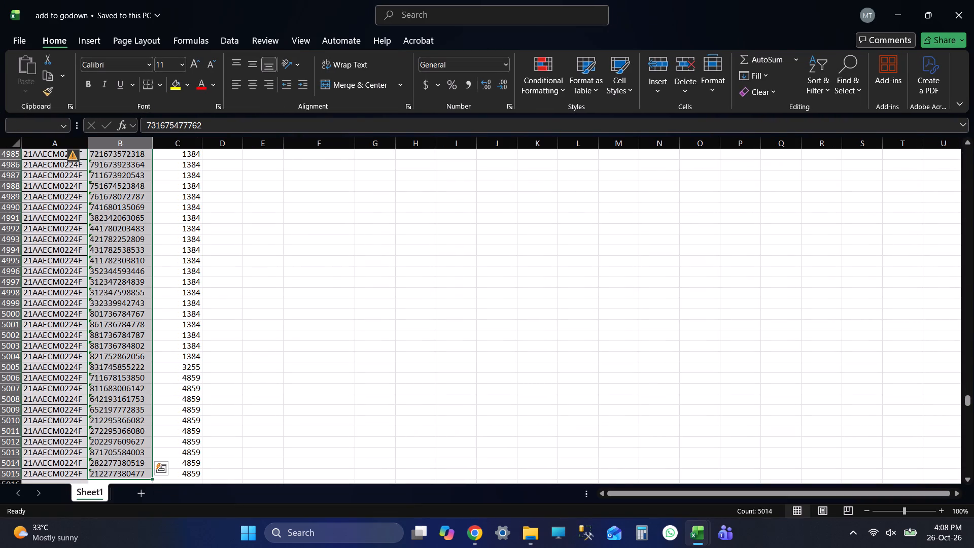
key(ctrl+Up)
key(Up)
key(Up)
key(Up)
key(Up)
key(alt+Tab)
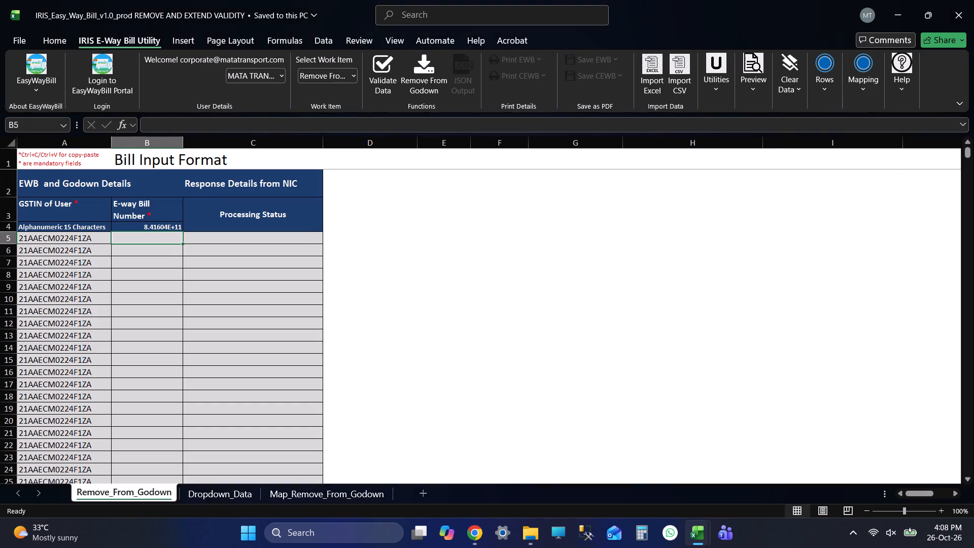
key(alt+Tab)
click(973, 0)
Switch to Chrome, leave the vehicle map for the Easy Way Bills dashboard and download the My EWB report of all actionable EWBs.
key(alt+Tab)
key(alt+Tab)
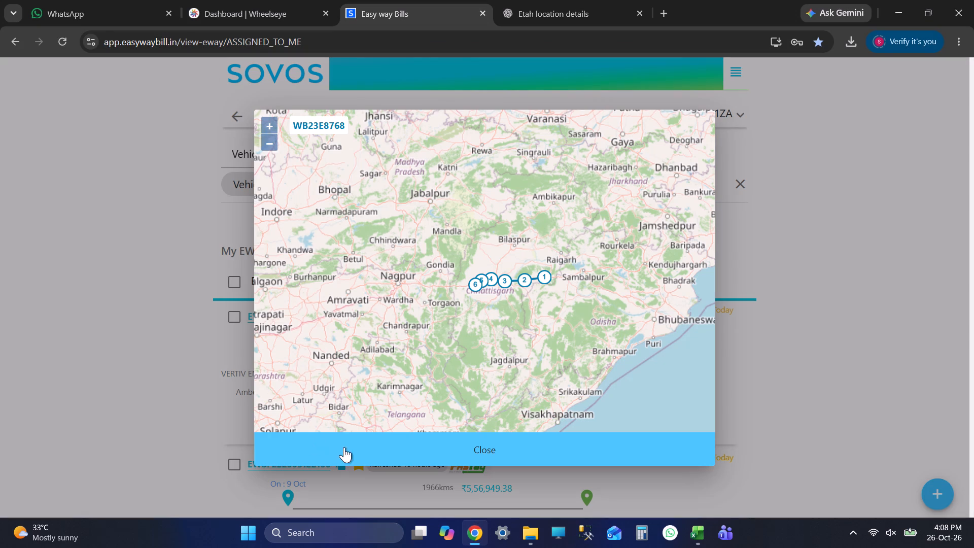
click(385, 439)
click(296, 74)
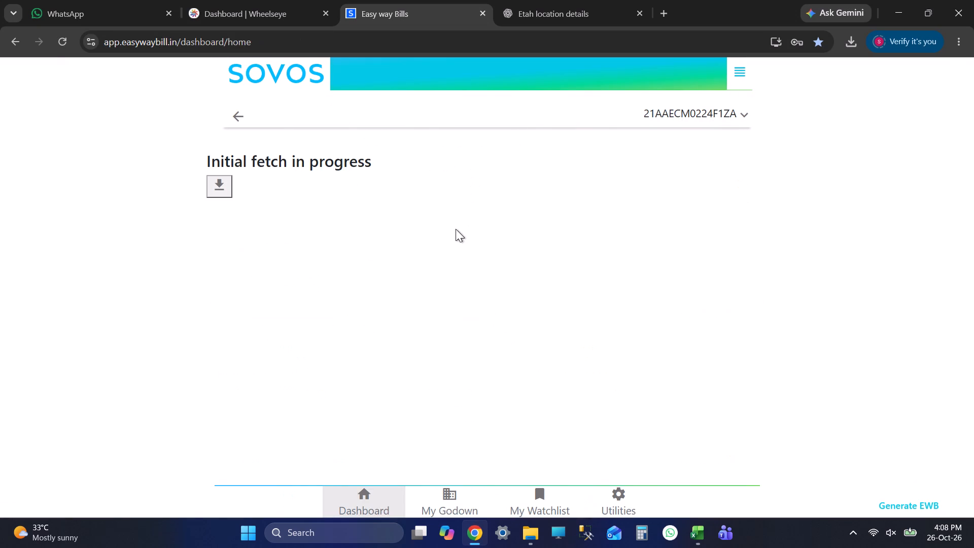
scroll(338, 249, up, 8)
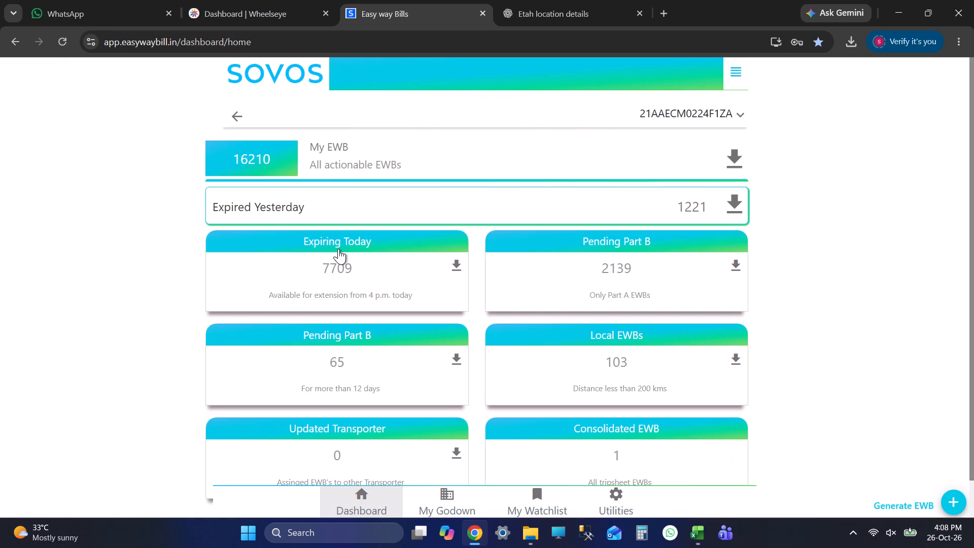
scroll(338, 249, up, 15)
scroll(338, 249, down, 1)
scroll(338, 249, up, 7)
scroll(338, 249, down, 1)
scroll(338, 249, up, 2)
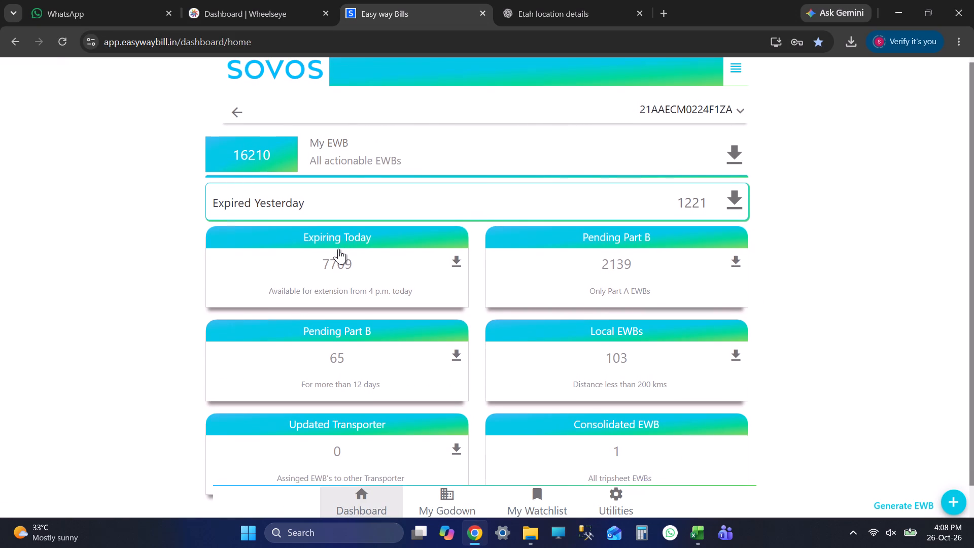
scroll(338, 249, up, 13)
scroll(338, 249, down, 1)
scroll(338, 249, up, 2)
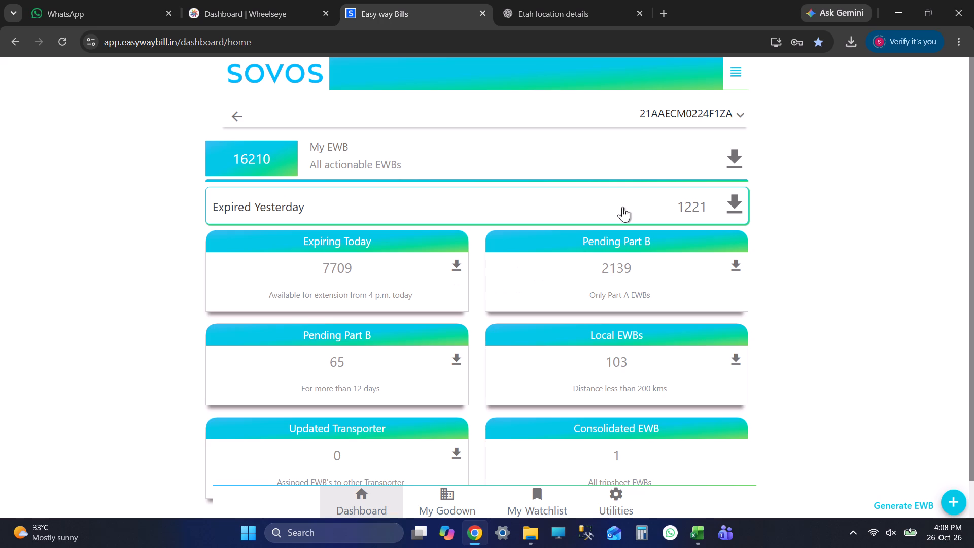
click(734, 154)
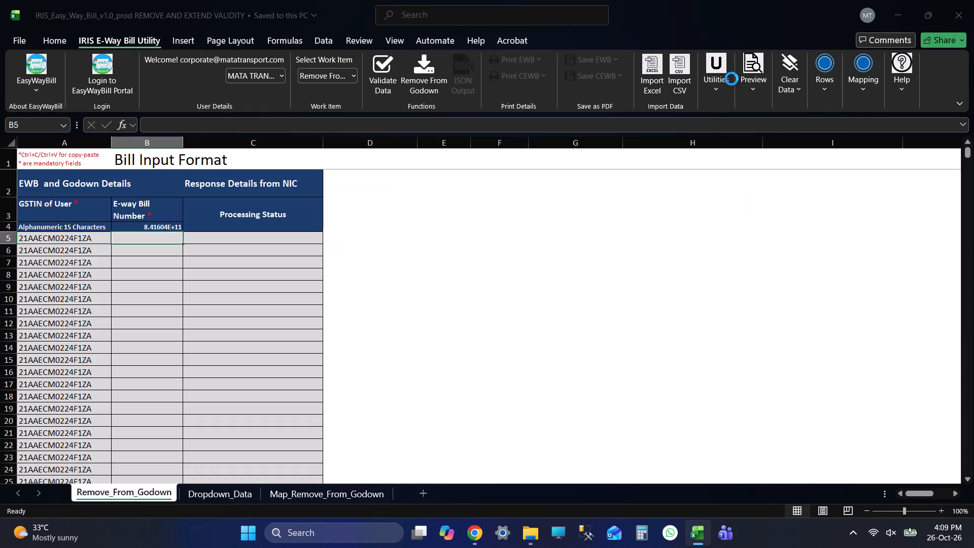
Select all the e-way bill numbers below the Eway Bill Number header in the downloaded MY_EWB workbook.
key(Up)
key(Up)
key(Up)
key(Up)
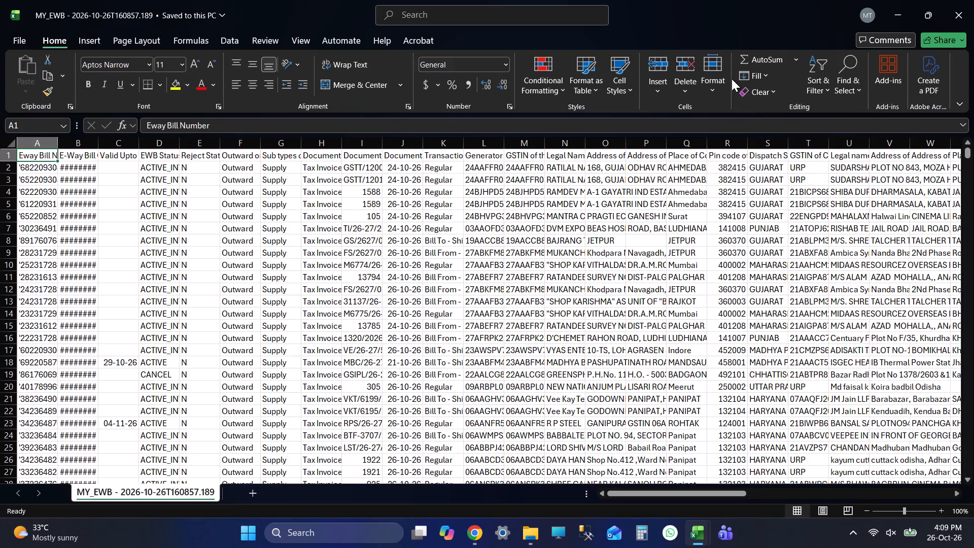
key(Up)
key(Up)
key(Up)
key(Up)
key(Down)
key(ctrl+shift+Down)
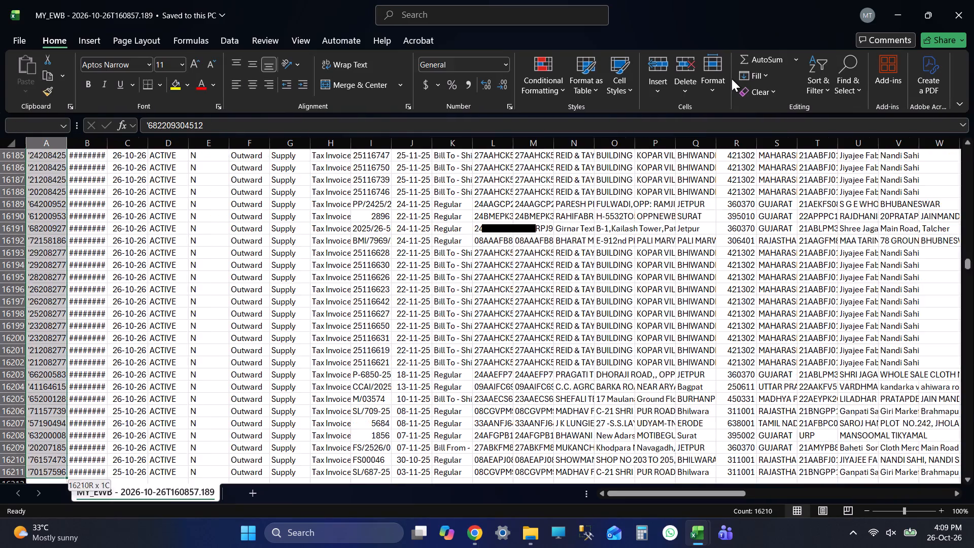